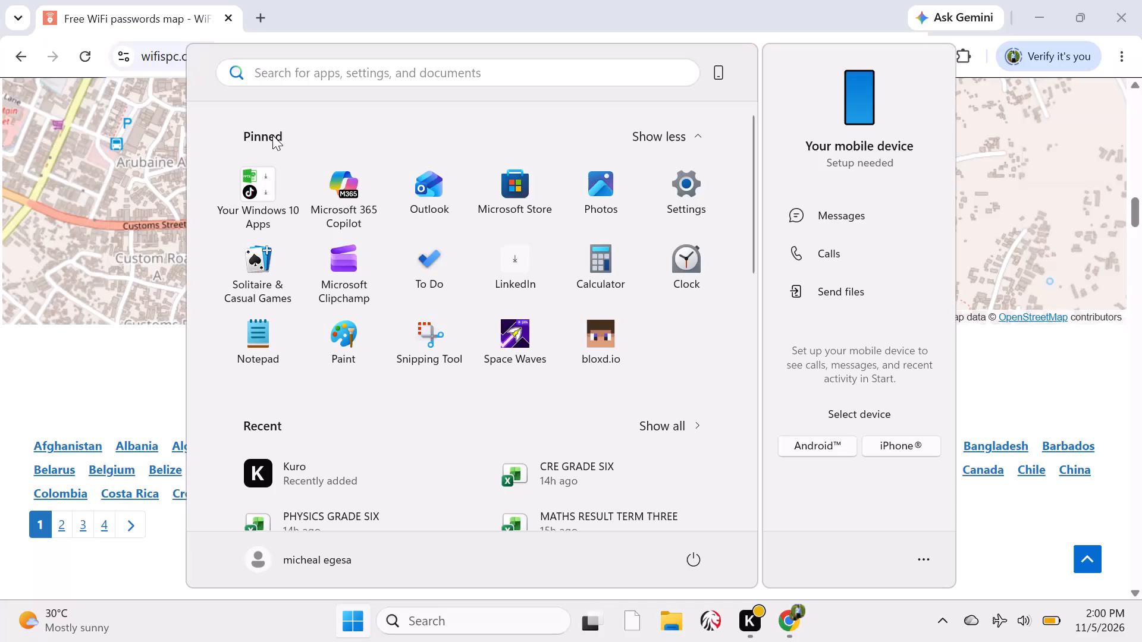
Open Excel from the system search, create a new blank workbook and dismiss the activation notice.
{"action": "type", "text": "exc"}
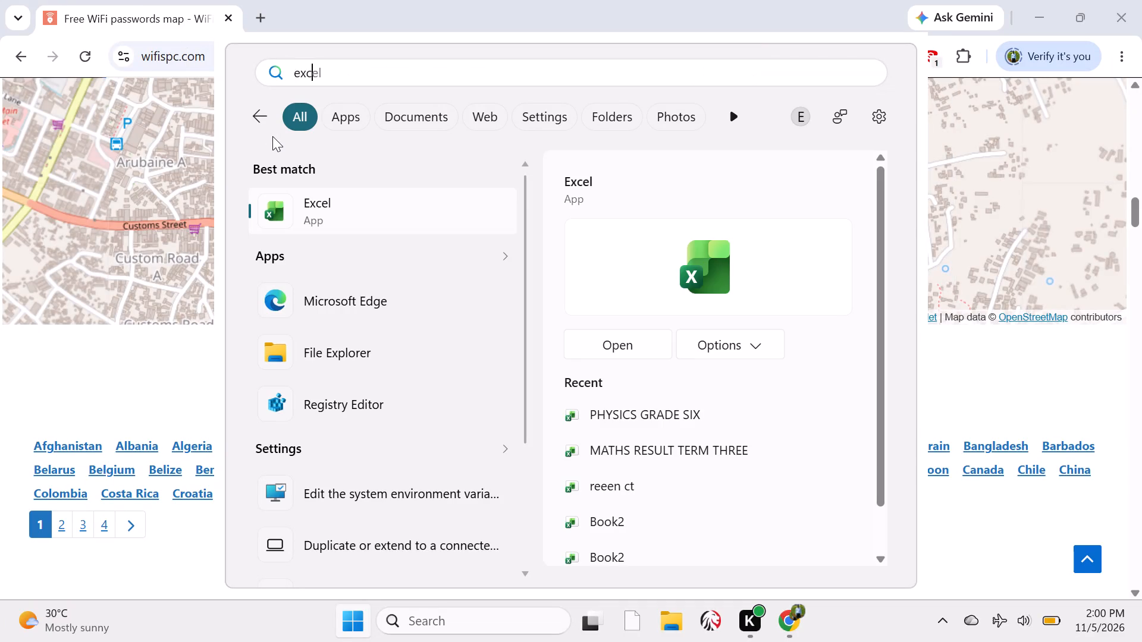
{"action": "left_click", "coordinate": [324, 210]}
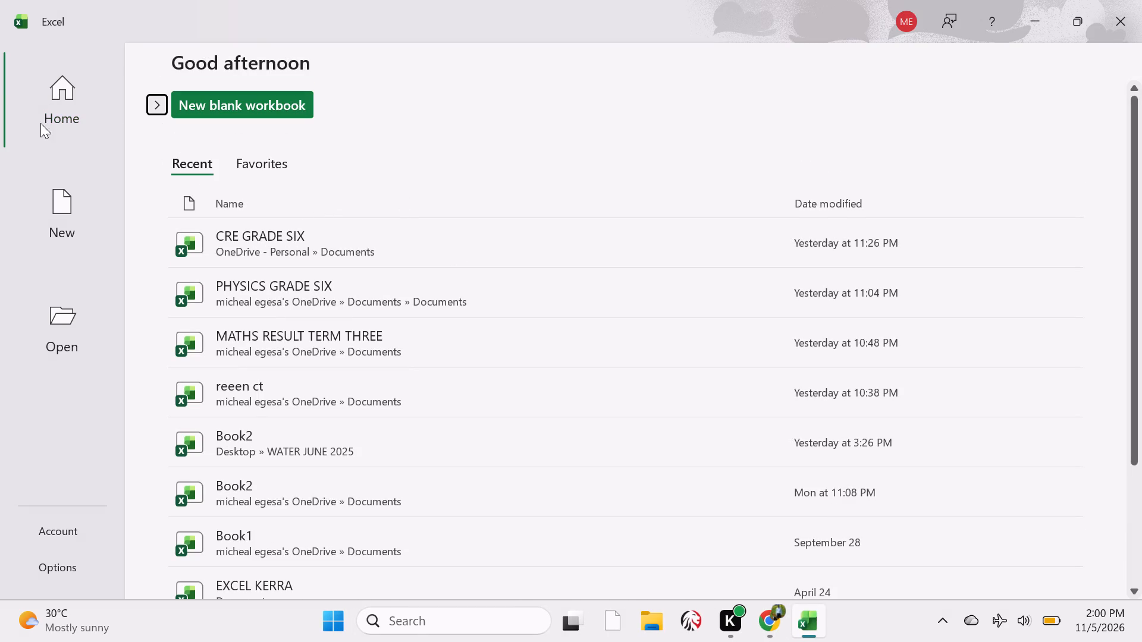
{"action": "left_click", "coordinate": [61, 213]}
{"action": "left_click", "coordinate": [252, 193]}
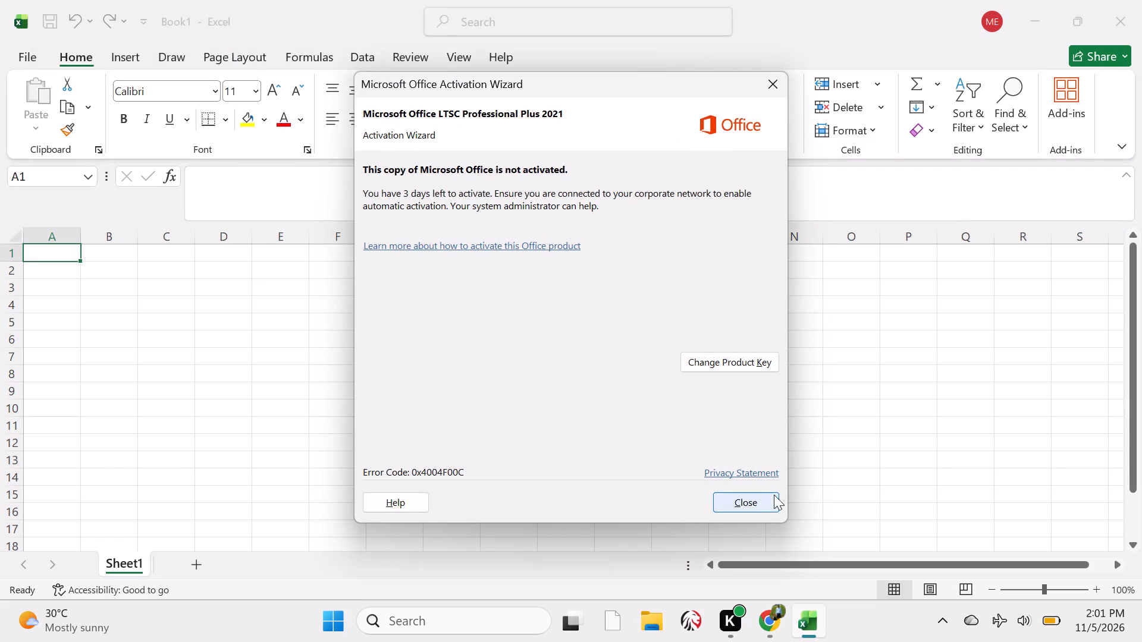
{"action": "left_click_drag", "start_coordinate": [762, 501], "coordinate": [755, 501]}
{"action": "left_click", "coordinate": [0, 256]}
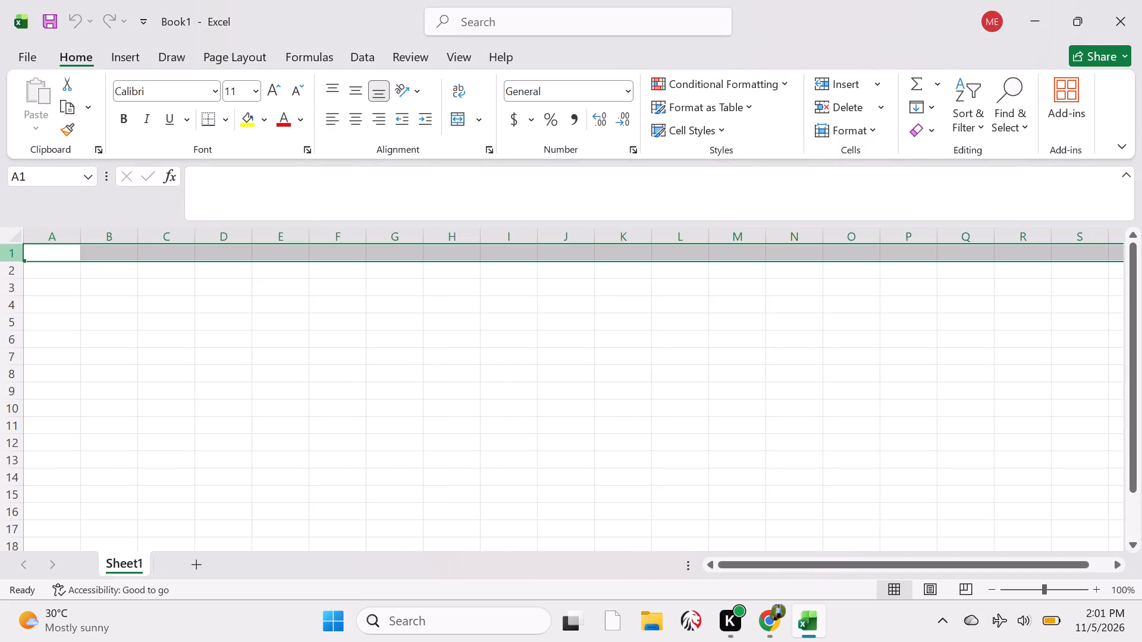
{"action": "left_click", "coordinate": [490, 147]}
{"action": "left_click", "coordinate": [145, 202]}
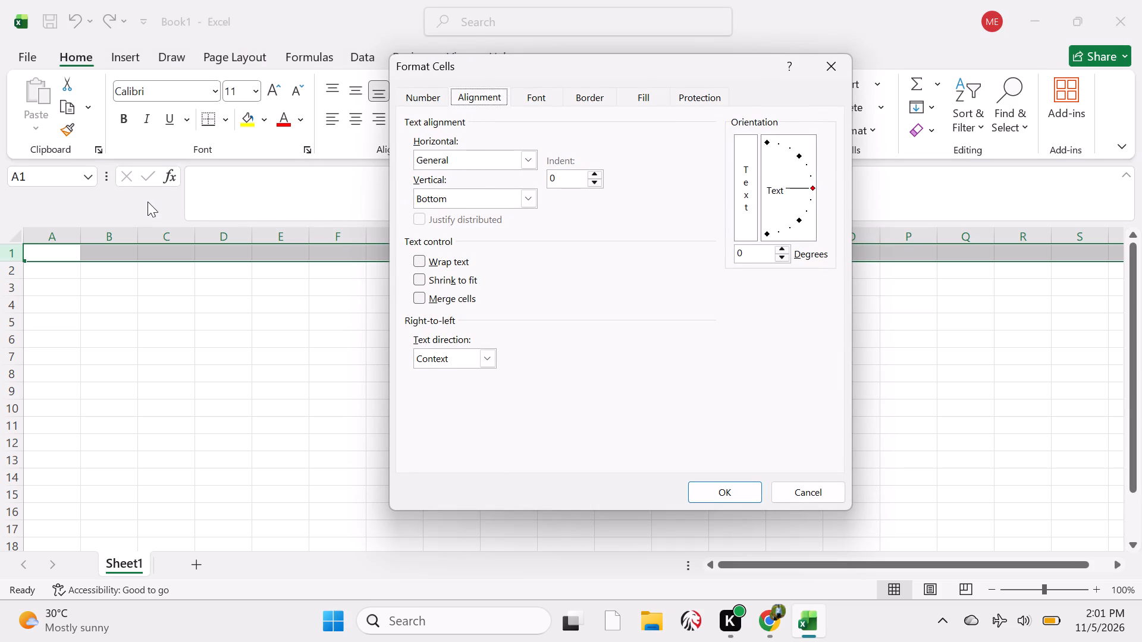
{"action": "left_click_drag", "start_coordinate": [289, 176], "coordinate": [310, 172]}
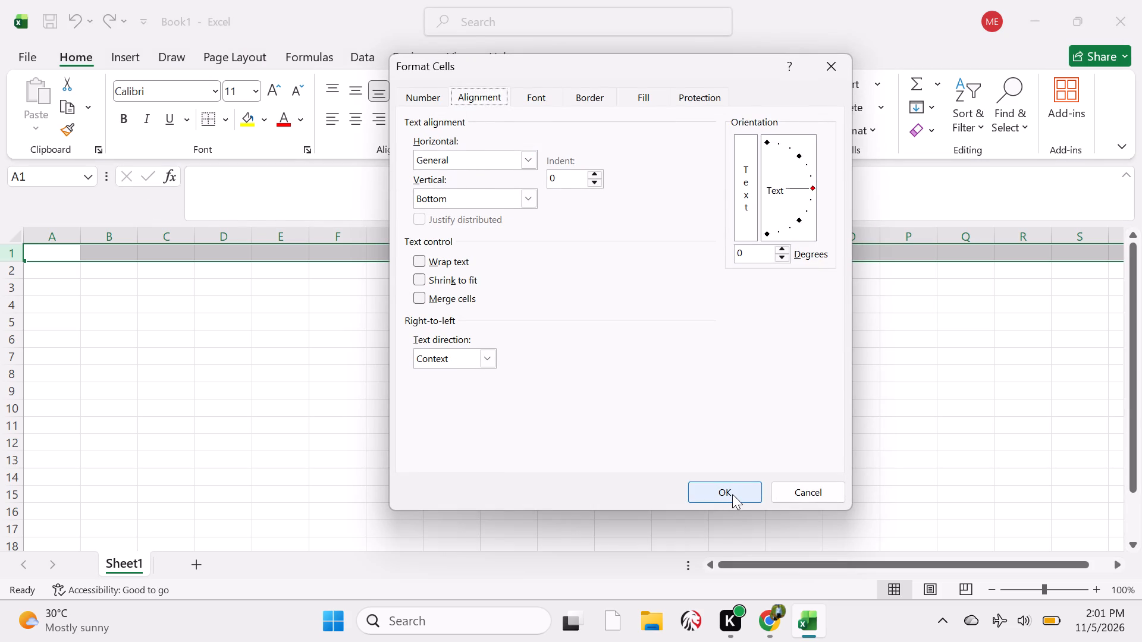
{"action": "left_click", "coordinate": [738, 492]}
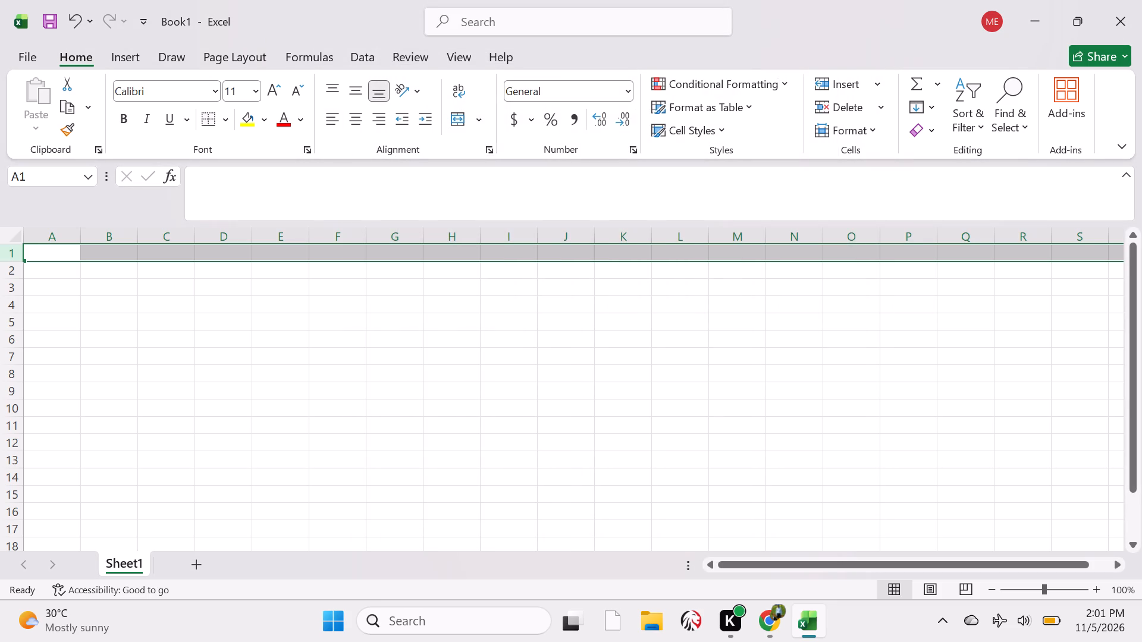
Apply Merge Across to each of the entire rows 1, 2, 3 and 4, one row at a time.
{"action": "left_click", "coordinate": [474, 120]}
{"action": "left_click", "coordinate": [508, 165]}
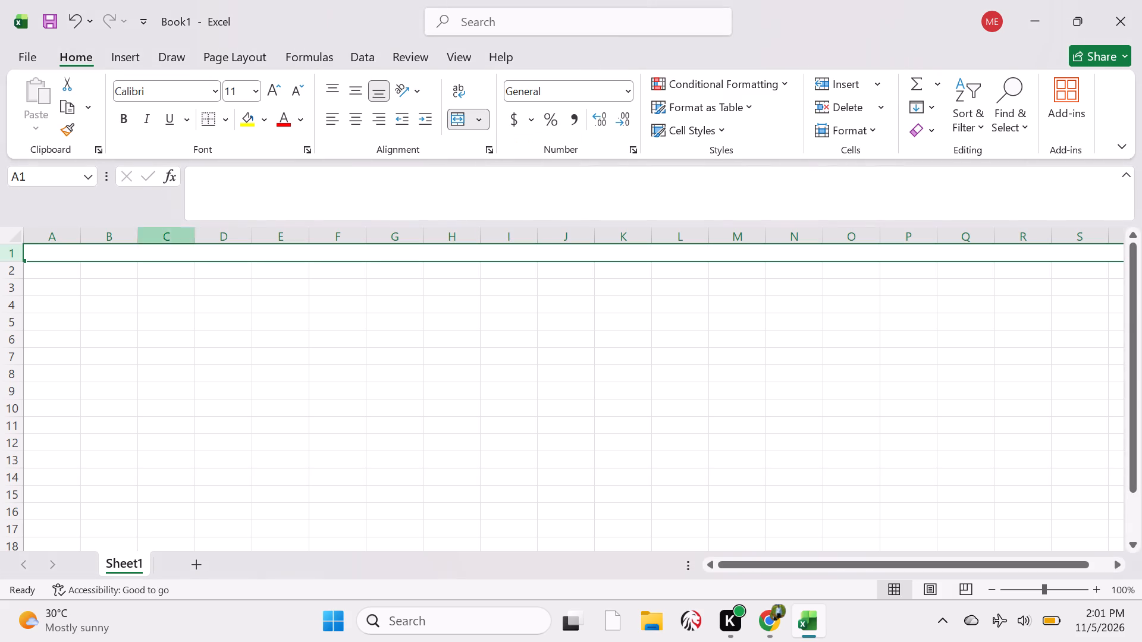
{"action": "left_click", "coordinate": [9, 270]}
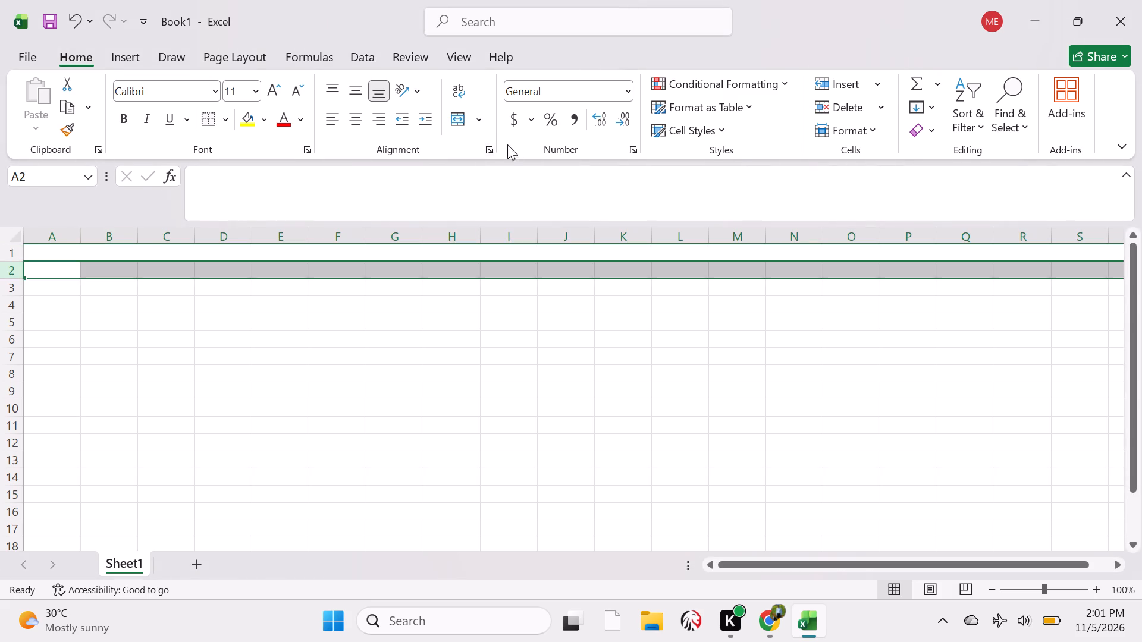
{"action": "left_click", "coordinate": [484, 123]}
{"action": "left_click", "coordinate": [507, 171]}
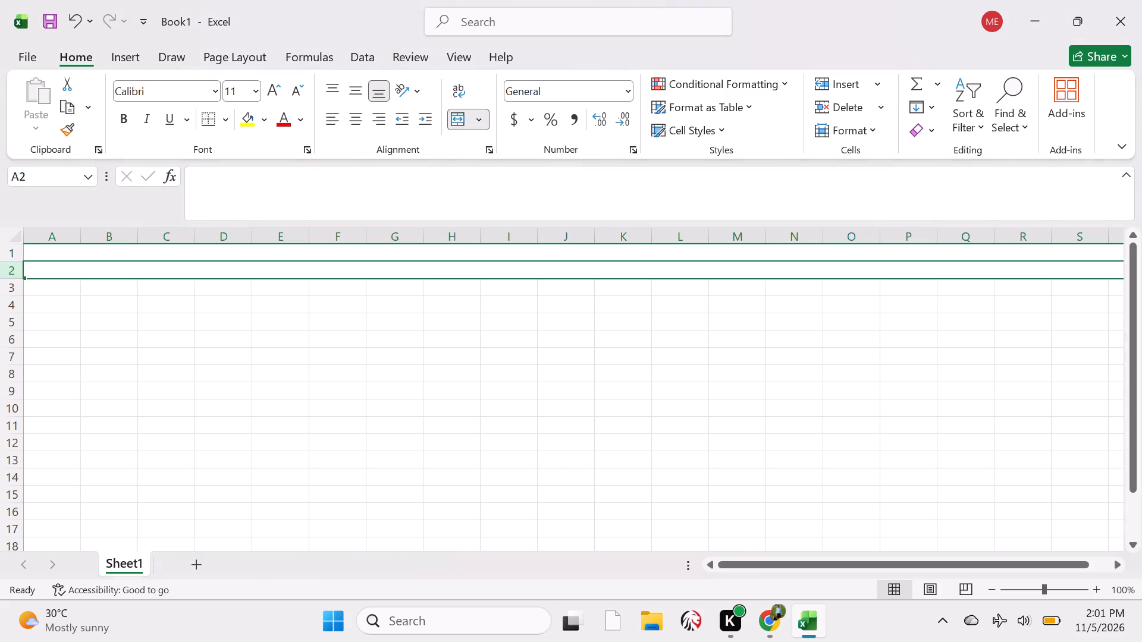
{"action": "left_click", "coordinate": [5, 286]}
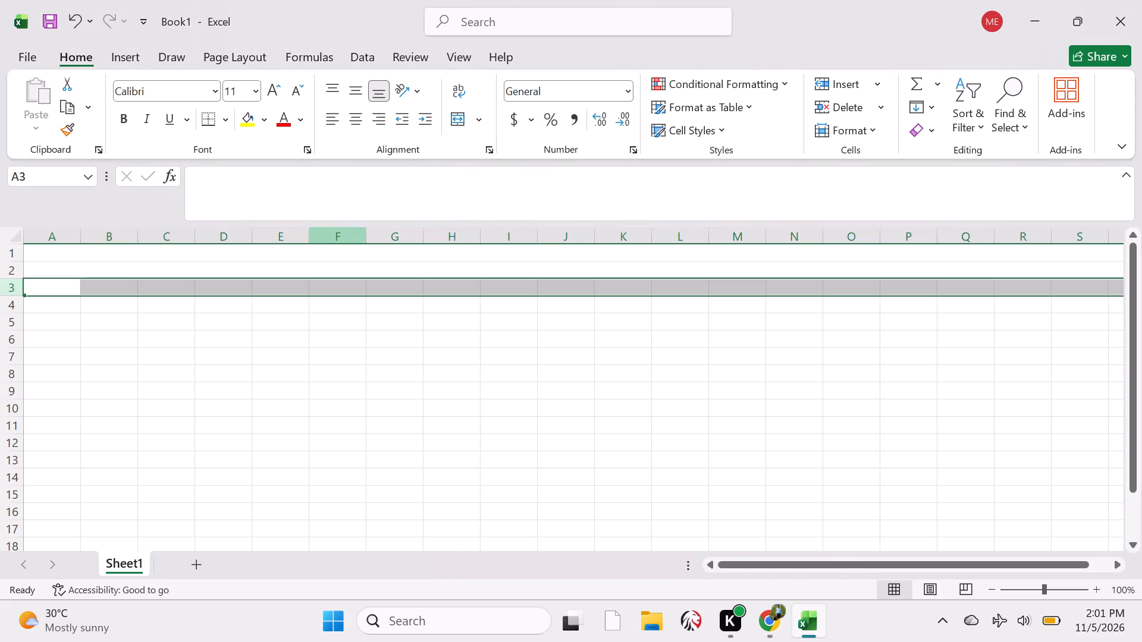
{"action": "left_click", "coordinate": [476, 120]}
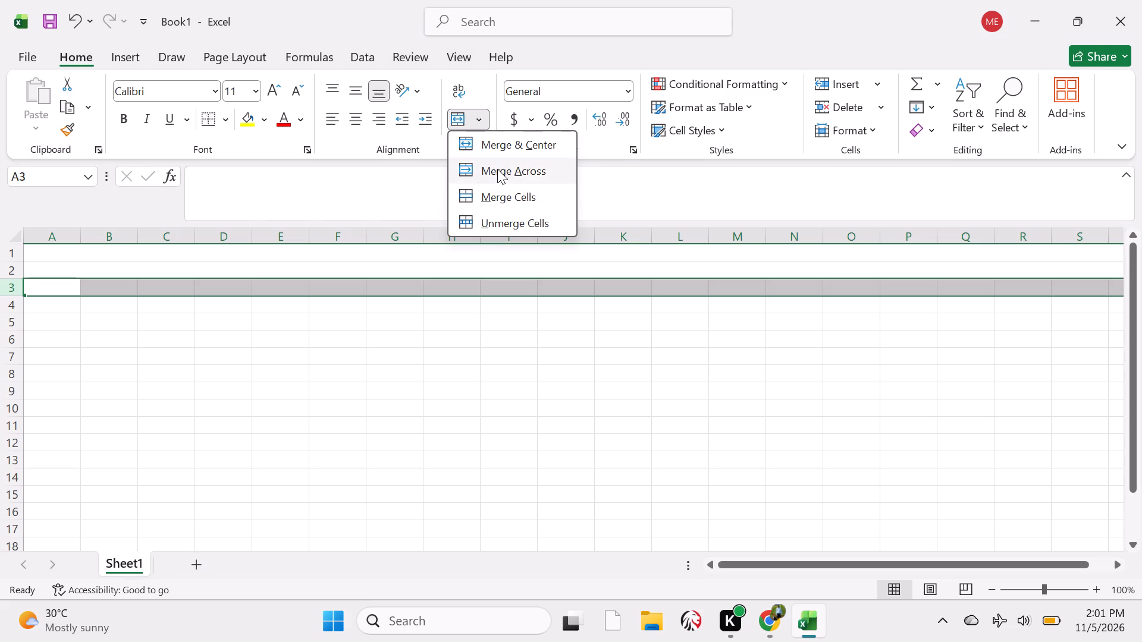
{"action": "left_click", "coordinate": [497, 169]}
{"action": "left_click", "coordinate": [12, 304]}
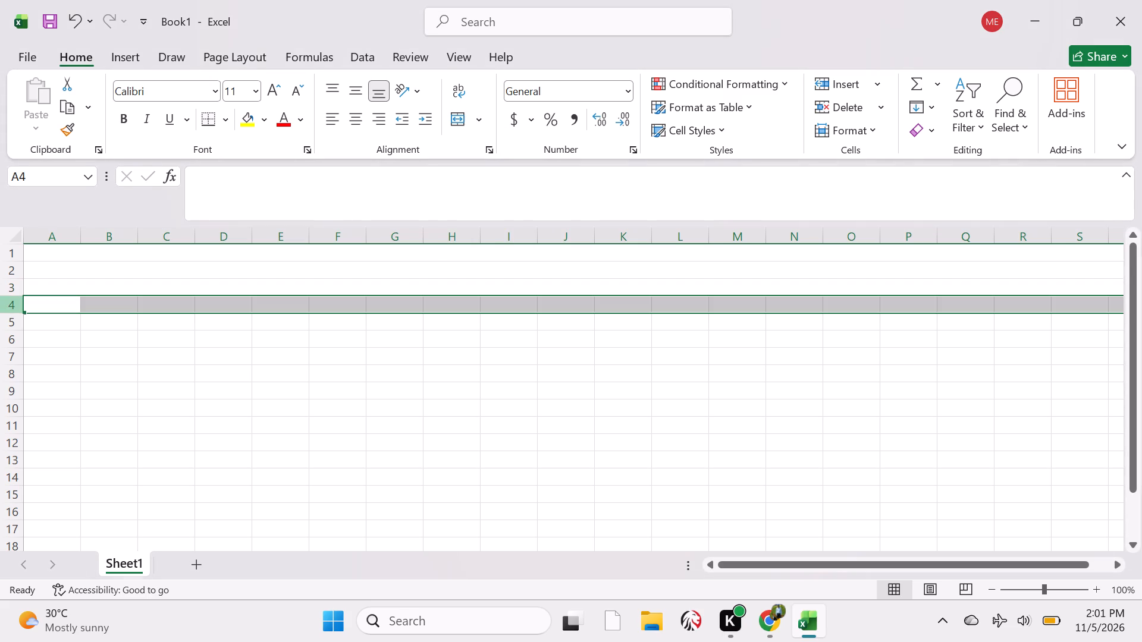
{"action": "left_click", "coordinate": [479, 121]}
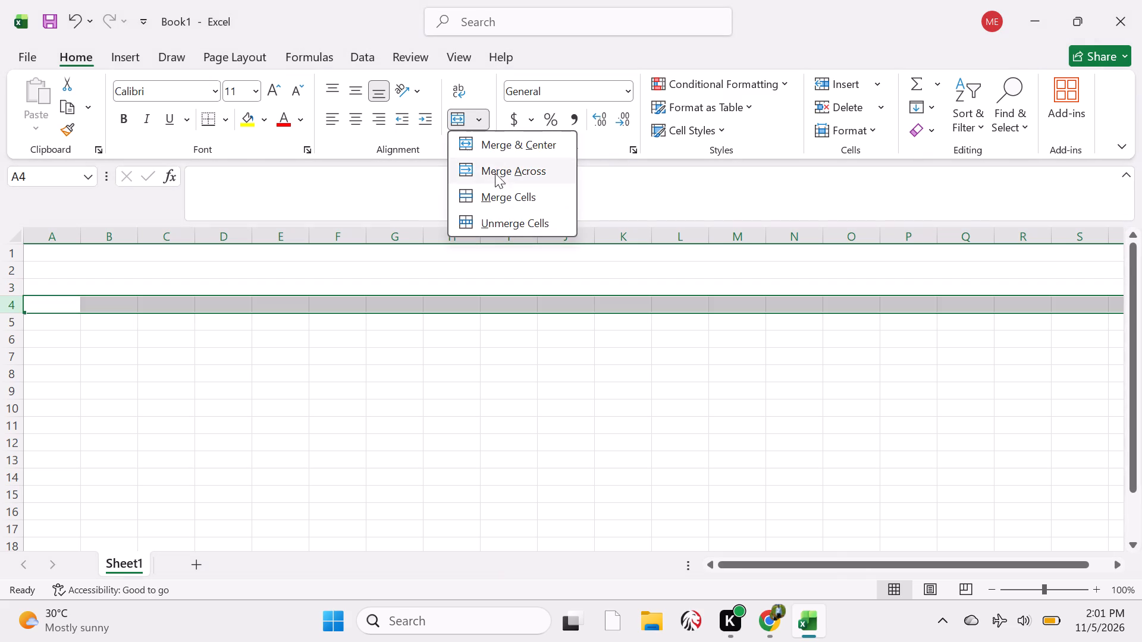
{"action": "left_click", "coordinate": [495, 171]}
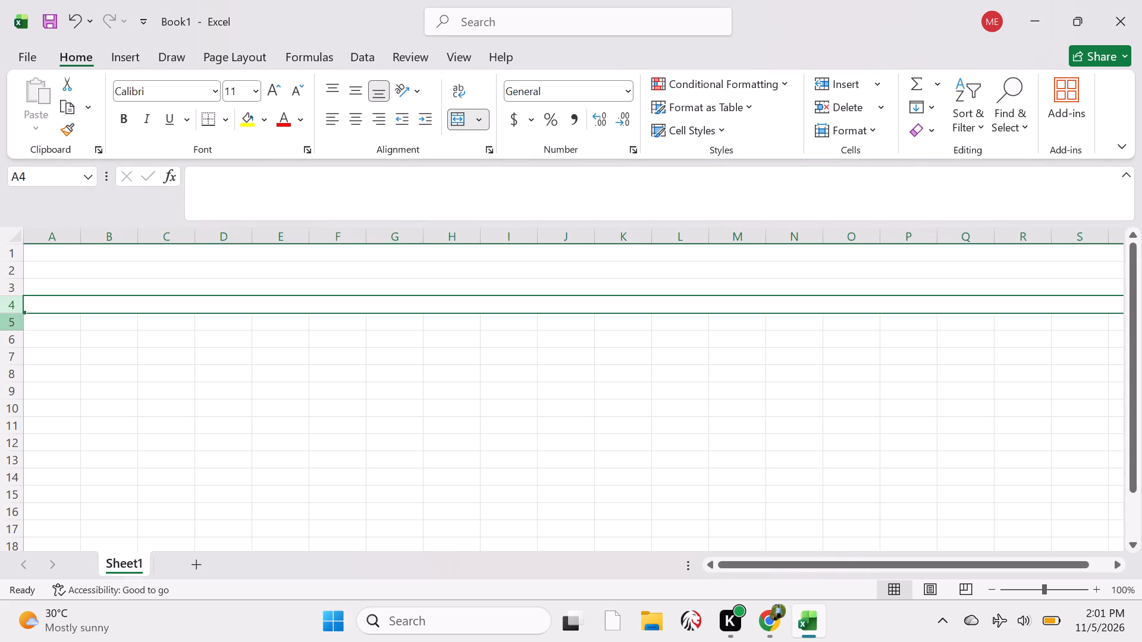
Enter the column header "Admission No" in cell A5, below the merged rows.
{"action": "left_click", "coordinate": [45, 325]}
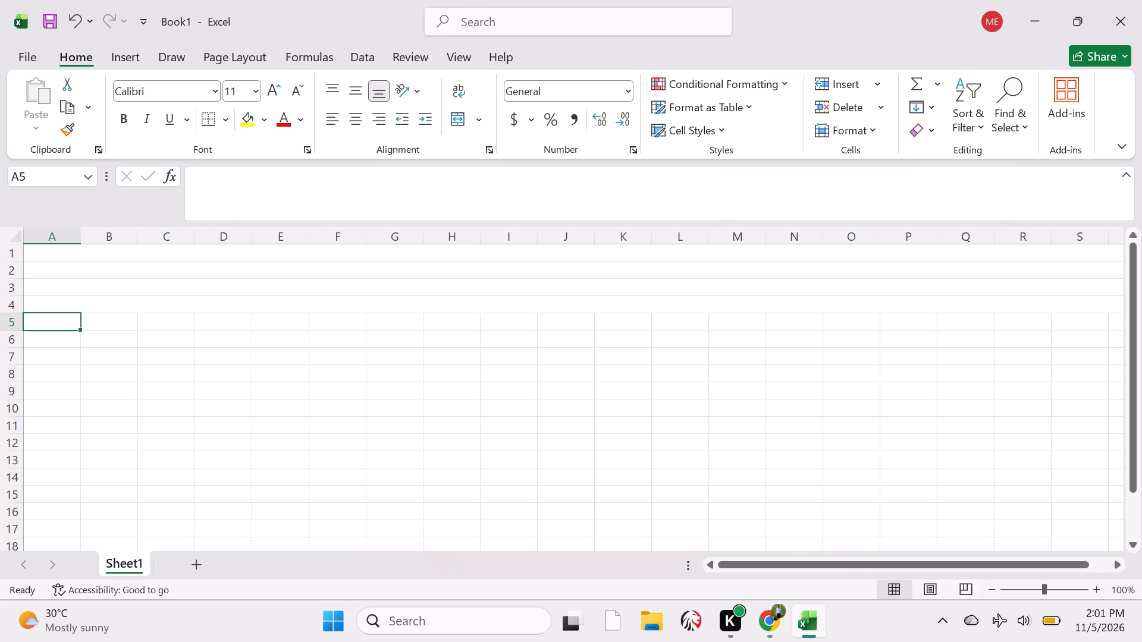
{"action": "key", "text": "a"}
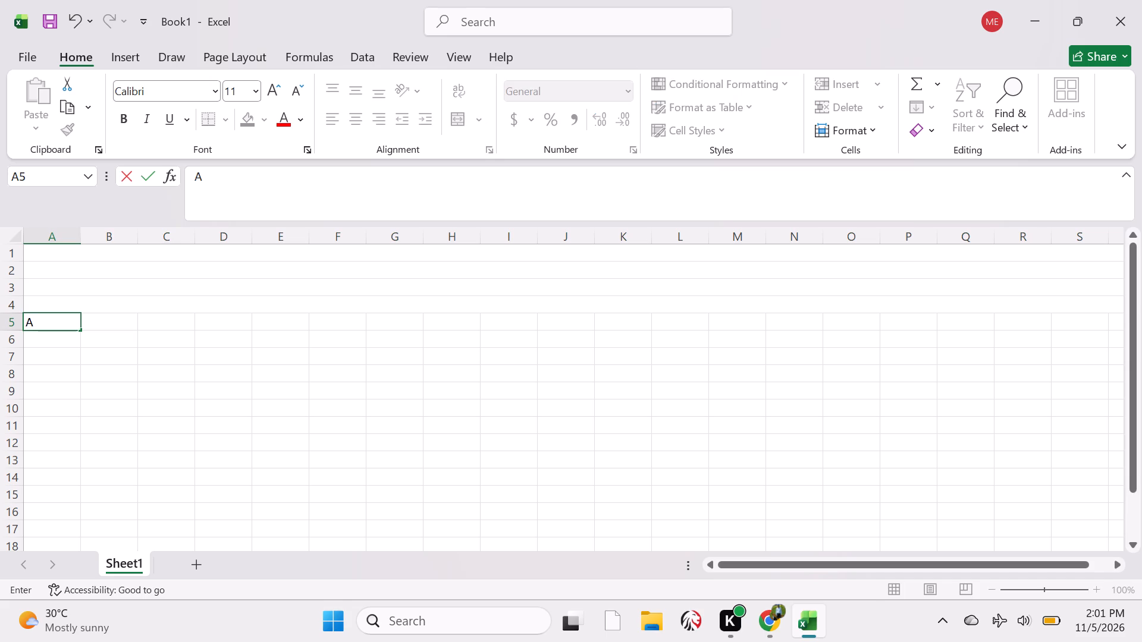
{"action": "key", "text": "d"}
{"action": "type", "text": "misi"}
{"action": "key", "text": "BackSpace"}
{"action": "type", "text": "sion"}
{"action": "key", "text": "space"}
{"action": "key", "text": "n"}
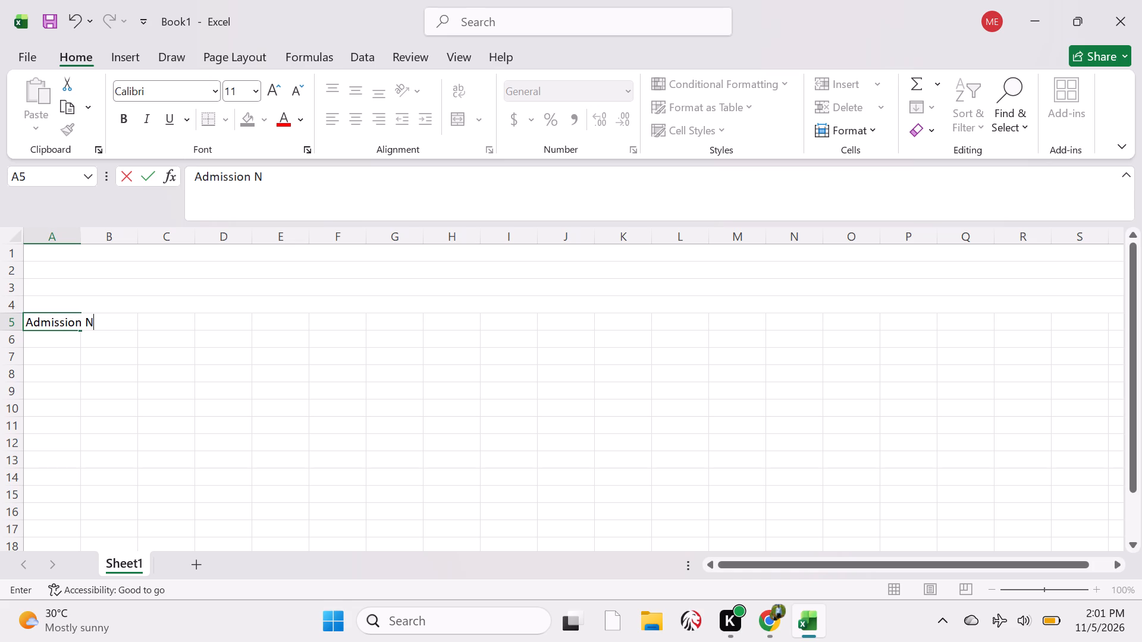
{"action": "key", "text": "o"}
Enter the column header "Students Name" in cell C5.
{"action": "left_click", "coordinate": [165, 325]}
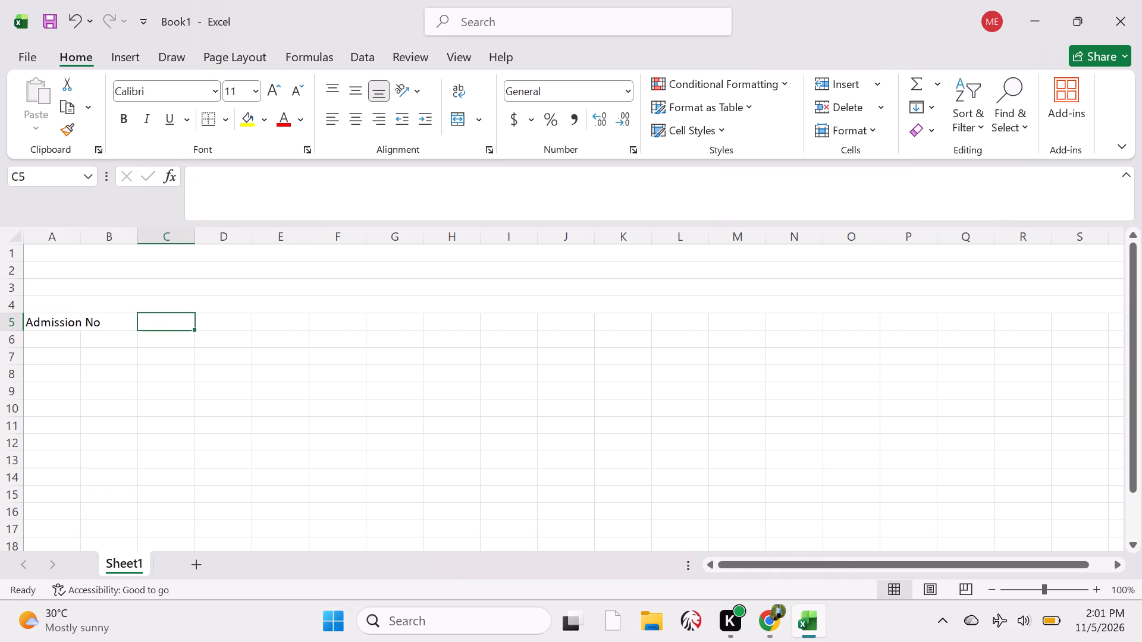
{"action": "key", "text": "s"}
{"action": "type", "text": "tudents"}
{"action": "key", "text": "space"}
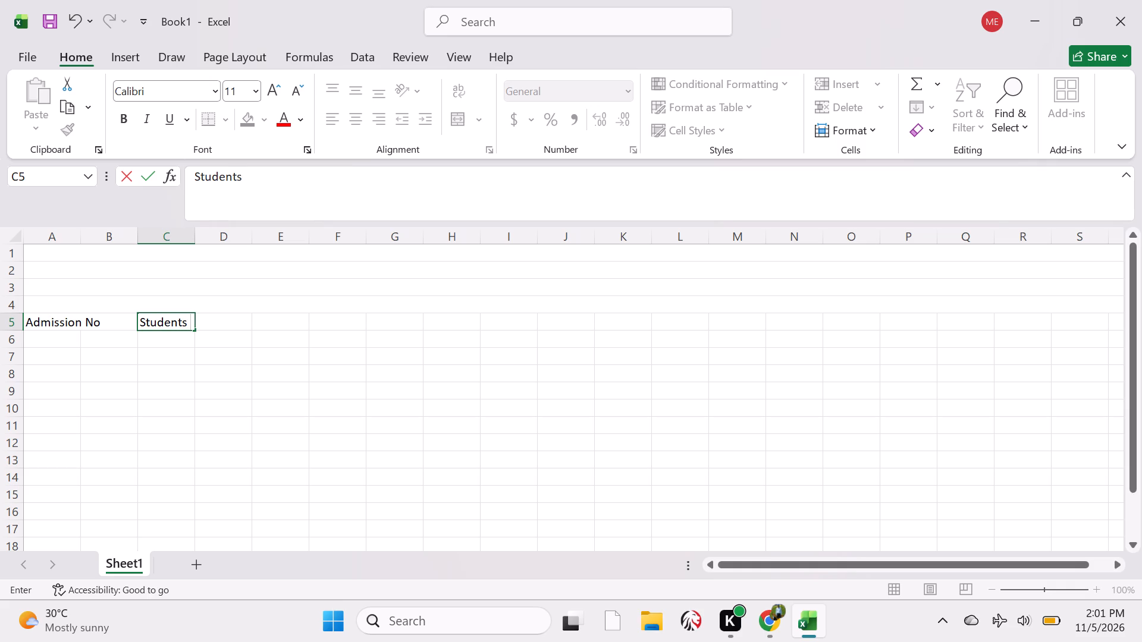
{"action": "key", "text": "n"}
{"action": "type", "text": "ame"}
Enter the column header "Marks(100)" in cell E5.
{"action": "left_click", "coordinate": [275, 325]}
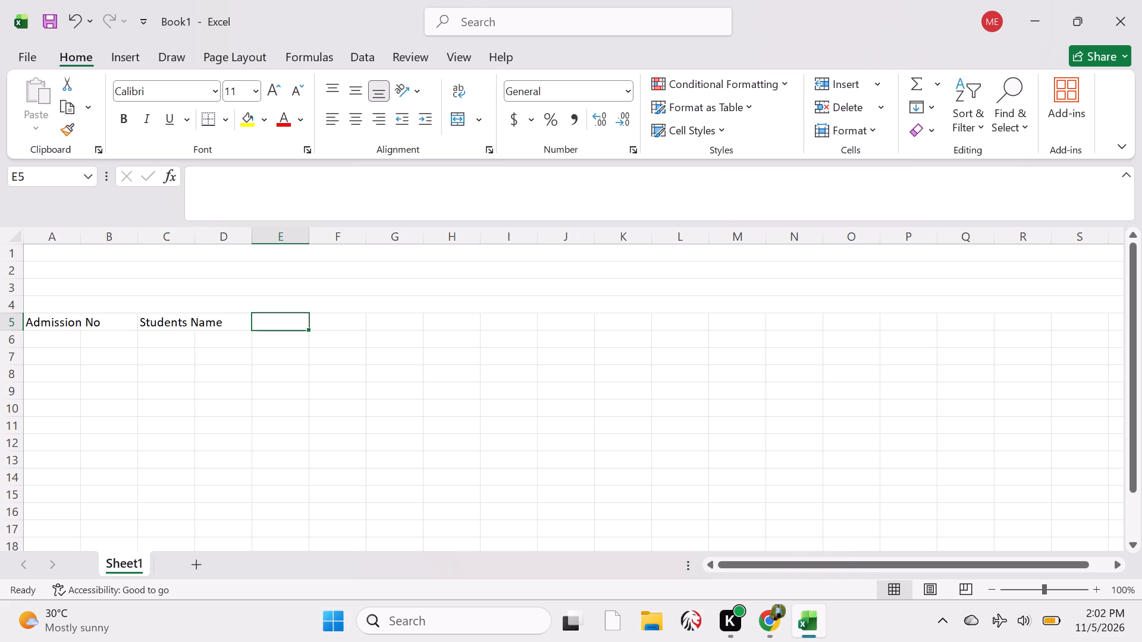
{"action": "key", "text": "m"}
{"action": "type", "text": "arks"}
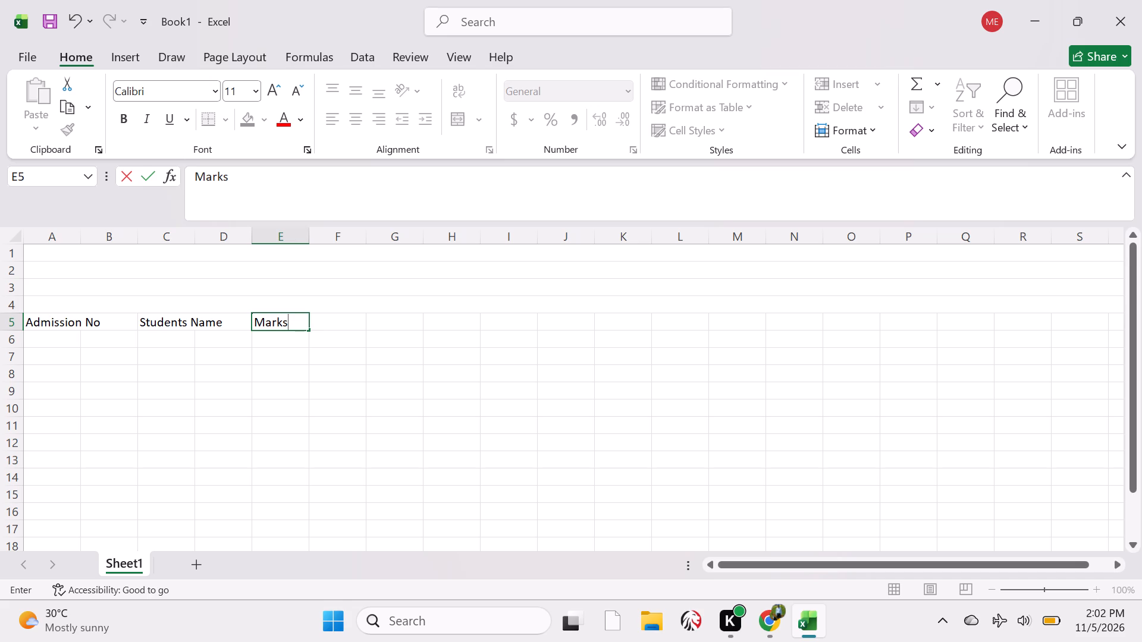
{"action": "type", "text": "(100"}
{"action": "key", "text": "shift+parenright"}
{"action": "left_click", "coordinate": [349, 325]}
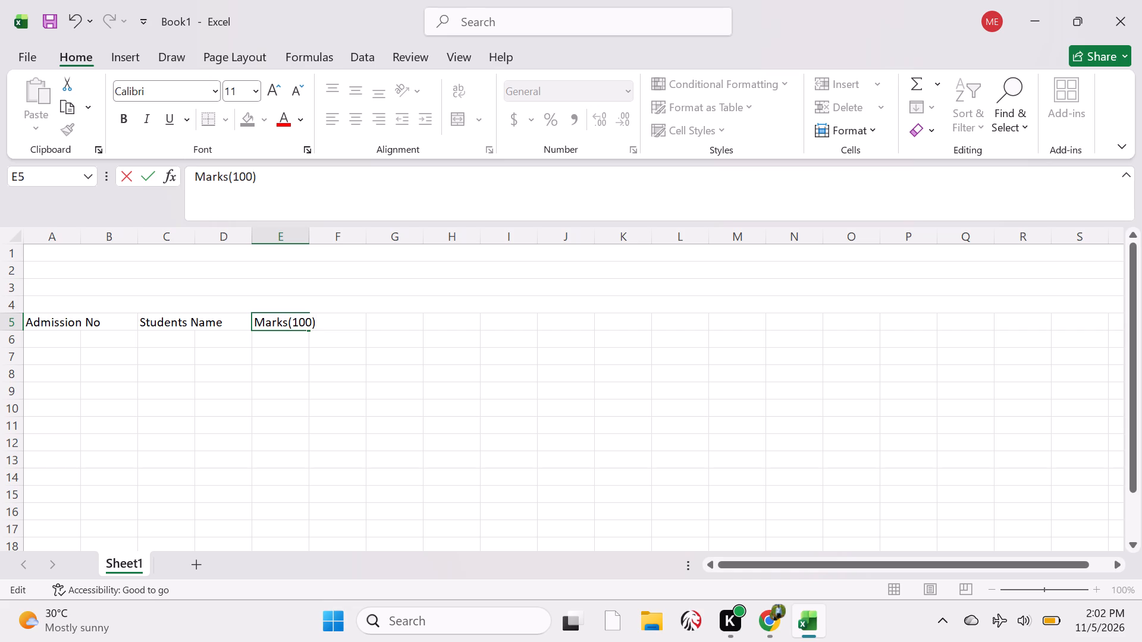
{"action": "left_click", "coordinate": [340, 326]}
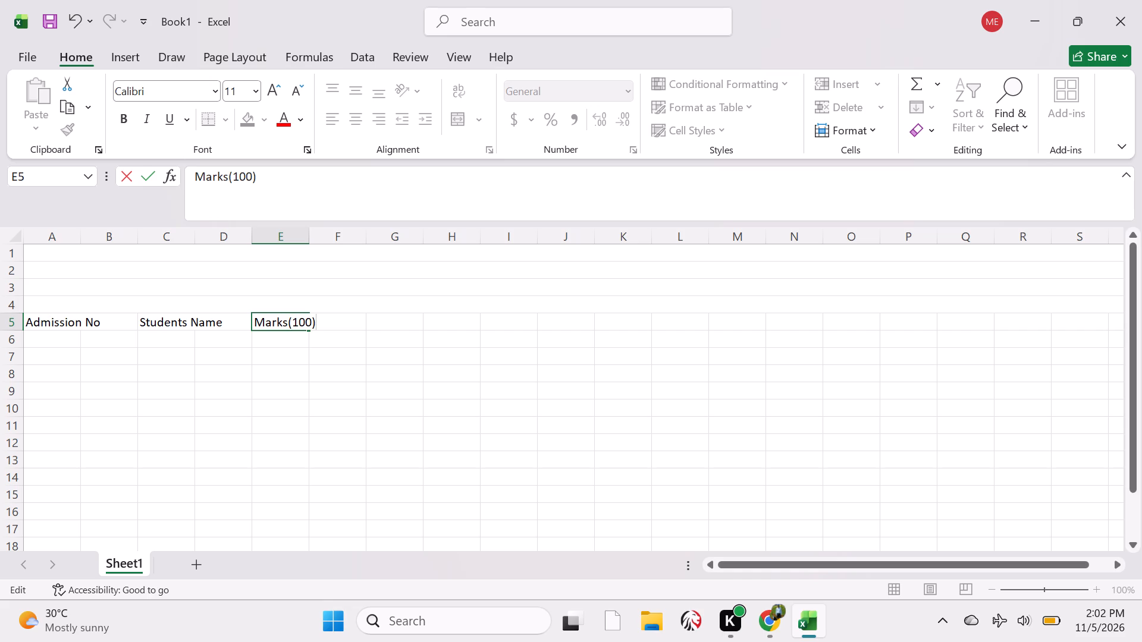
{"action": "left_click", "coordinate": [340, 323]}
{"action": "left_click", "coordinate": [378, 326]}
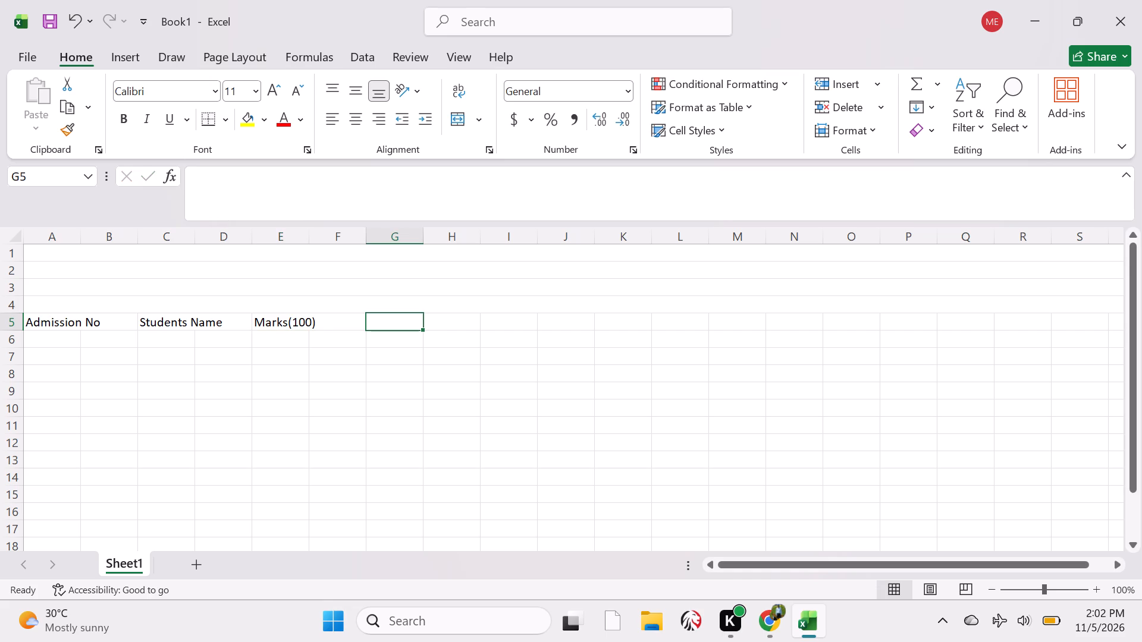
Enter the column header "Grade" in cell F5.
{"action": "left_click", "coordinate": [338, 324]}
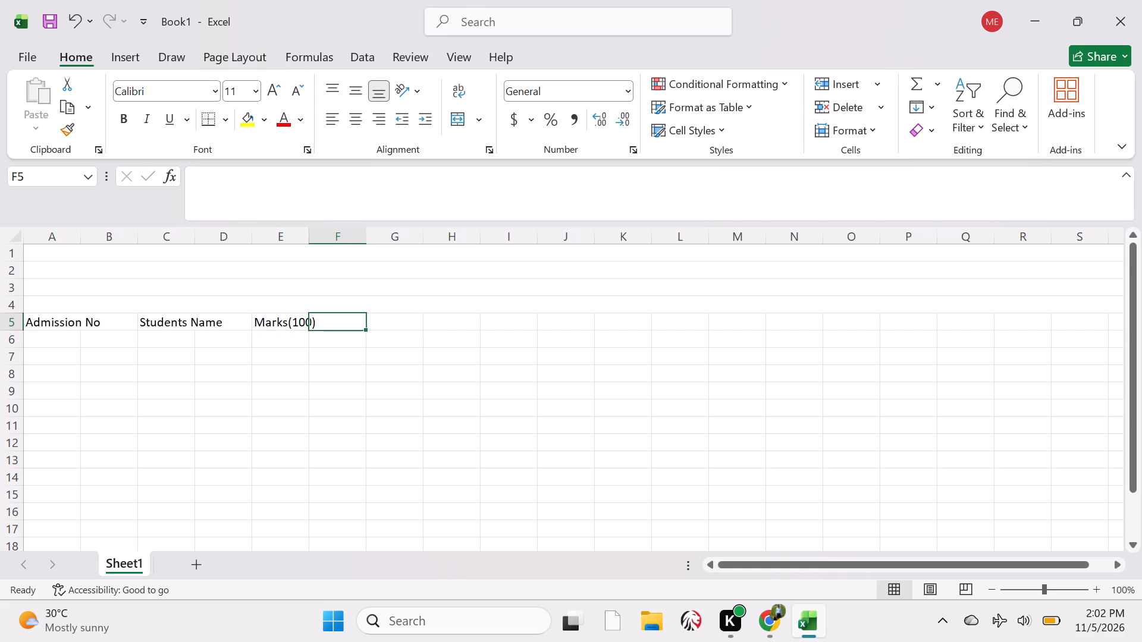
{"action": "type", "text": "gr"}
{"action": "key", "text": "BackSpace"}
{"action": "key", "text": "BackSpace"}
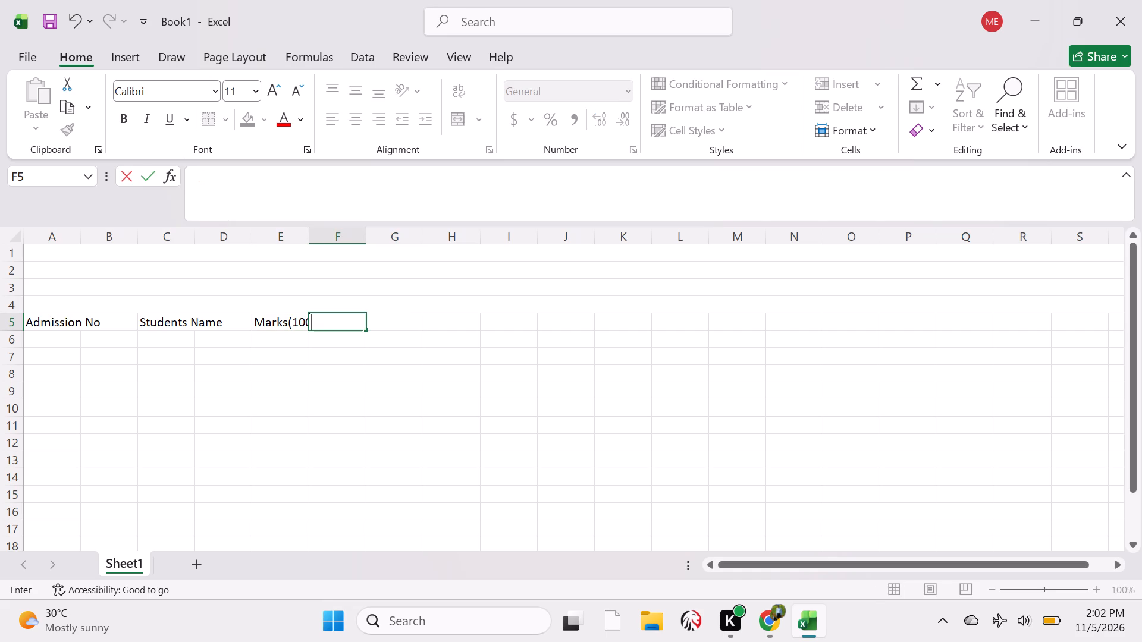
{"action": "key", "text": "f"}
{"action": "key", "text": "BackSpace"}
{"action": "key", "text": "g"}
{"action": "type", "text": "rade"}
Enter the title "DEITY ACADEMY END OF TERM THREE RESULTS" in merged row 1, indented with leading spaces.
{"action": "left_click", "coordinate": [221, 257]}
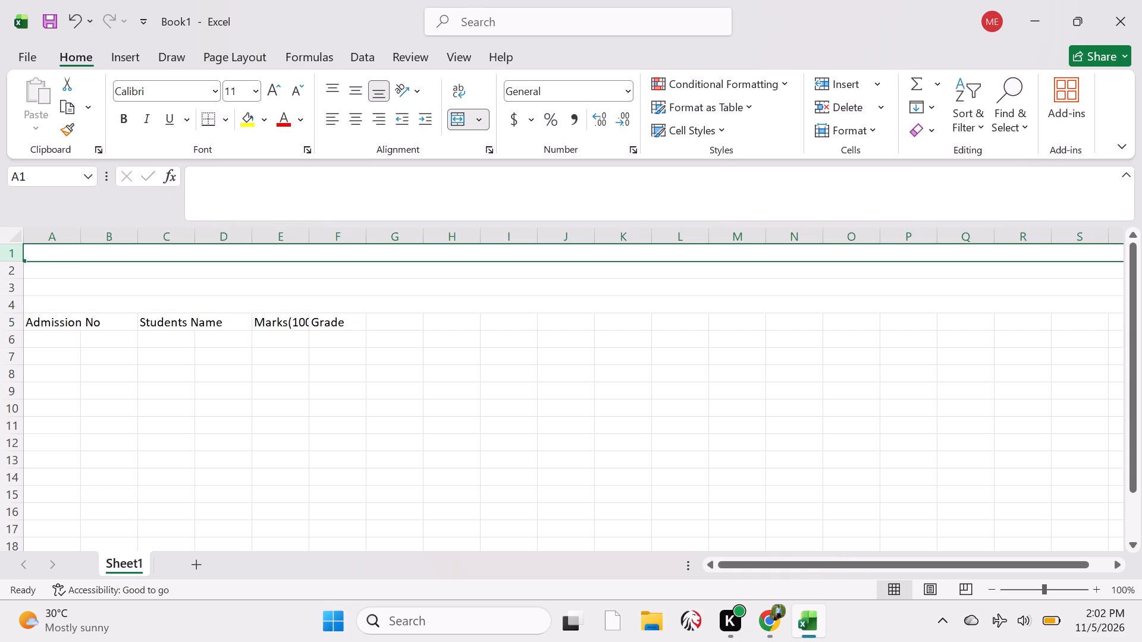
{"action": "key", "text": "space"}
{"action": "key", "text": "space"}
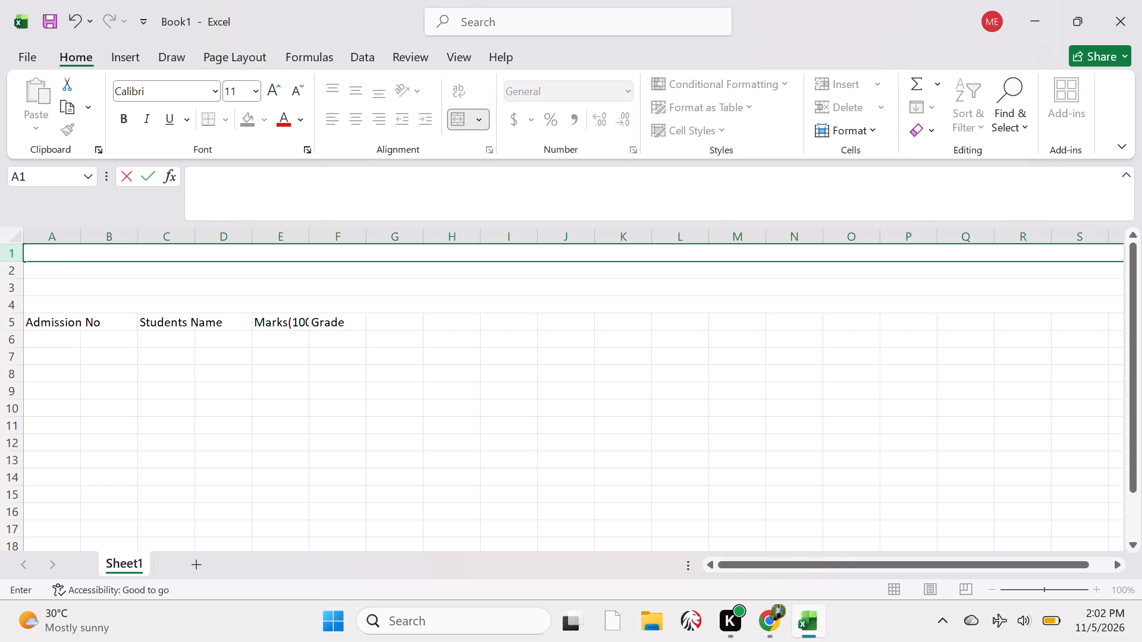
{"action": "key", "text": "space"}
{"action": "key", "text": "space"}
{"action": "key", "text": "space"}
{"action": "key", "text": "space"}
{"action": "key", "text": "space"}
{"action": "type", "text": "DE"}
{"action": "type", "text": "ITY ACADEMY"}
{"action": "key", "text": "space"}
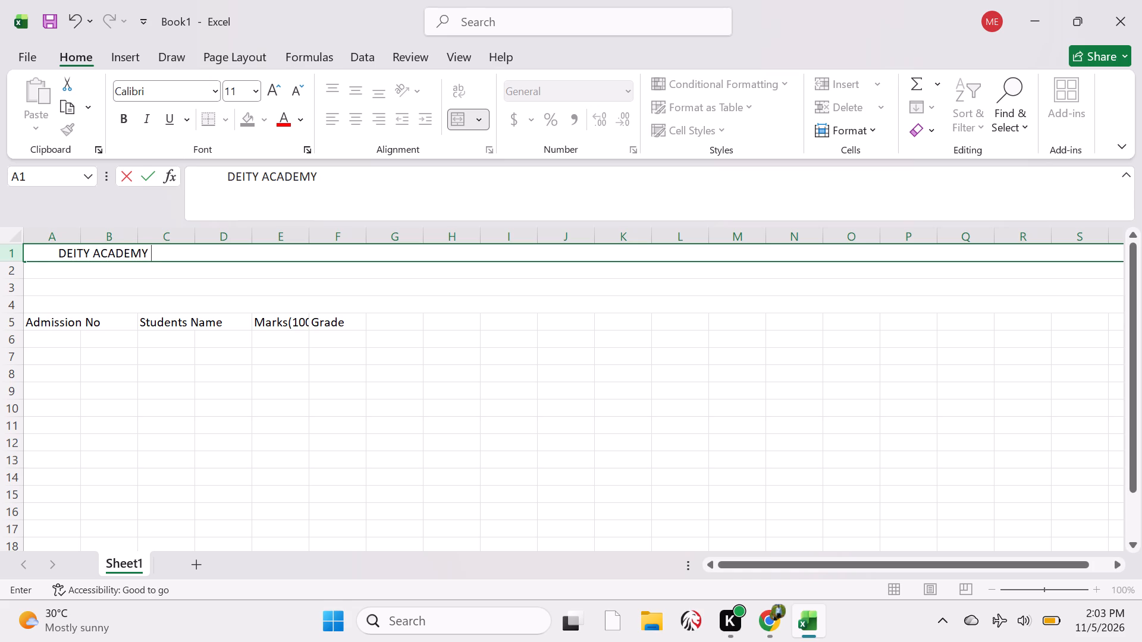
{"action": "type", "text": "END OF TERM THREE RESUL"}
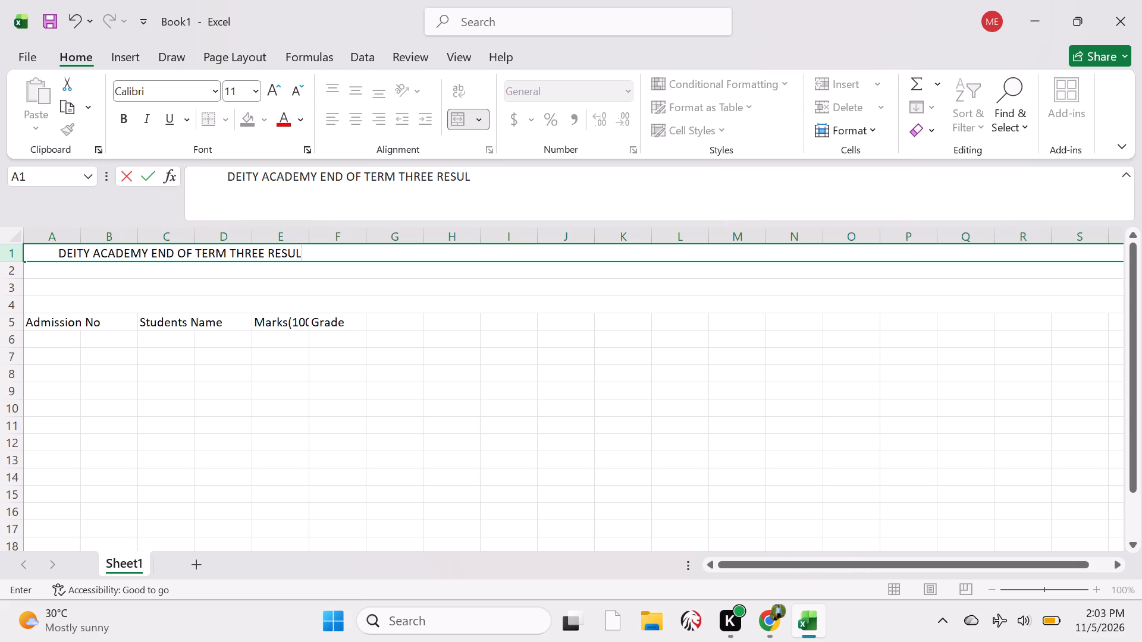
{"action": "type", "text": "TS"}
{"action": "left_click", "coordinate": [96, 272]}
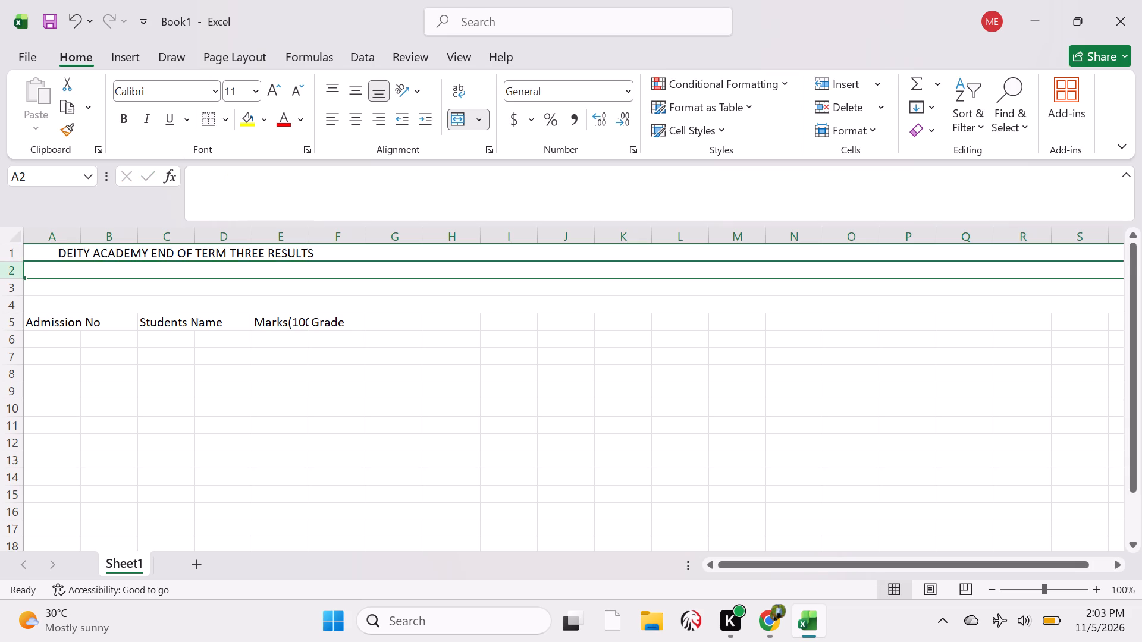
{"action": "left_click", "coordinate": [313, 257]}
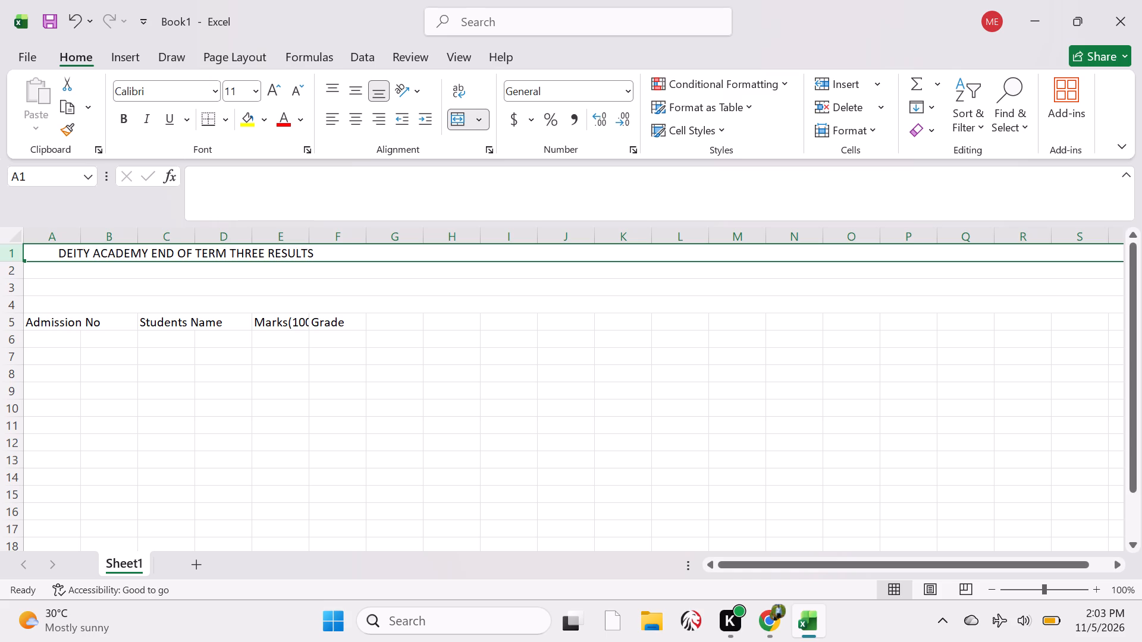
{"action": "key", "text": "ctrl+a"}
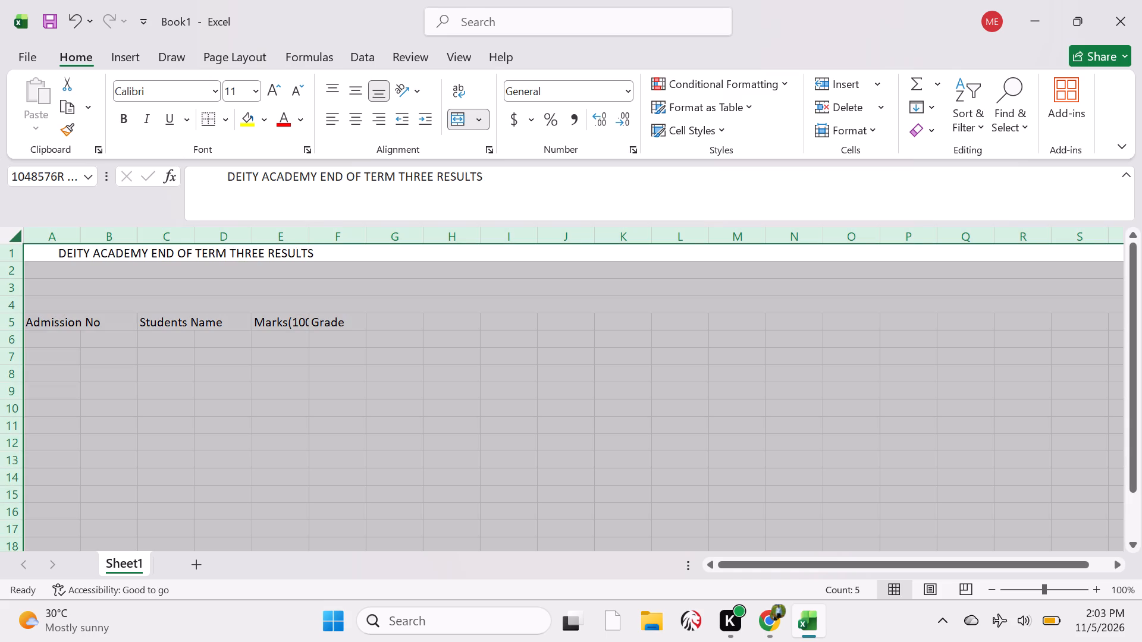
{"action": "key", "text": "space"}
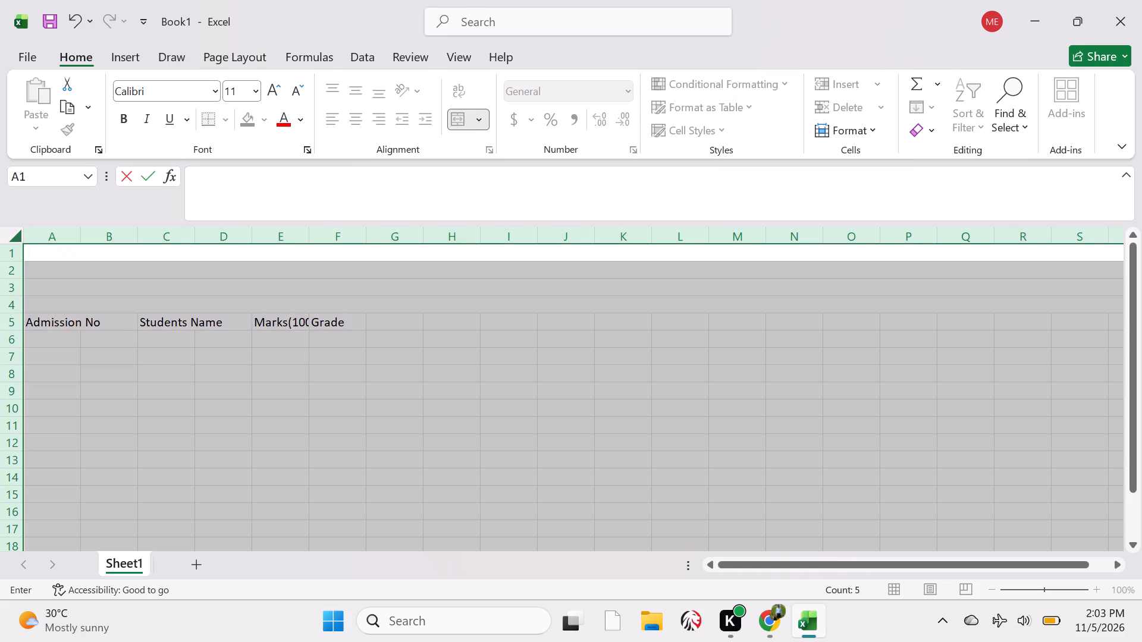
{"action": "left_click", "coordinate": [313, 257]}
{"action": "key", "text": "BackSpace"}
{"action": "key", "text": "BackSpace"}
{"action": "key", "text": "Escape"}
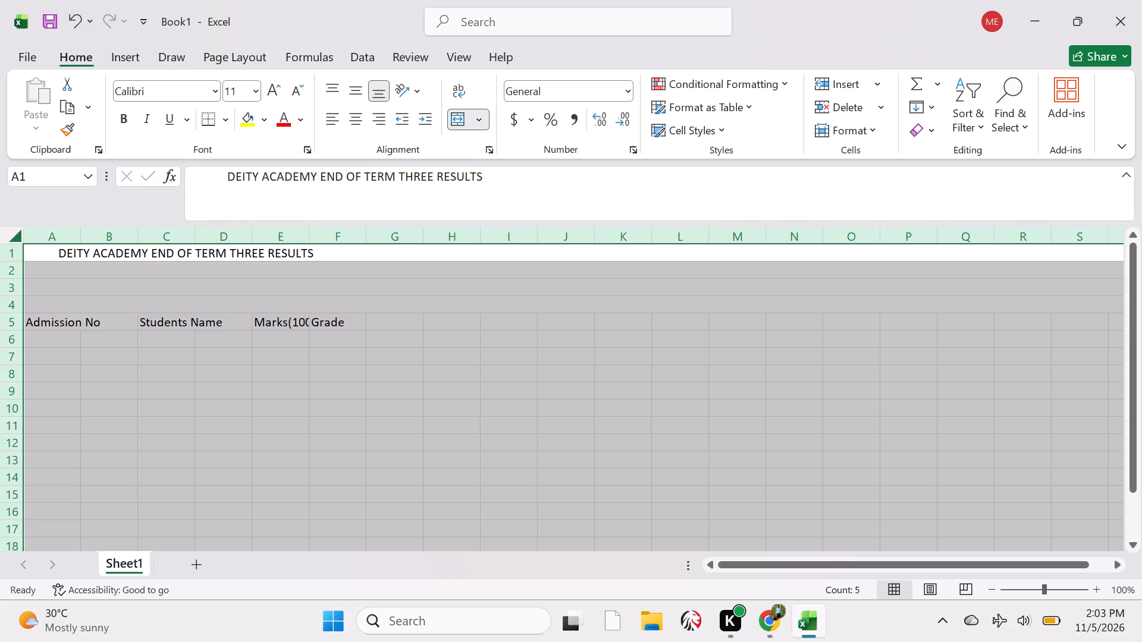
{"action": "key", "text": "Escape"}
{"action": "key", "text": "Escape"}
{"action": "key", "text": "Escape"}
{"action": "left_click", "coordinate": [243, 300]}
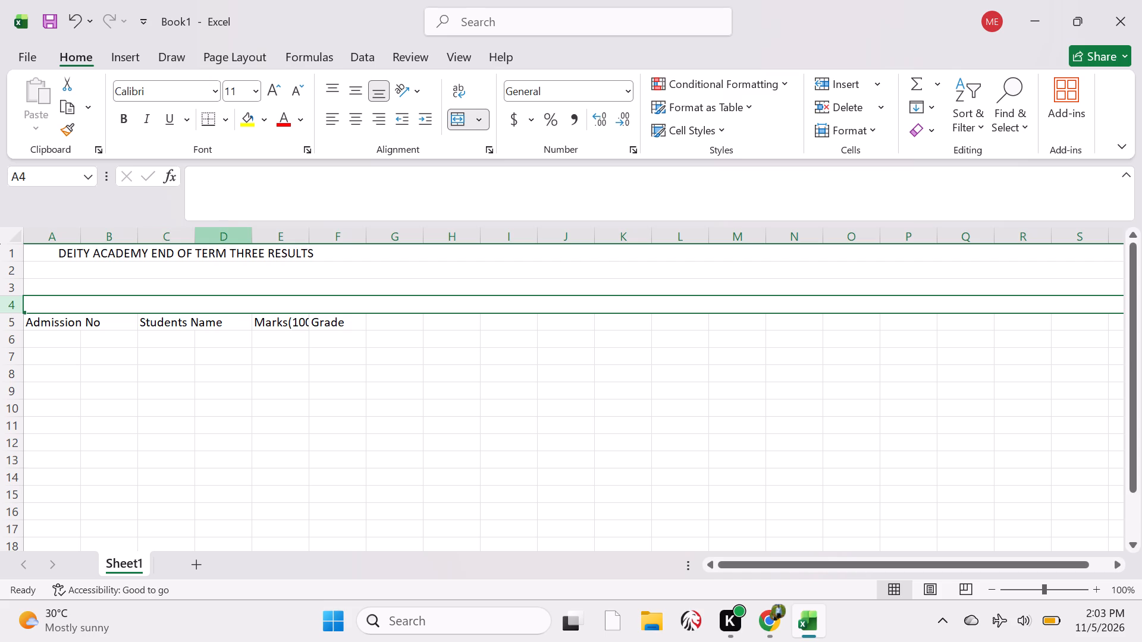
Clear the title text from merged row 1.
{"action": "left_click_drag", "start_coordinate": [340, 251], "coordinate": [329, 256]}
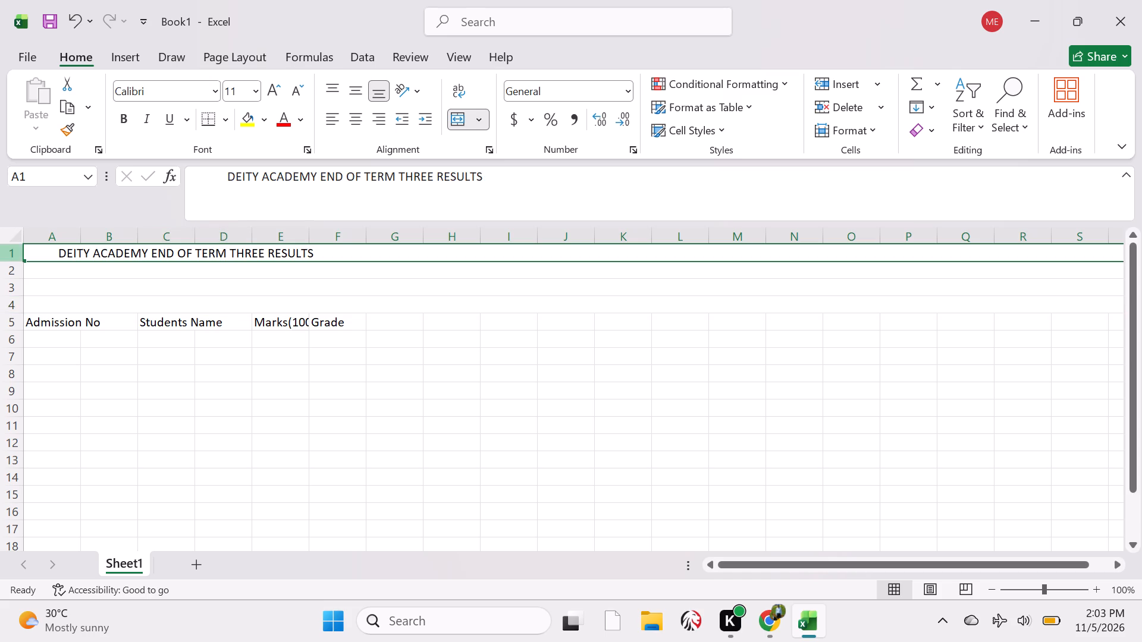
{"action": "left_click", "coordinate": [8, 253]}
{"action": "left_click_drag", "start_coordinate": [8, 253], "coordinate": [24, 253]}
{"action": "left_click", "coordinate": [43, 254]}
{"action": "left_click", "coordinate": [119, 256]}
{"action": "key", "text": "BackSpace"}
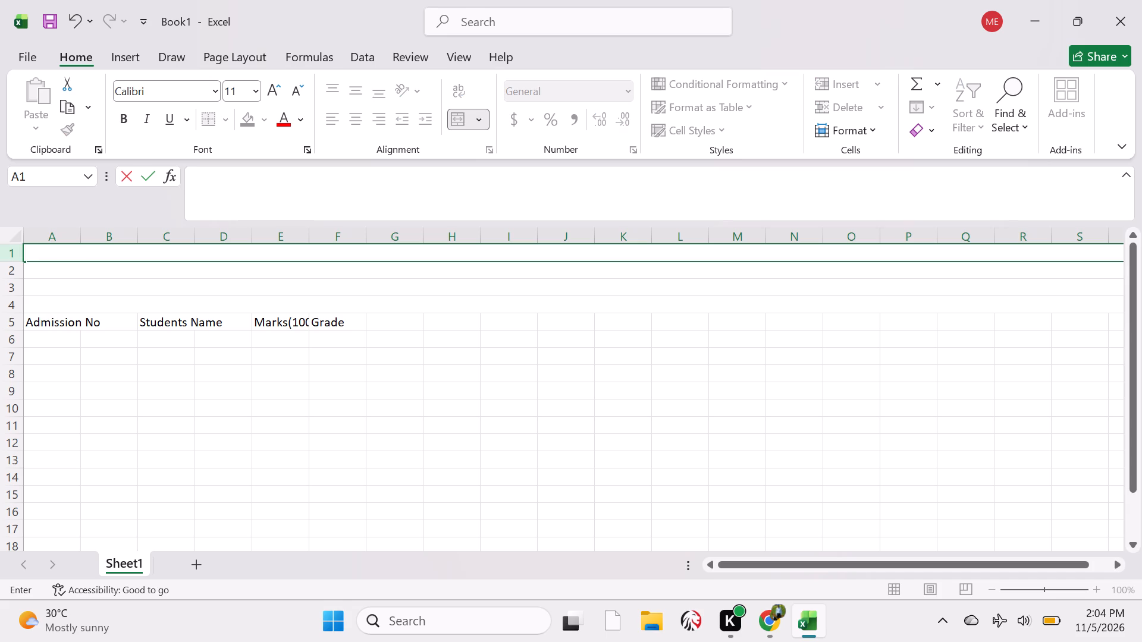
Enter the title "DEITY ACADEMY END OF TERM THREE RESULTS" in merged row 2, indented with leading spaces.
{"action": "left_click", "coordinate": [62, 272]}
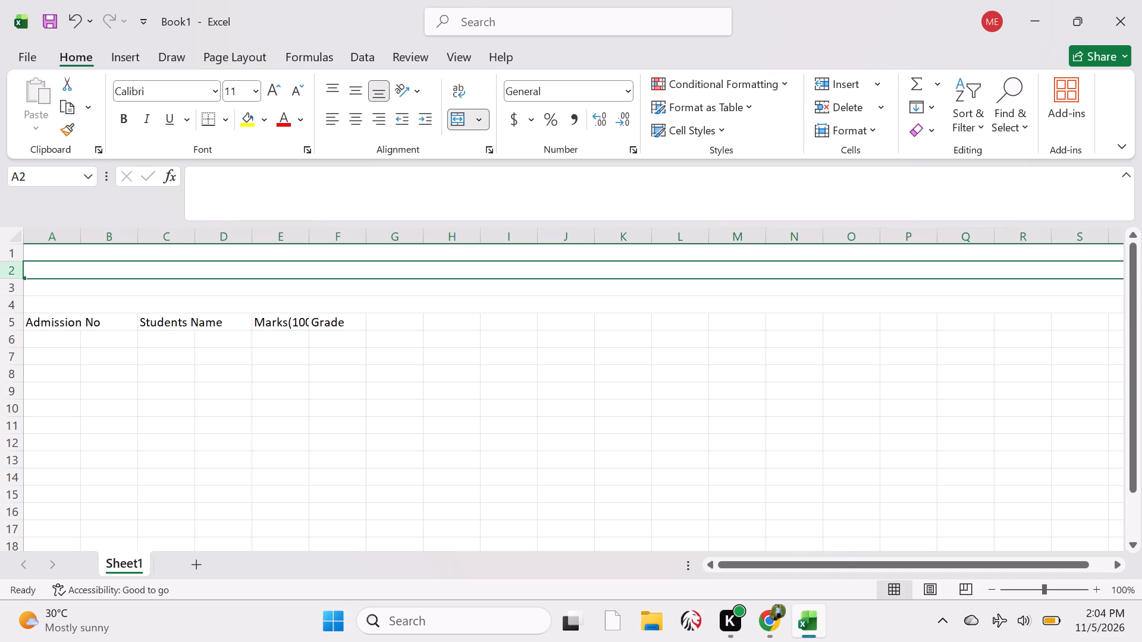
{"action": "key", "text": "space"}
{"action": "key", "text": "space"}
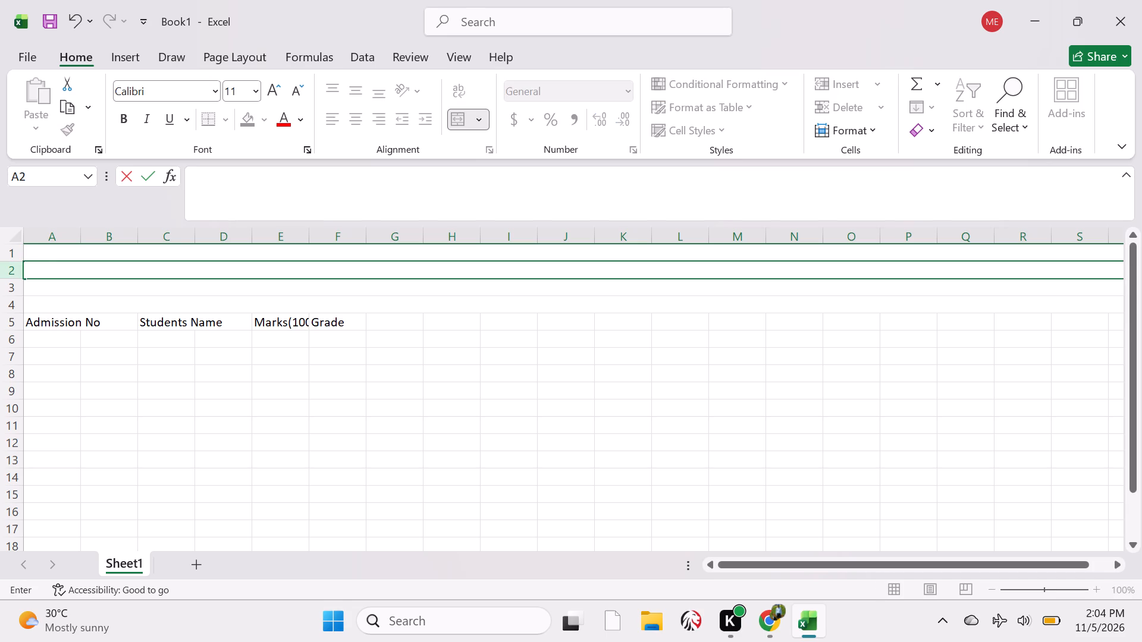
{"action": "type", "text": "DE"}
{"action": "type", "text": "ITY ACADE"}
{"action": "type", "text": "MY"}
{"action": "key", "text": "space"}
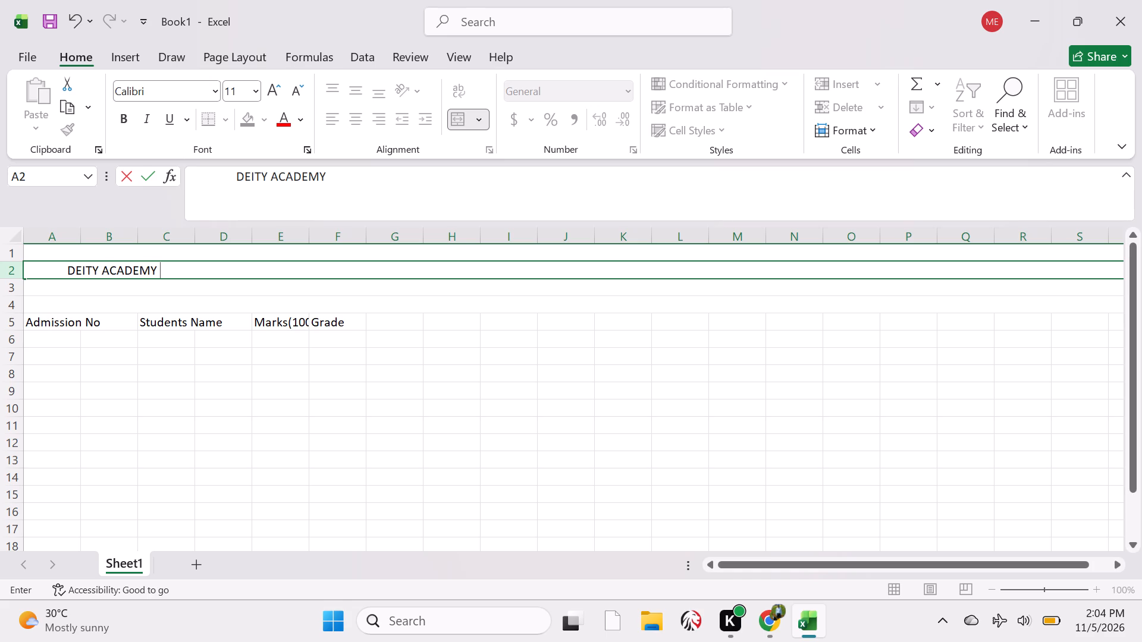
{"action": "type", "text": "END I"}
{"action": "key", "text": "BackSpace"}
{"action": "type", "text": "OF"}
{"action": "key", "text": "space"}
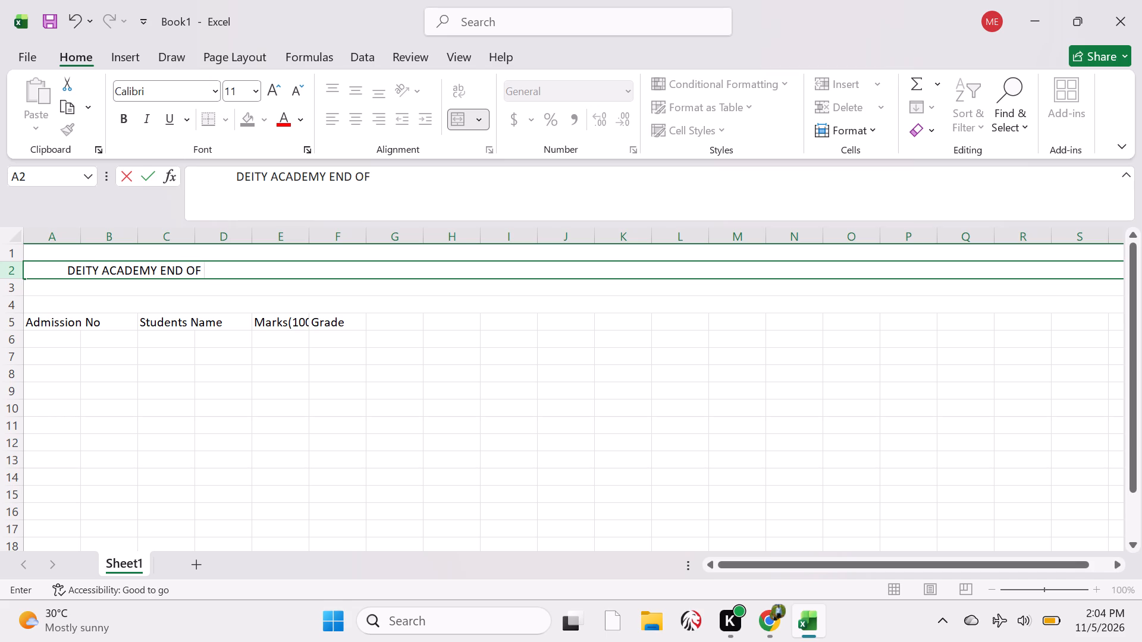
{"action": "type", "text": "TERM THREE"}
{"action": "key", "text": "space"}
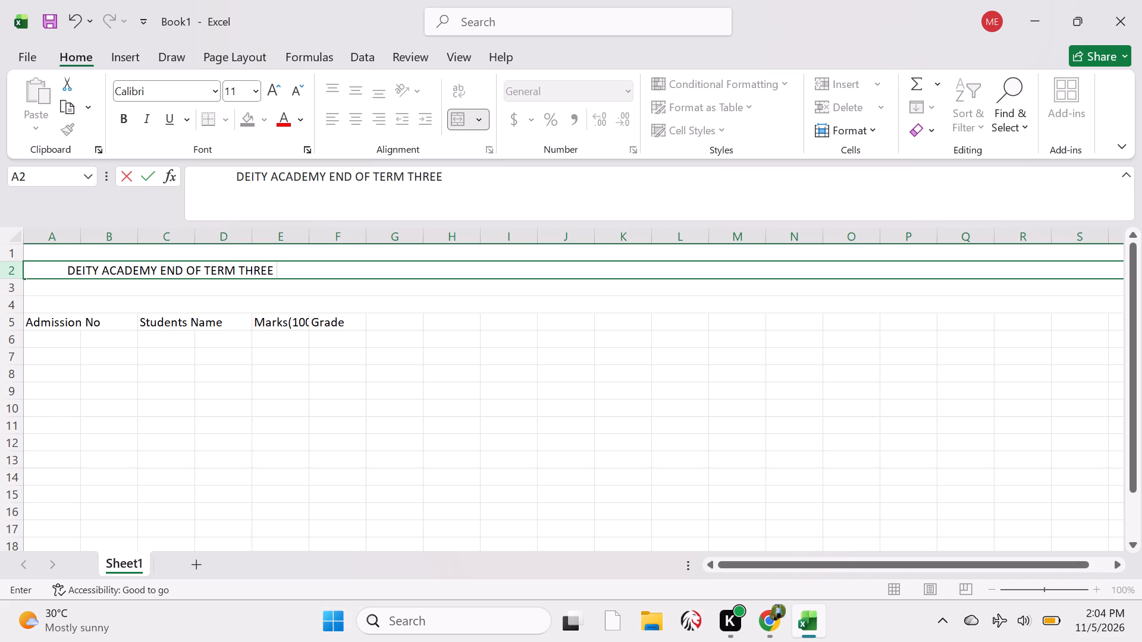
{"action": "type", "text": "RESULTS"}
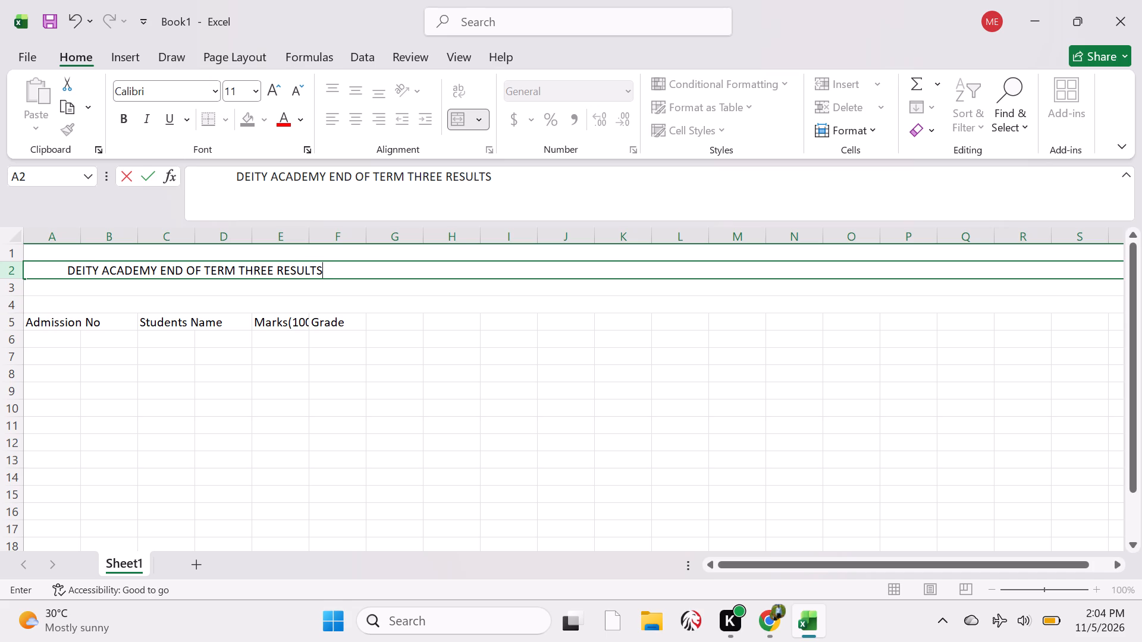
Enter the subtitle "KISWAHILI -GRADE SIX" in merged row 3, indented with leading spaces.
{"action": "left_click", "coordinate": [68, 291]}
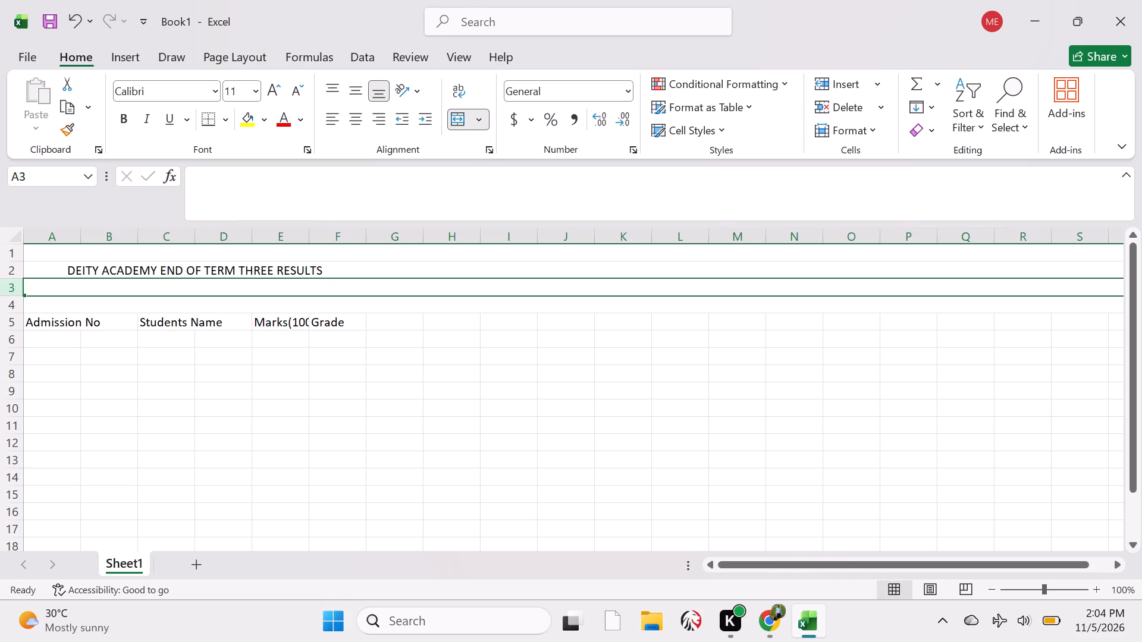
{"action": "key", "text": "space"}
{"action": "key", "text": "space"}
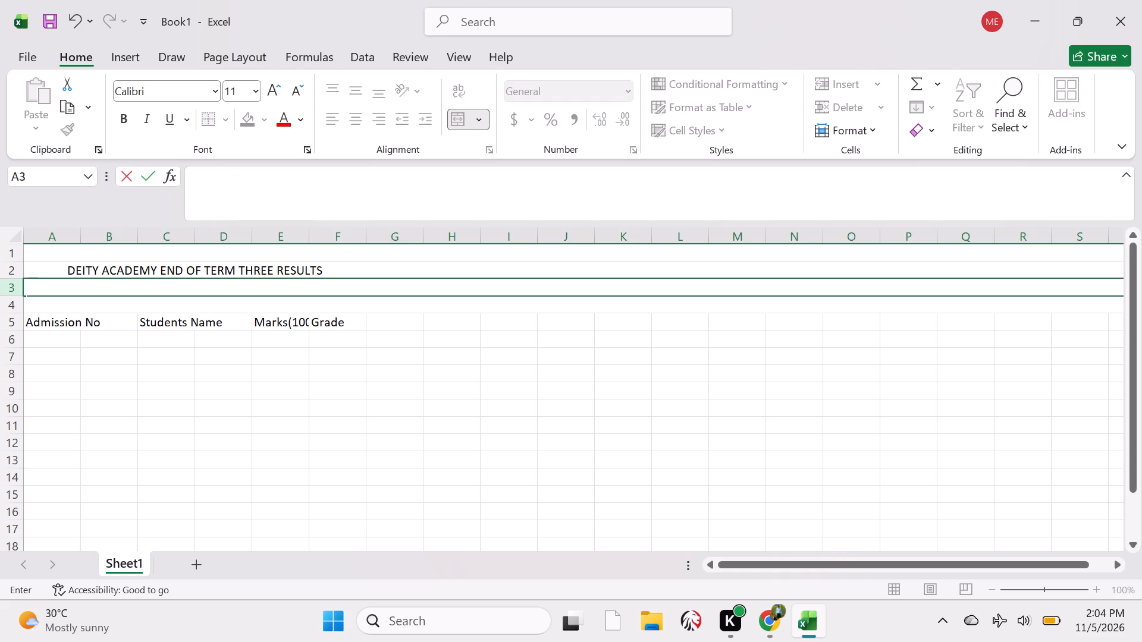
{"action": "key", "text": "space"}
{"action": "key", "text": "space"}
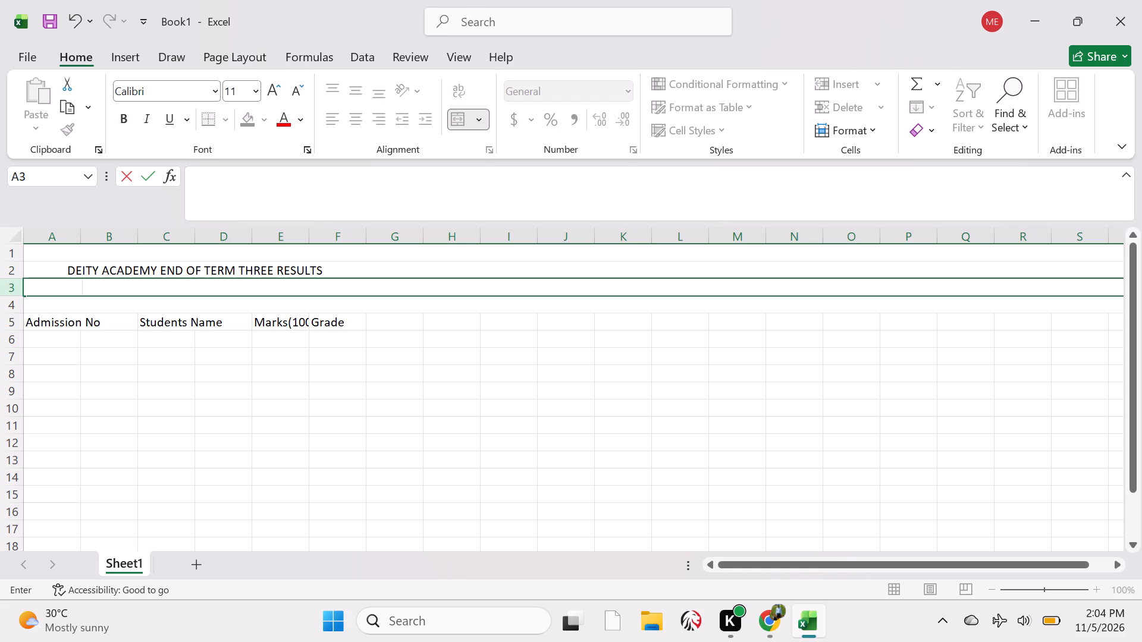
{"action": "key", "text": "k"}
{"action": "type", "text": "ISWAHILI"}
{"action": "key", "text": "space"}
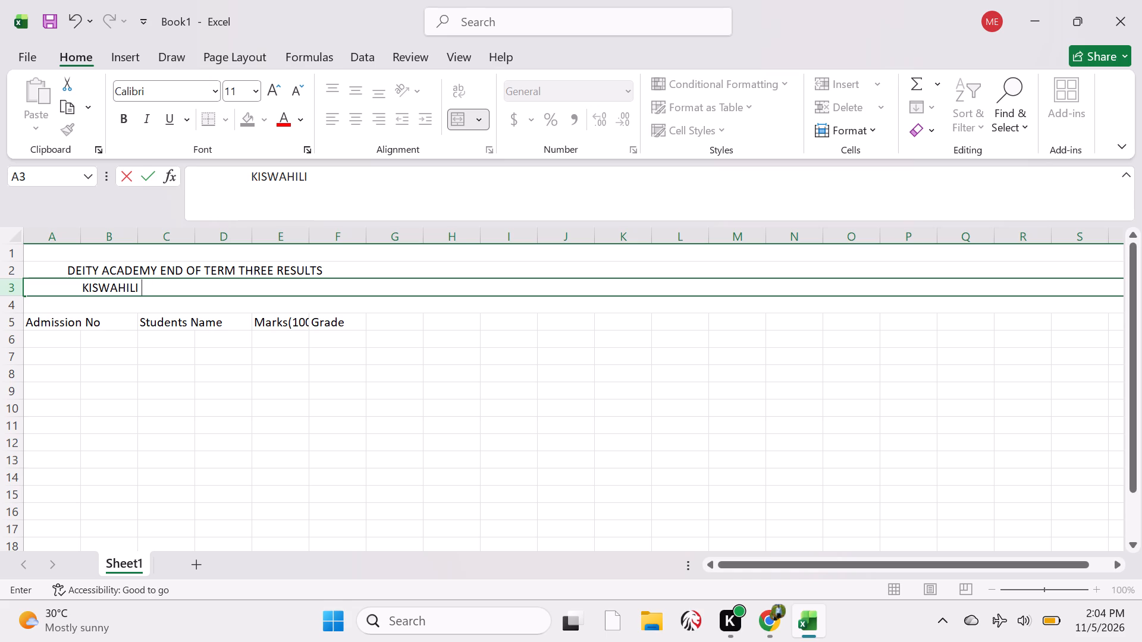
{"action": "key", "text": "minus"}
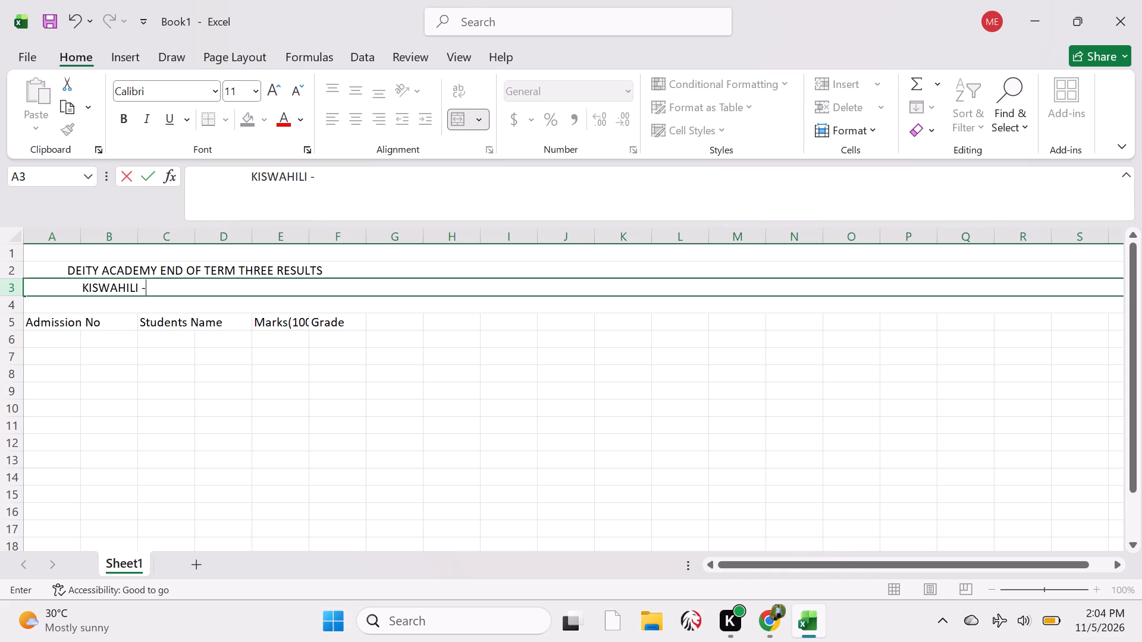
{"action": "type", "text": "GRADE SIX"}
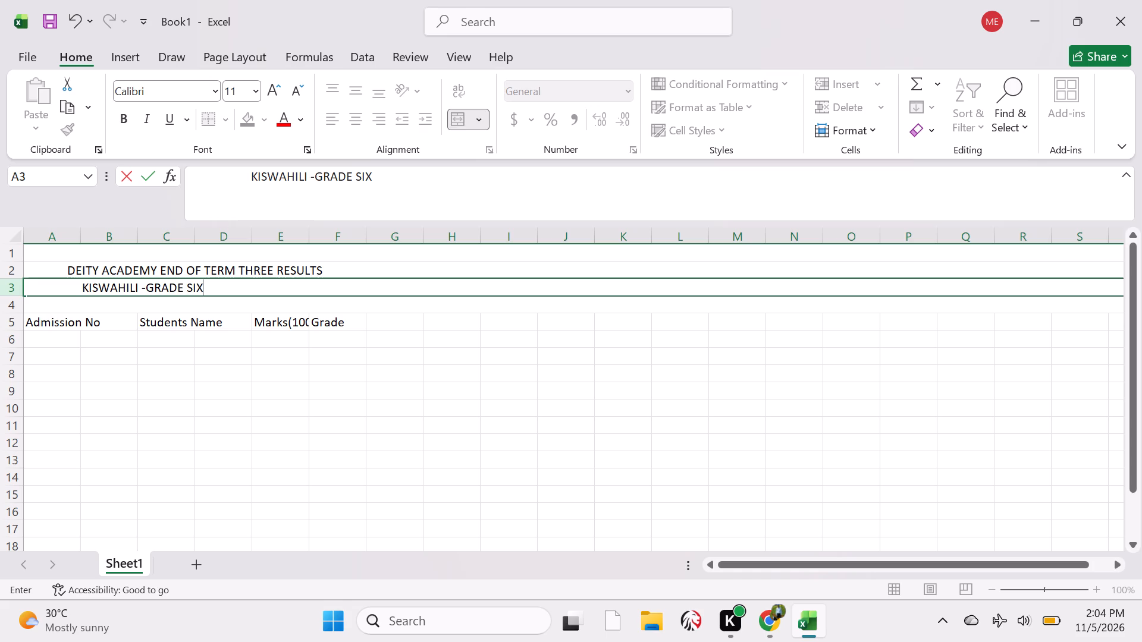
Enter the admission numbers ADM001, ADM002 and ADM003 in cells A6 to A8.
{"action": "left_click", "coordinate": [53, 342]}
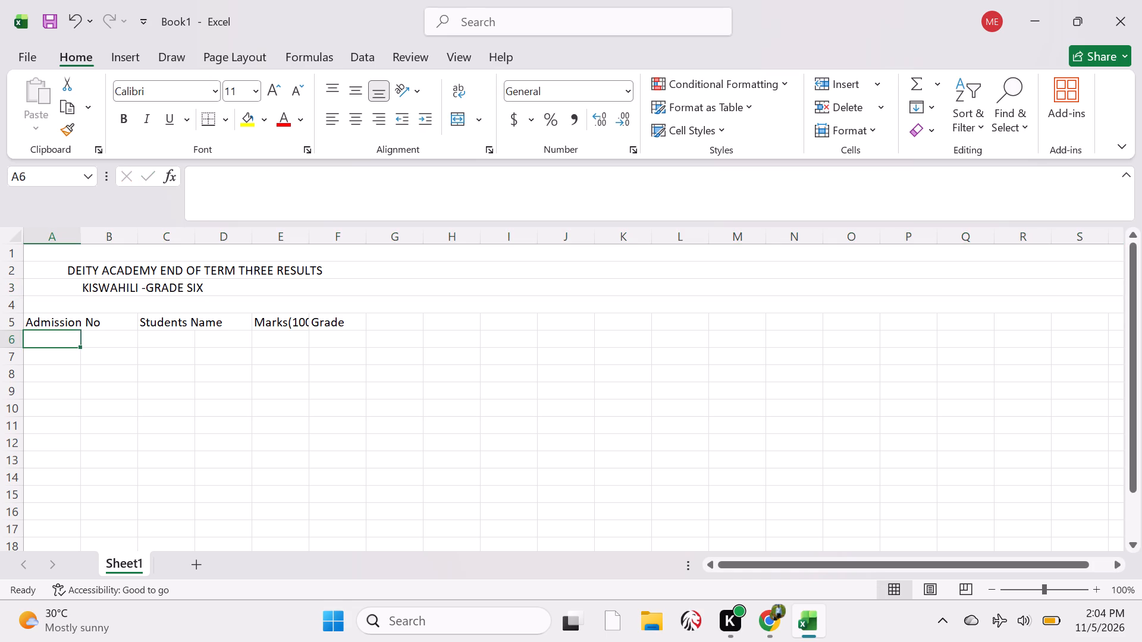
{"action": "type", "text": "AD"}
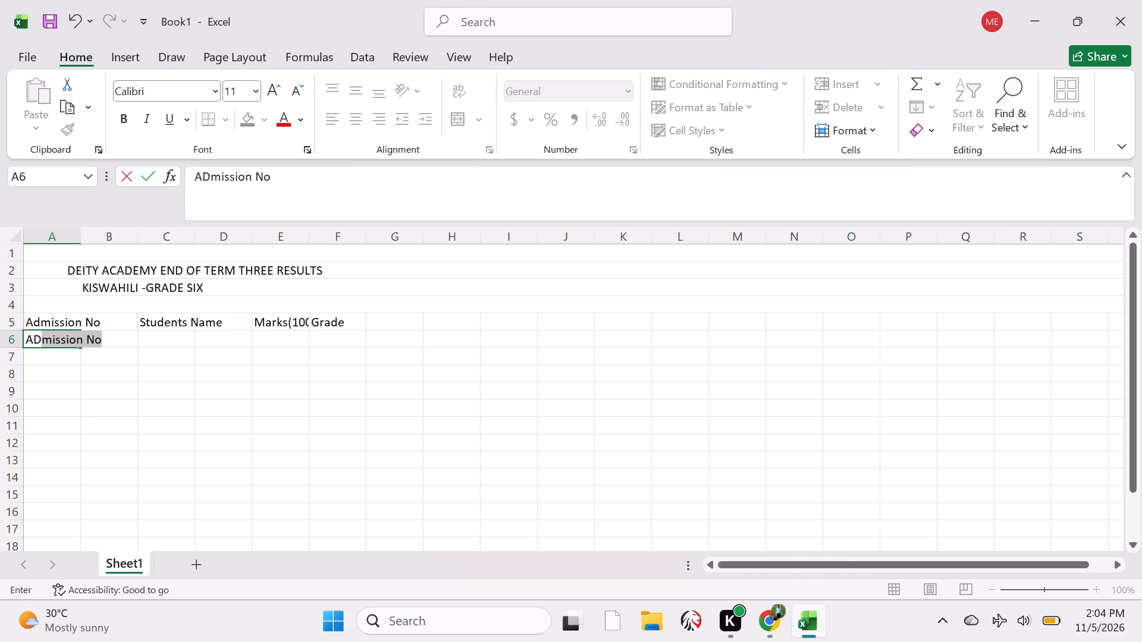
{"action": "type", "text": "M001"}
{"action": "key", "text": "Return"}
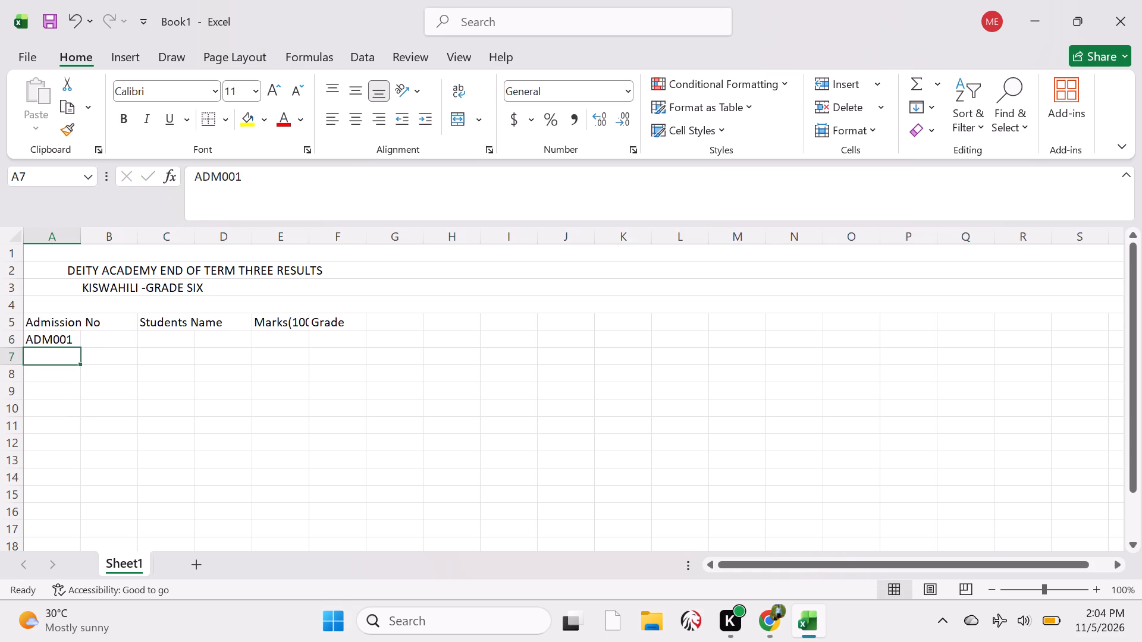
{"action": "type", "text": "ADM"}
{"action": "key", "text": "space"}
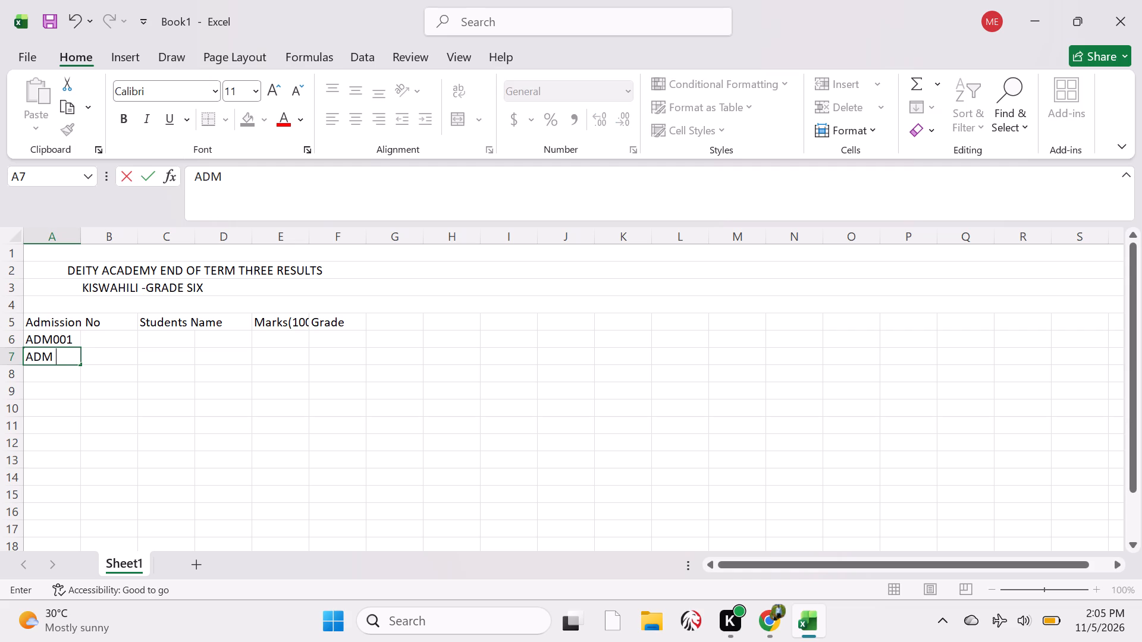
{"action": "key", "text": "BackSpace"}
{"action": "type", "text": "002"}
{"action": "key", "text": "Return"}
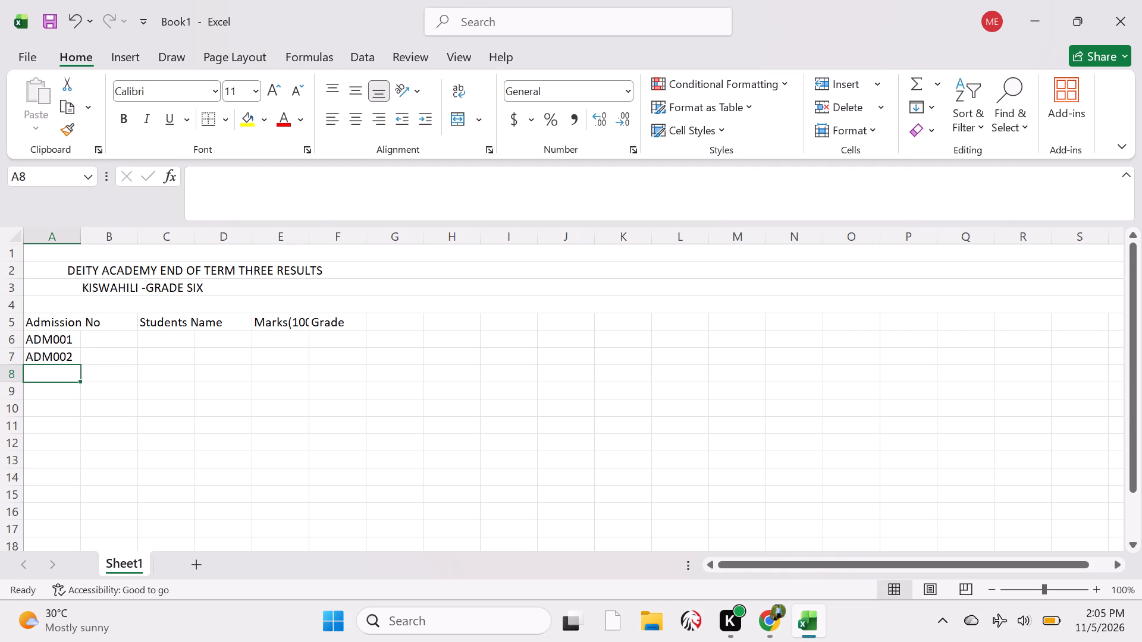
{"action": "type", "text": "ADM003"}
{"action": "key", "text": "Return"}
Enter the admission numbers ADM004, ADM005 and ADM006 in cells A9 to A11.
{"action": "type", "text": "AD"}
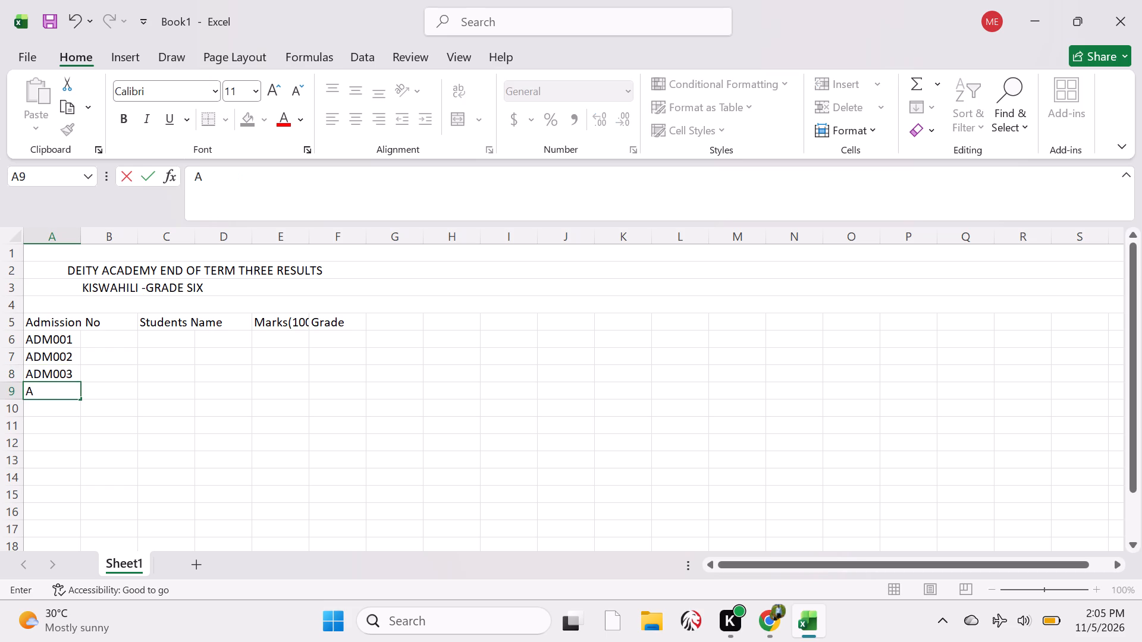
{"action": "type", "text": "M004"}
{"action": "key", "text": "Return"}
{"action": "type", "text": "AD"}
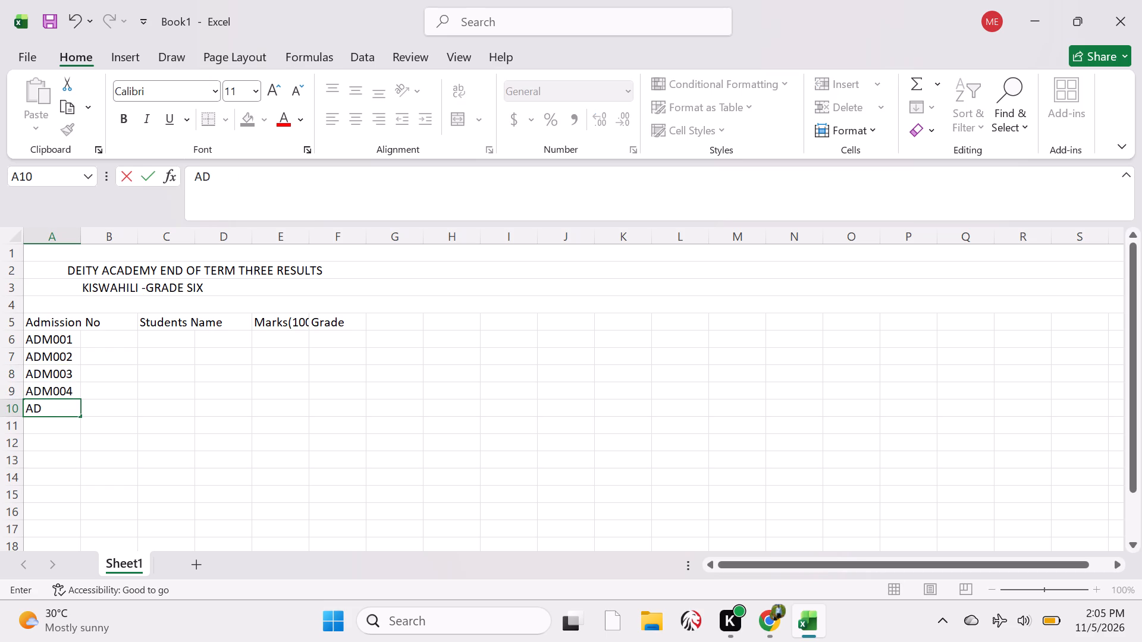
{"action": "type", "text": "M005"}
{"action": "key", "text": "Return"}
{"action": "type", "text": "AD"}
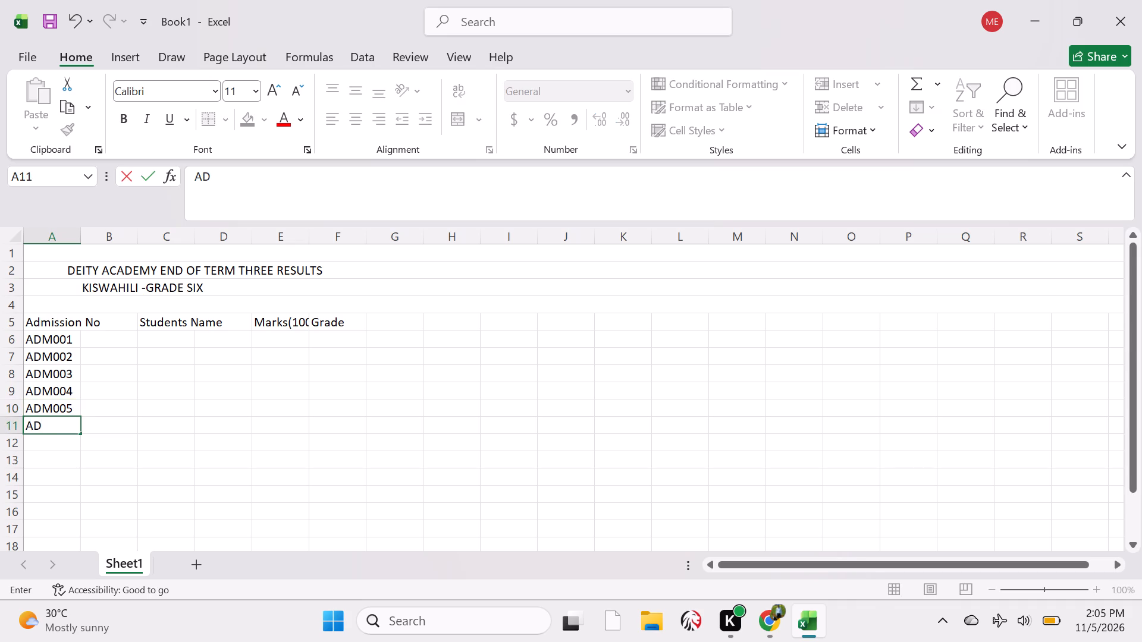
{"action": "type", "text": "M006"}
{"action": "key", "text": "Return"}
Enter ADM--7 in cell A12 and ADM008 in cell A13.
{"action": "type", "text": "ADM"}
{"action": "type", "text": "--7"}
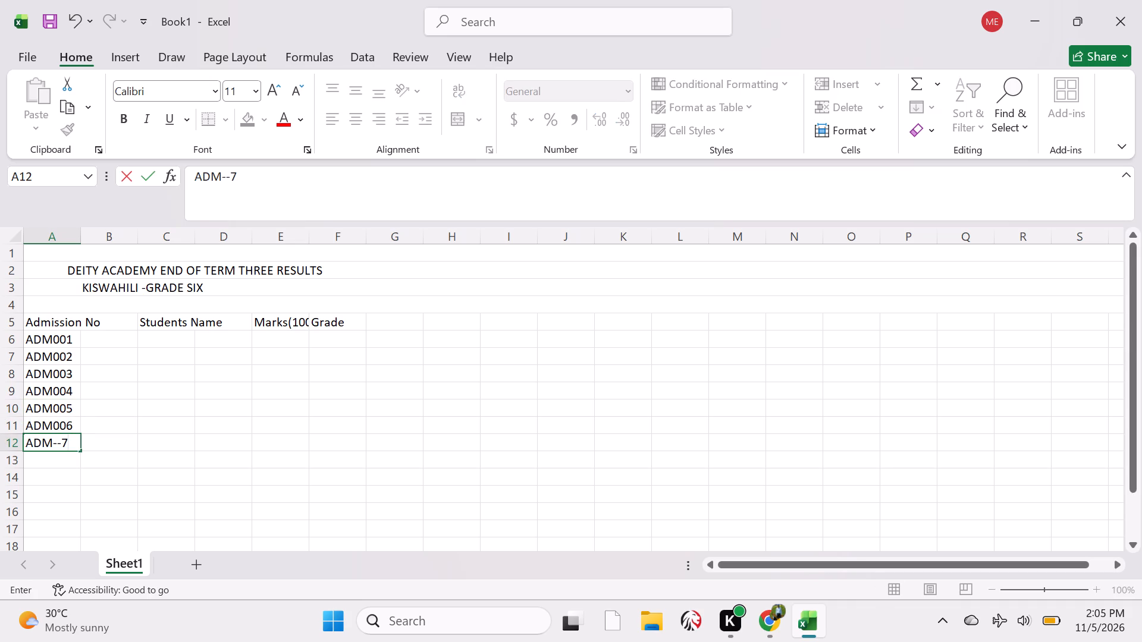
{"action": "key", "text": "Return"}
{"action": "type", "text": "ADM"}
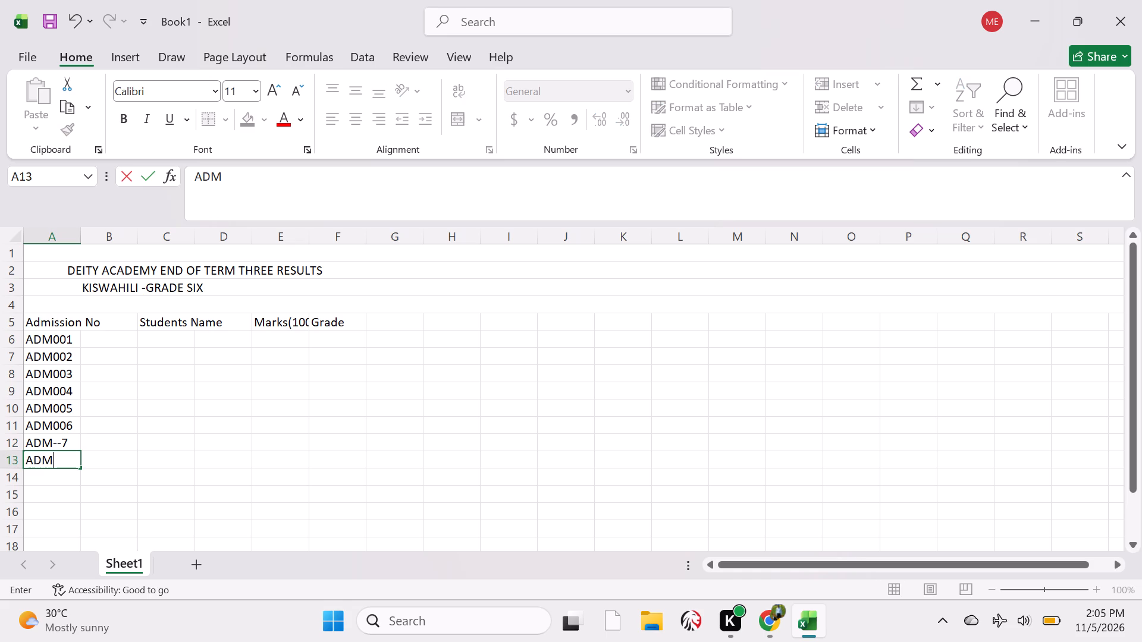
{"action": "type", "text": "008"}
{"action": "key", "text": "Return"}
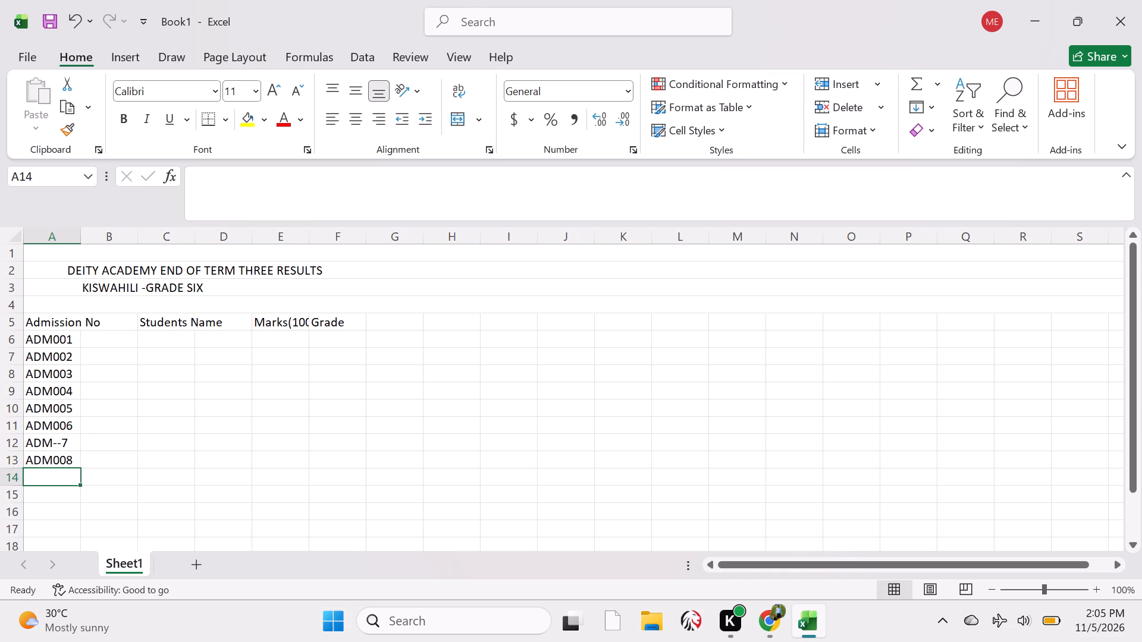
Replace the entry in cell A12 with ADM007.
{"action": "left_click", "coordinate": [59, 446]}
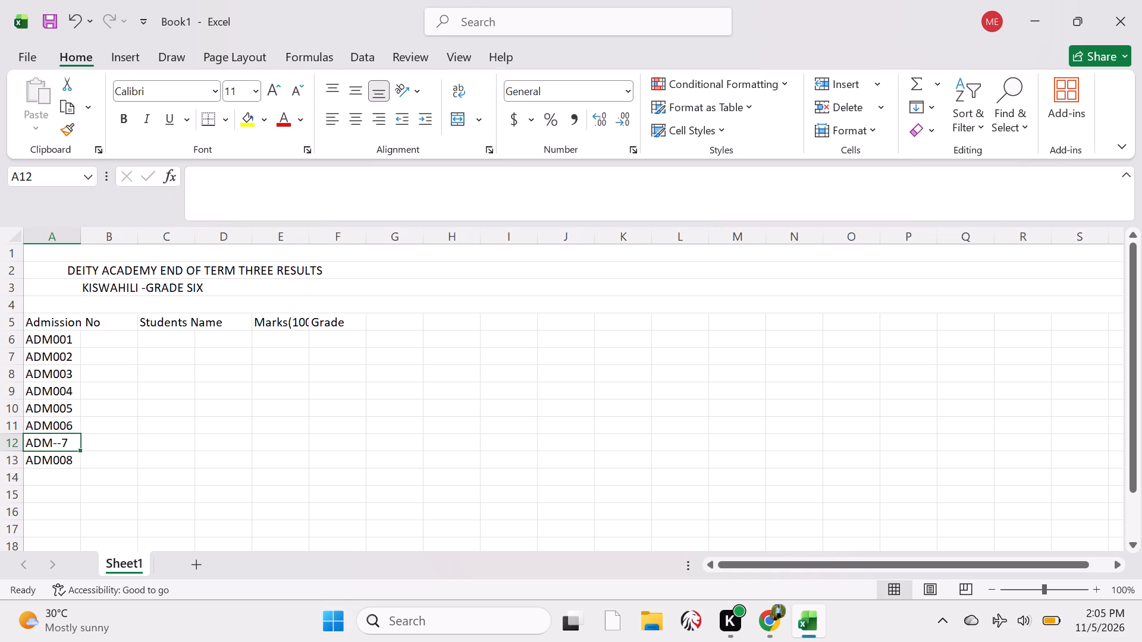
{"action": "key", "text": "BackSpace"}
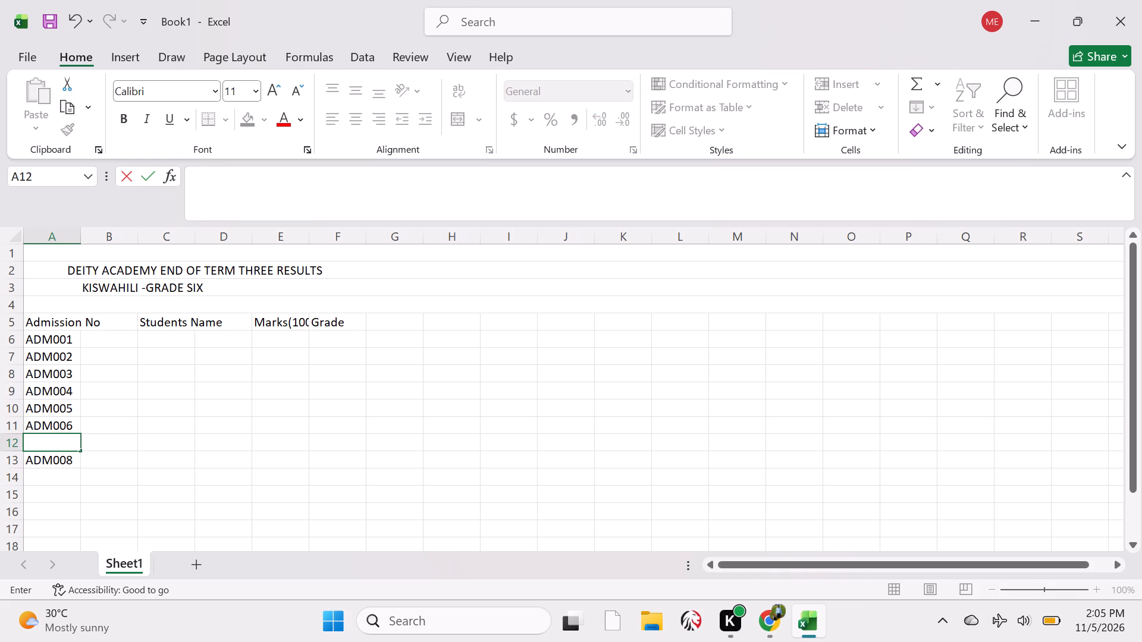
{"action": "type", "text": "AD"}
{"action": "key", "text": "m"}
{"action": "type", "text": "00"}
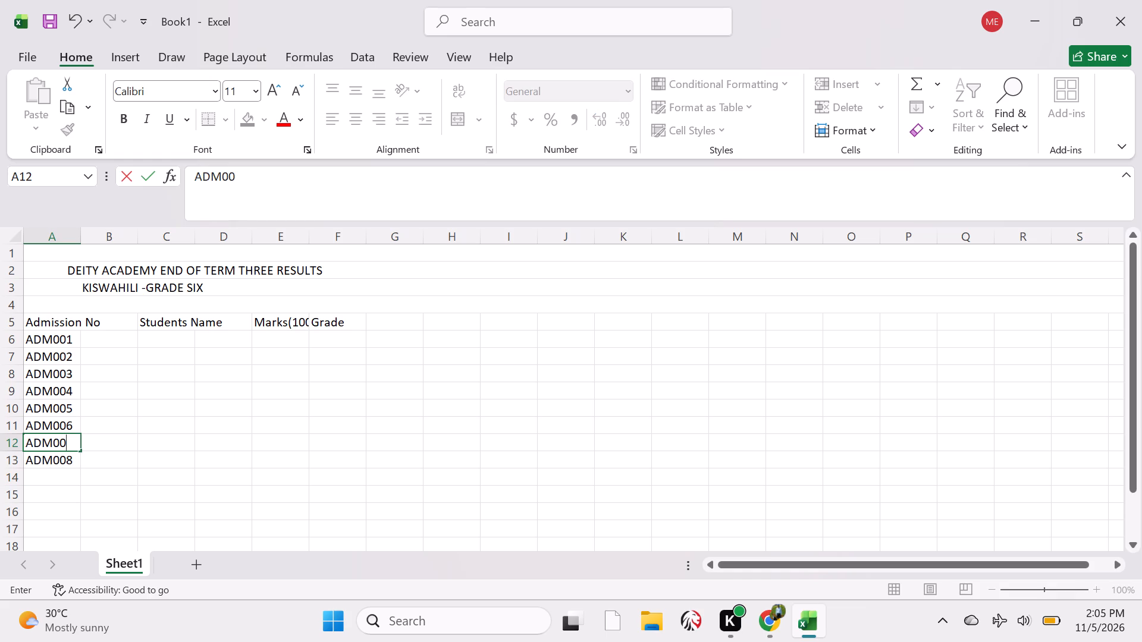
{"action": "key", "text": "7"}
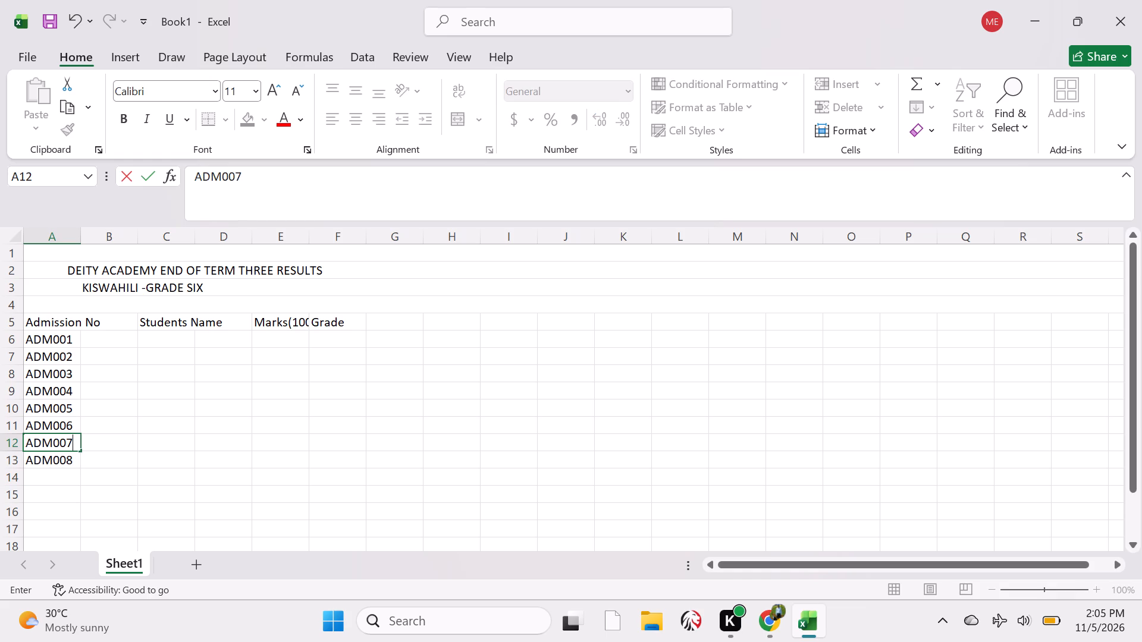
{"action": "left_click", "coordinate": [33, 486]}
{"action": "left_click", "coordinate": [36, 479]}
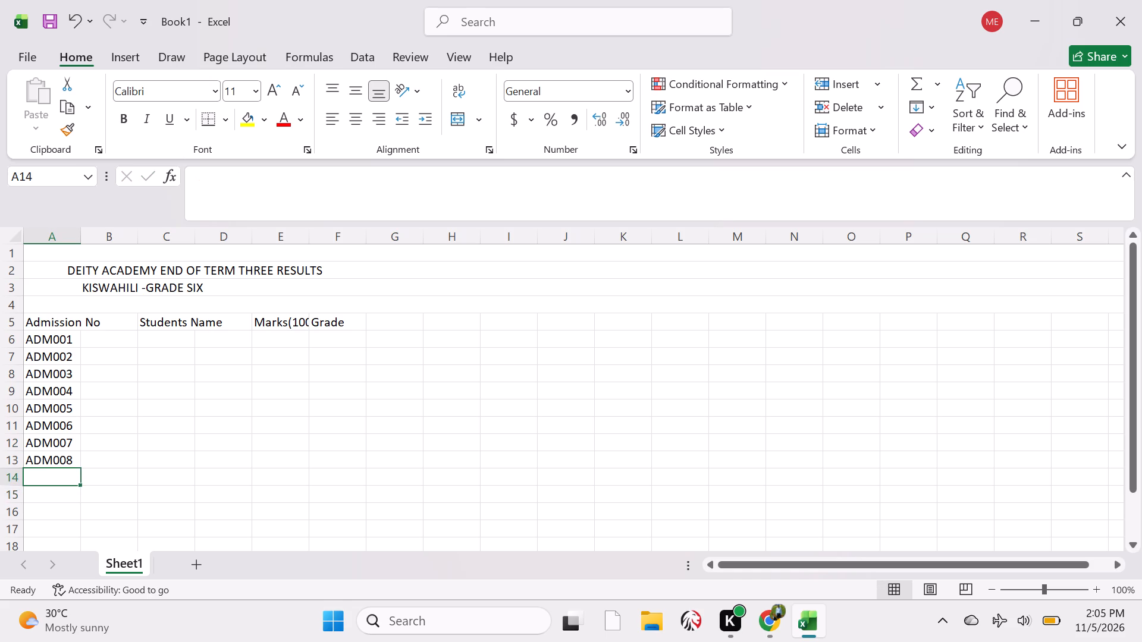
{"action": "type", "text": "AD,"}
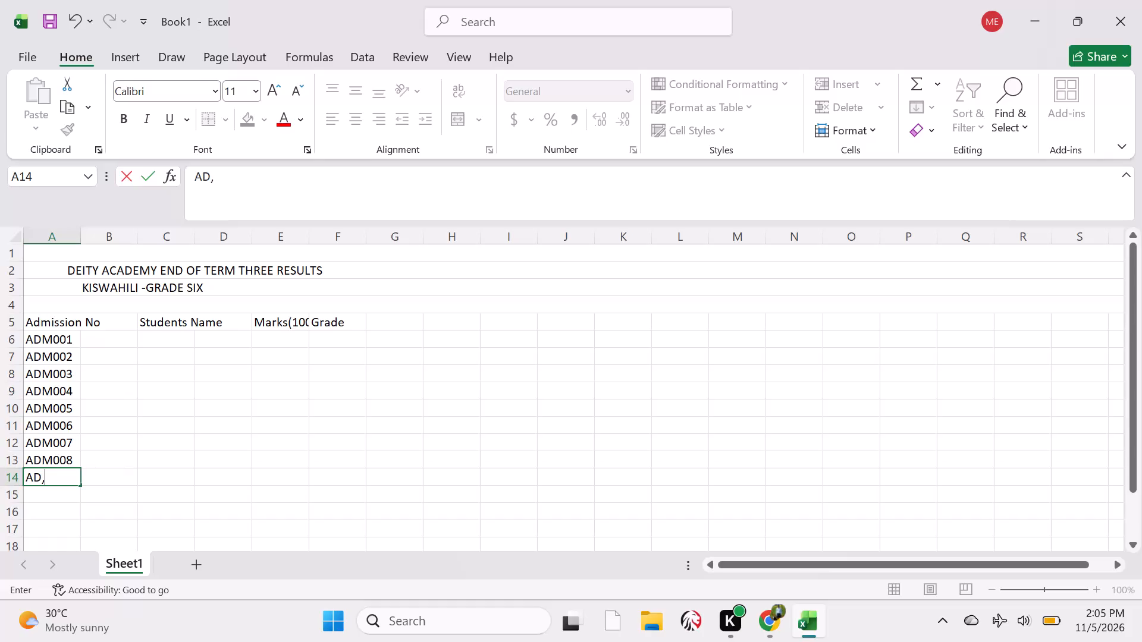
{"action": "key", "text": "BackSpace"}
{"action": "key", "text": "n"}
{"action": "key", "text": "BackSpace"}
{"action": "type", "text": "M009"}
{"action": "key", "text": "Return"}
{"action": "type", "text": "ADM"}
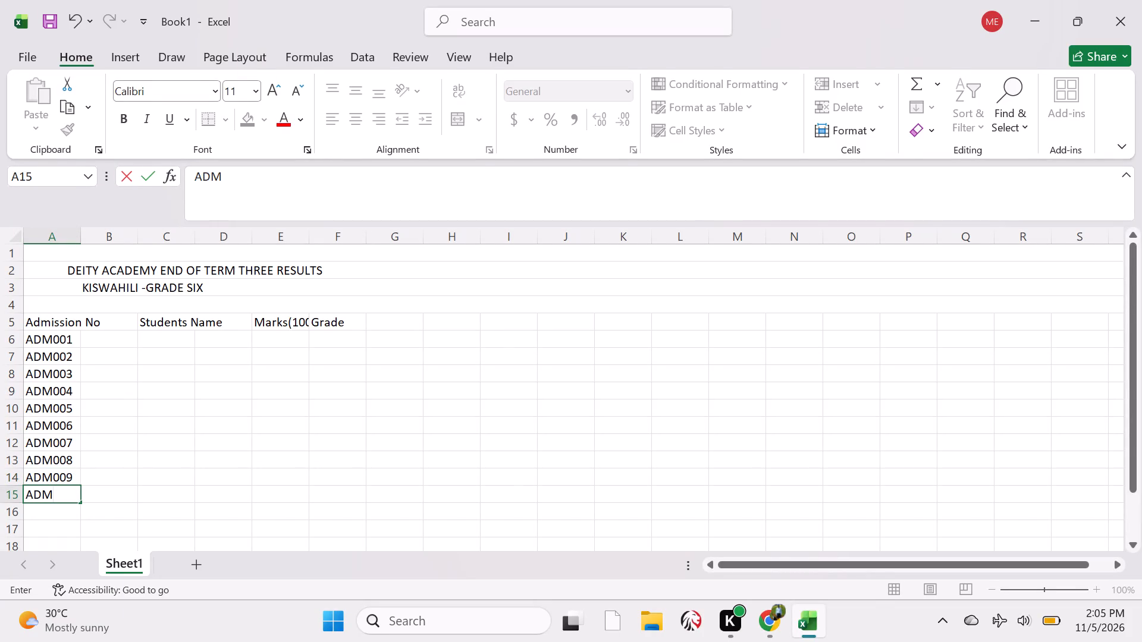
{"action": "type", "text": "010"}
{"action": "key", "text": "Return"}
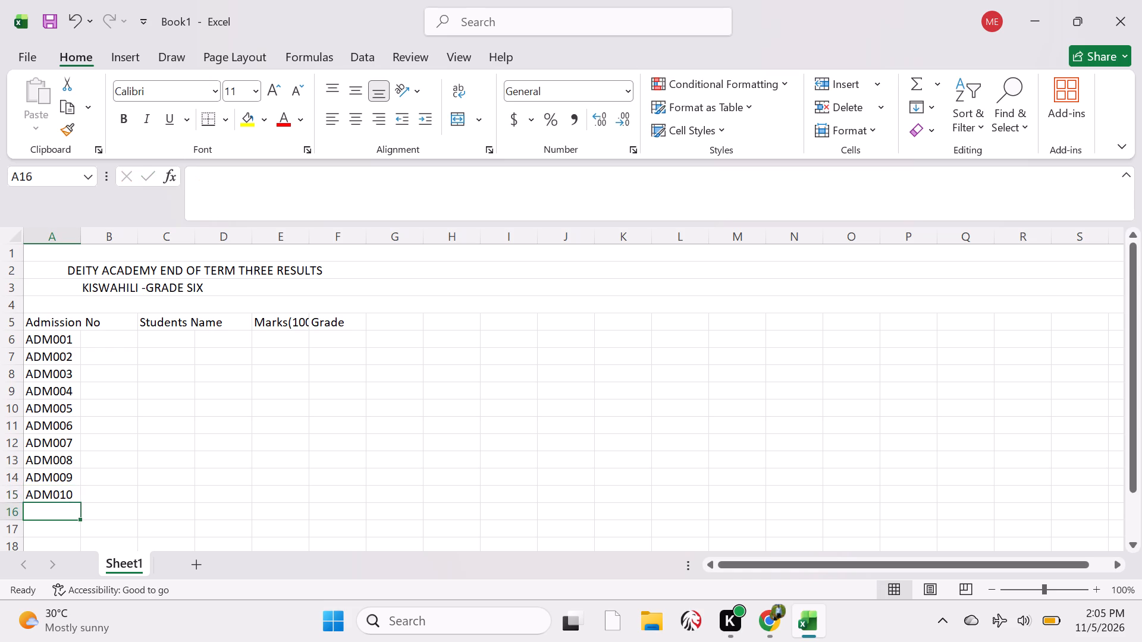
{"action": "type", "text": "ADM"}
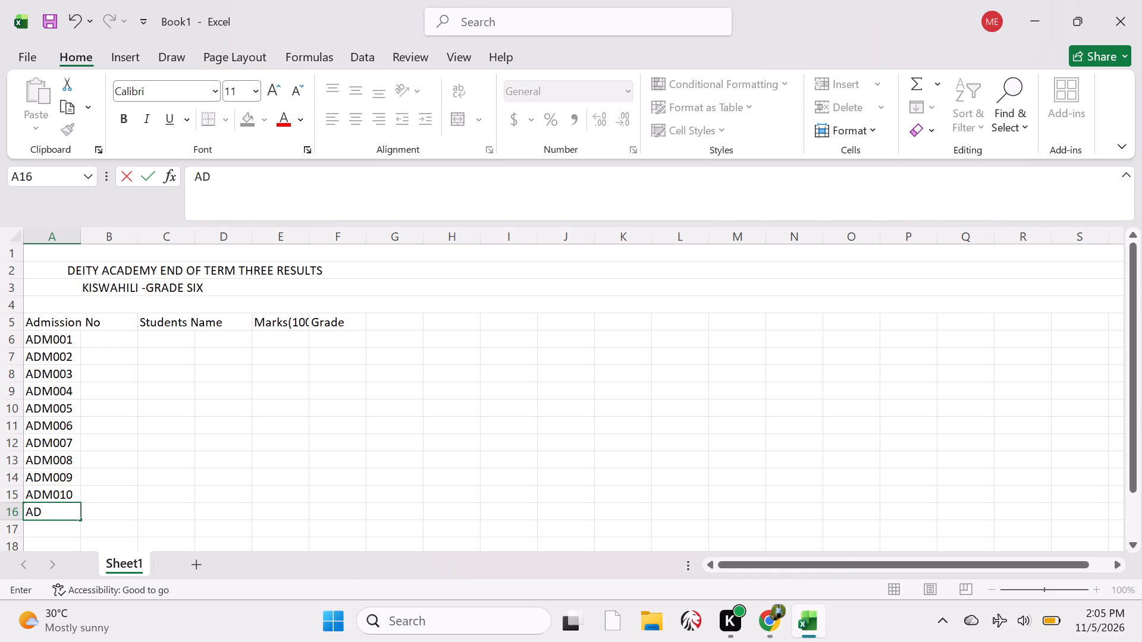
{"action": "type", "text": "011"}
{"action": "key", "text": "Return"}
Enter the admission numbers ADM012 and ADM013 in cells A17 and A18.
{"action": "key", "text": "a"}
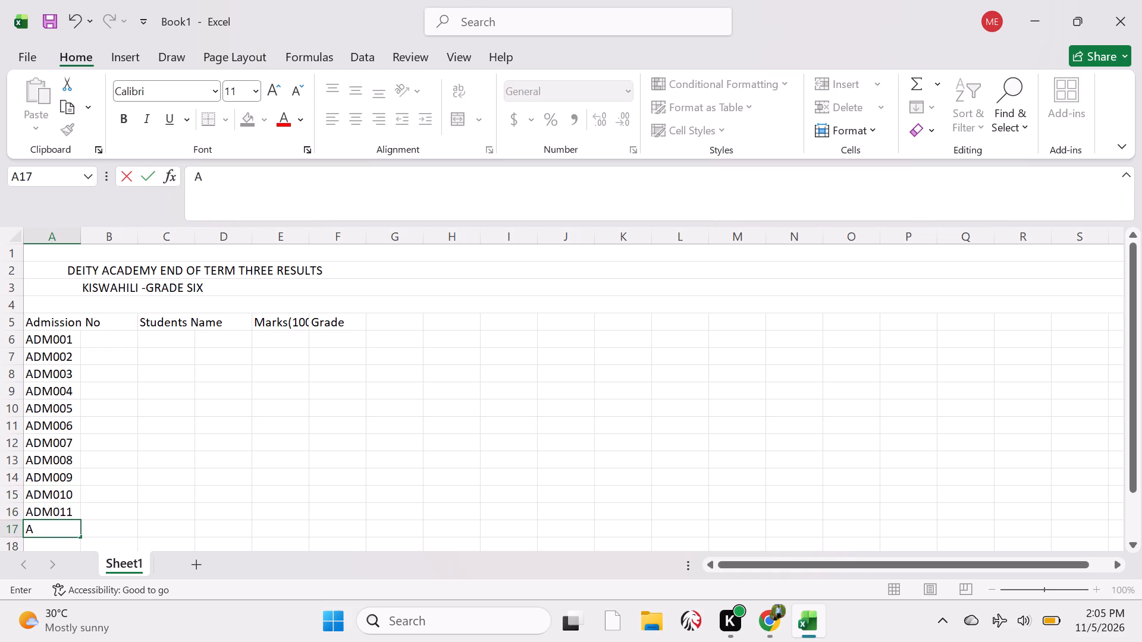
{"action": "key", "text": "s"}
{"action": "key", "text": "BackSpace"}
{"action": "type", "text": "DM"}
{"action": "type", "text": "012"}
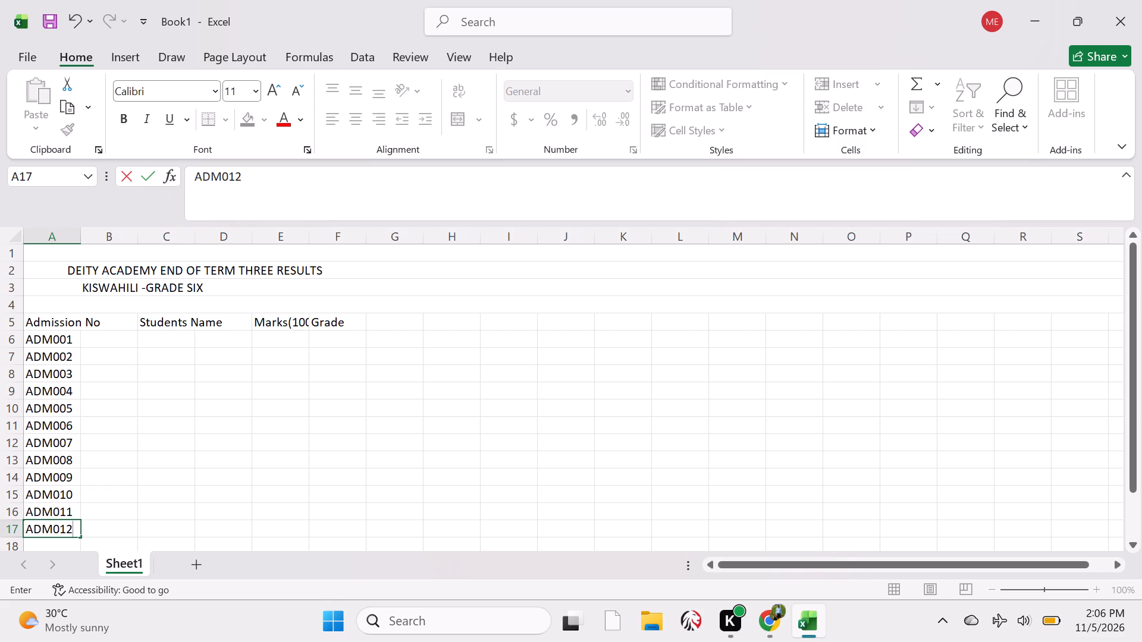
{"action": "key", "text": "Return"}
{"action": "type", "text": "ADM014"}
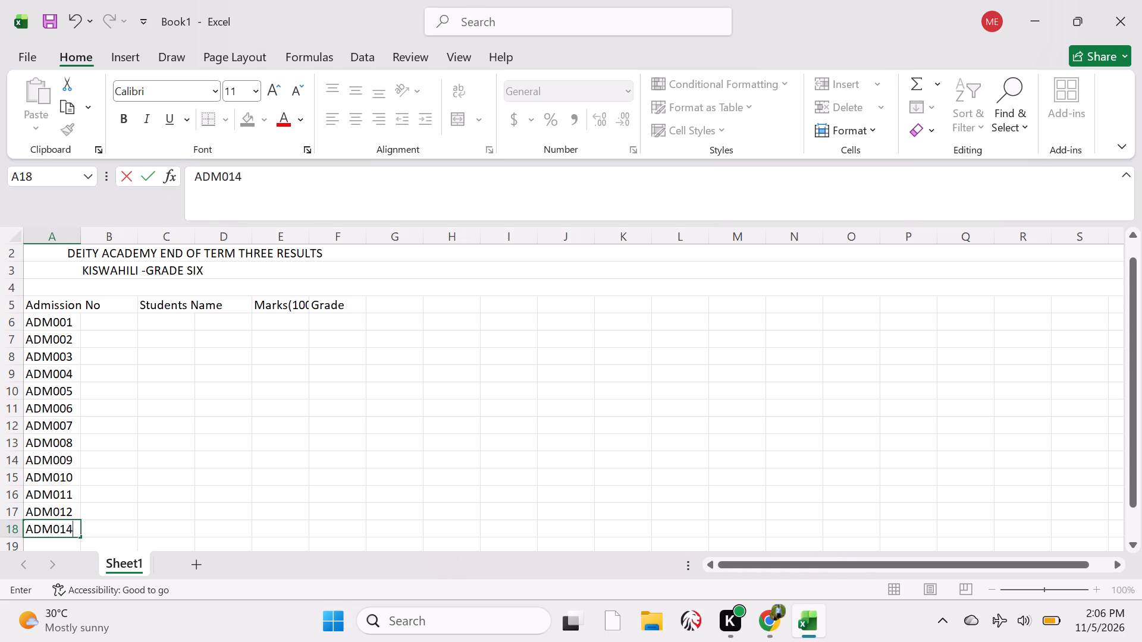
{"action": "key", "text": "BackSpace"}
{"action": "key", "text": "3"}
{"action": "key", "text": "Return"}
Enter the admission numbers ADM014, ADM015 and ADM016 in cells A19 to A21.
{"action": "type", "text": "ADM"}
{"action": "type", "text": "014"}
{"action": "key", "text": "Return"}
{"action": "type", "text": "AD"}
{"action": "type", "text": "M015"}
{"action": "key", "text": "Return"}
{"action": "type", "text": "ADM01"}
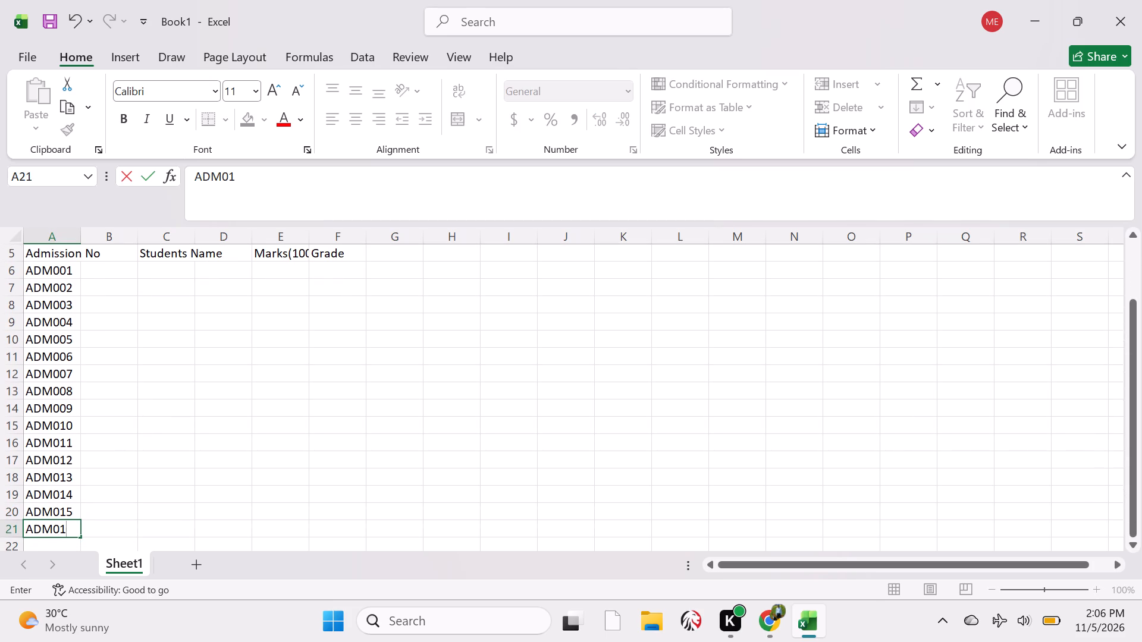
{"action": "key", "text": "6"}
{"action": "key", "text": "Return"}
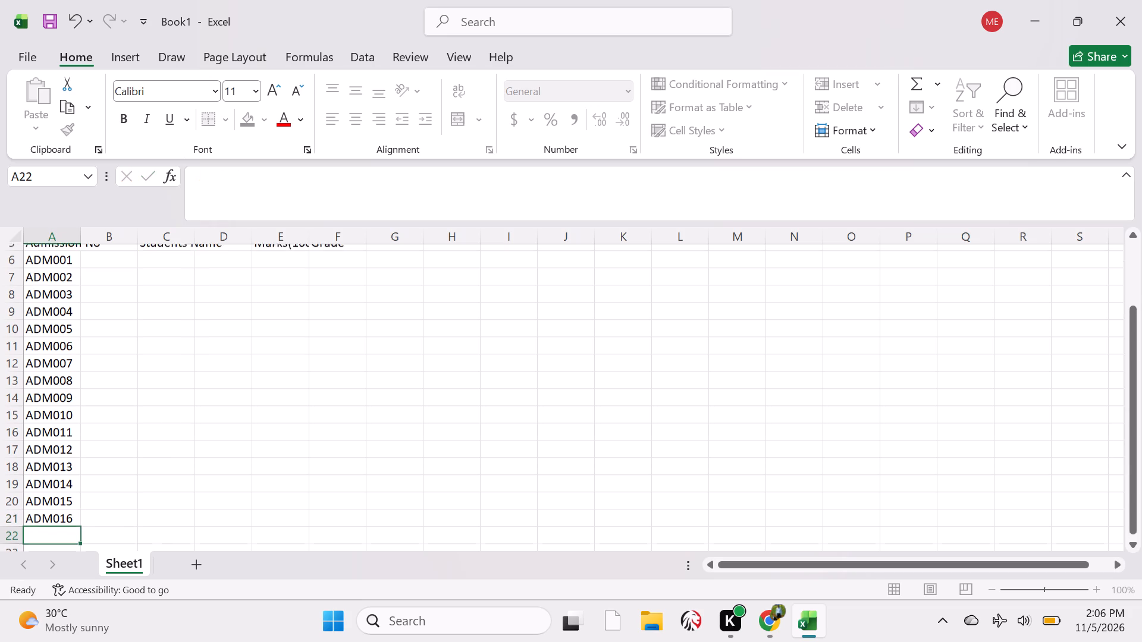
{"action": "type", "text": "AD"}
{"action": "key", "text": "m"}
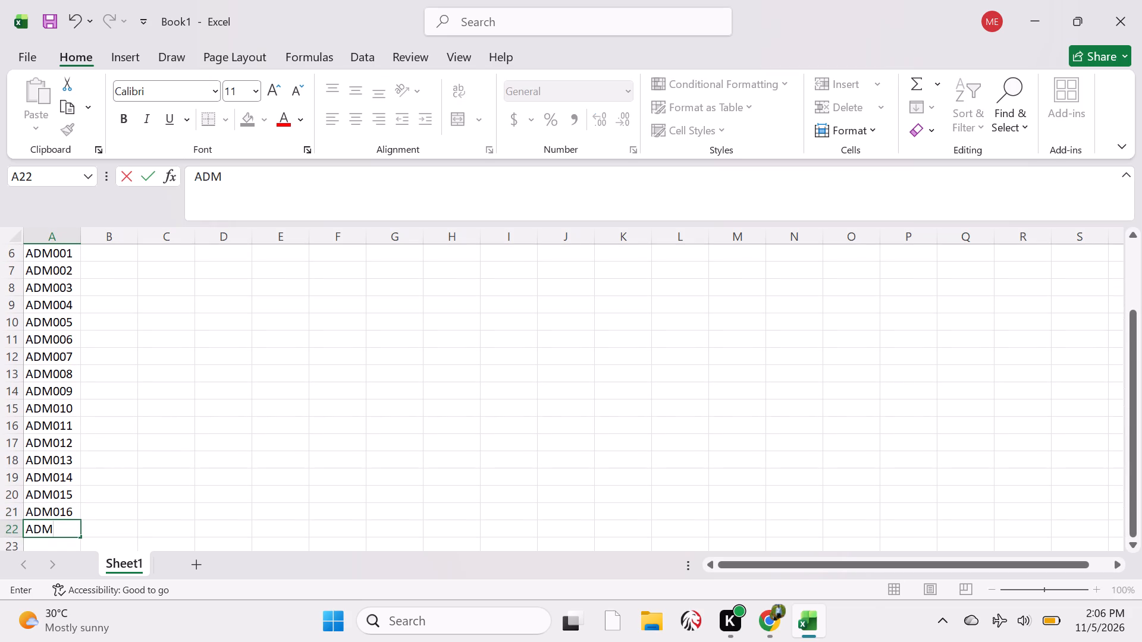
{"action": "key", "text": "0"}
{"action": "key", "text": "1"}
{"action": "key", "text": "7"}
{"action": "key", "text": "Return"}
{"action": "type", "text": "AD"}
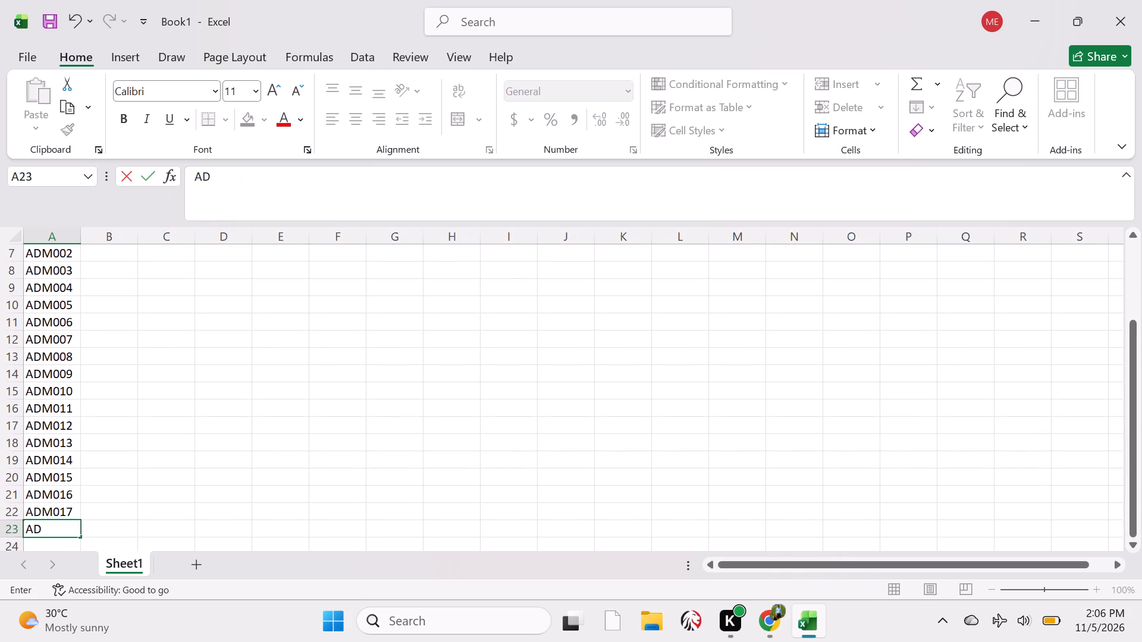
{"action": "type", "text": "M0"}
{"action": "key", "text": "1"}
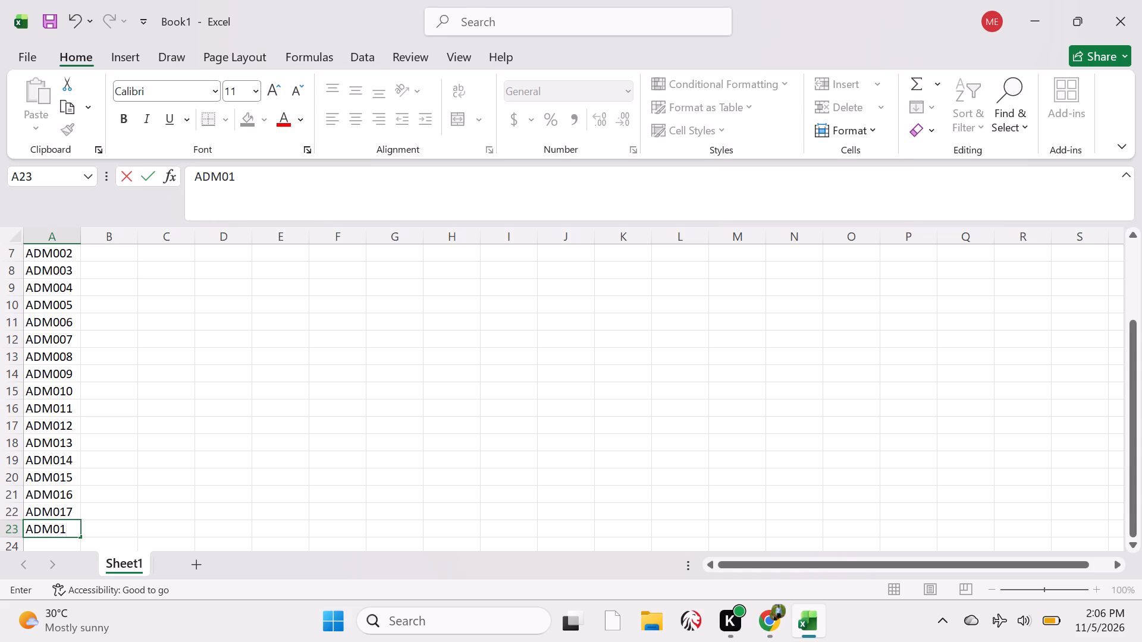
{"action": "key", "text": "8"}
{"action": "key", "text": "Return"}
Enter the admission numbers ADM019, ADM020 and ADM021 in cells A24 to A26.
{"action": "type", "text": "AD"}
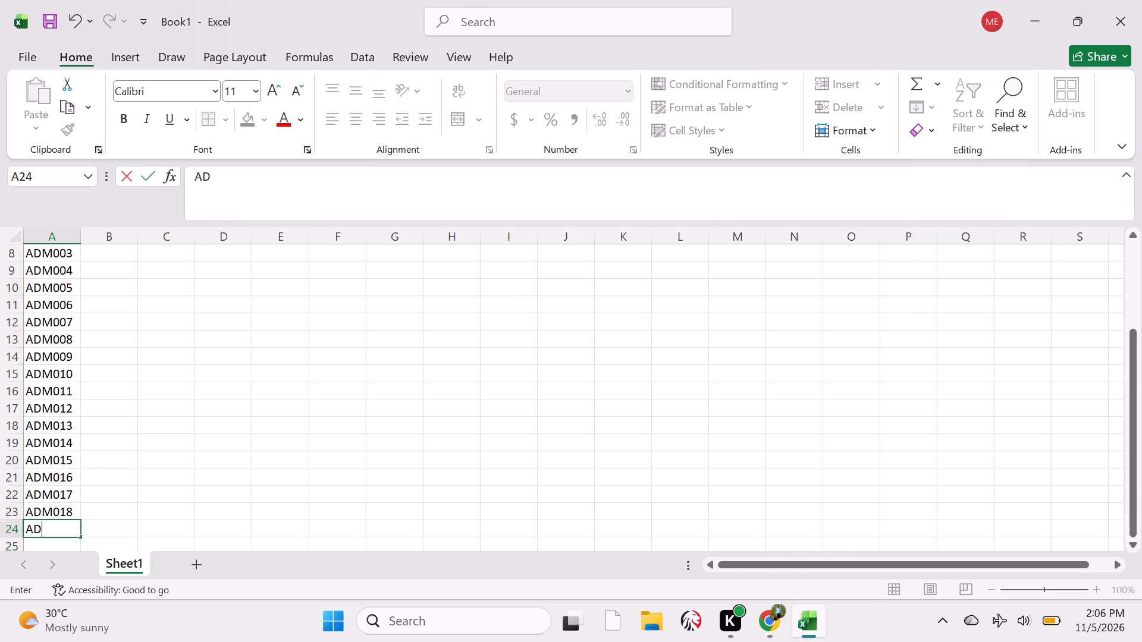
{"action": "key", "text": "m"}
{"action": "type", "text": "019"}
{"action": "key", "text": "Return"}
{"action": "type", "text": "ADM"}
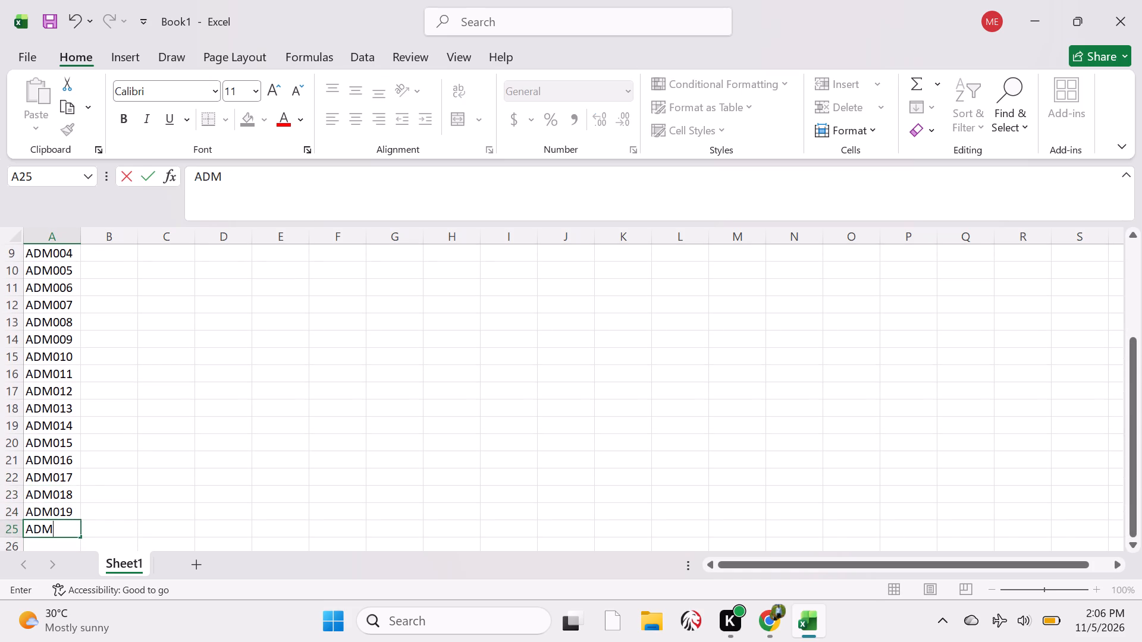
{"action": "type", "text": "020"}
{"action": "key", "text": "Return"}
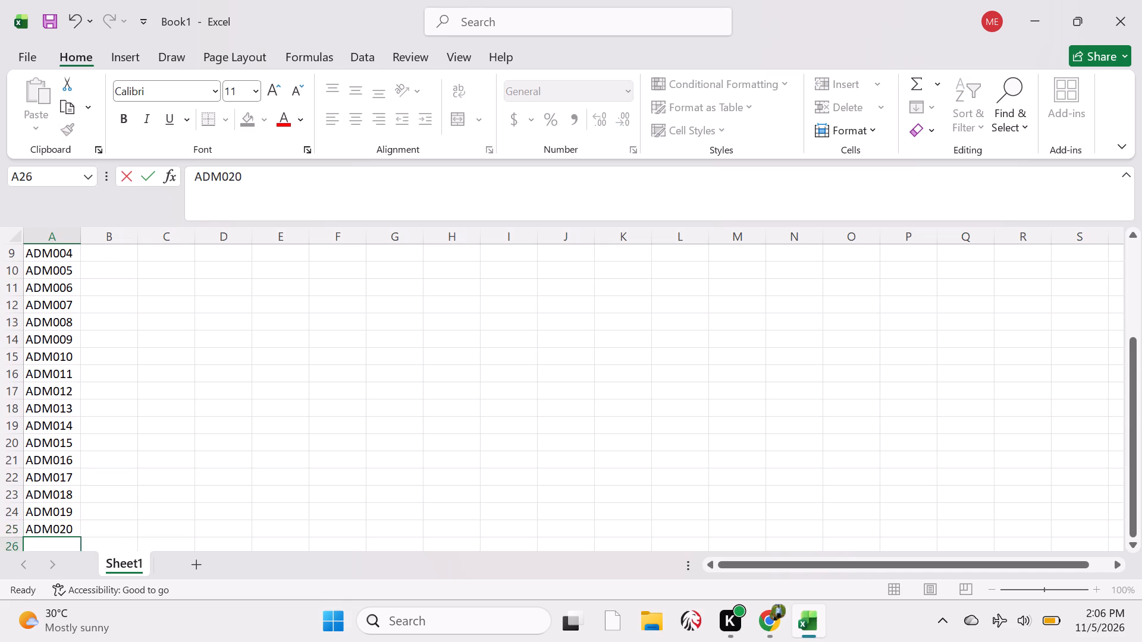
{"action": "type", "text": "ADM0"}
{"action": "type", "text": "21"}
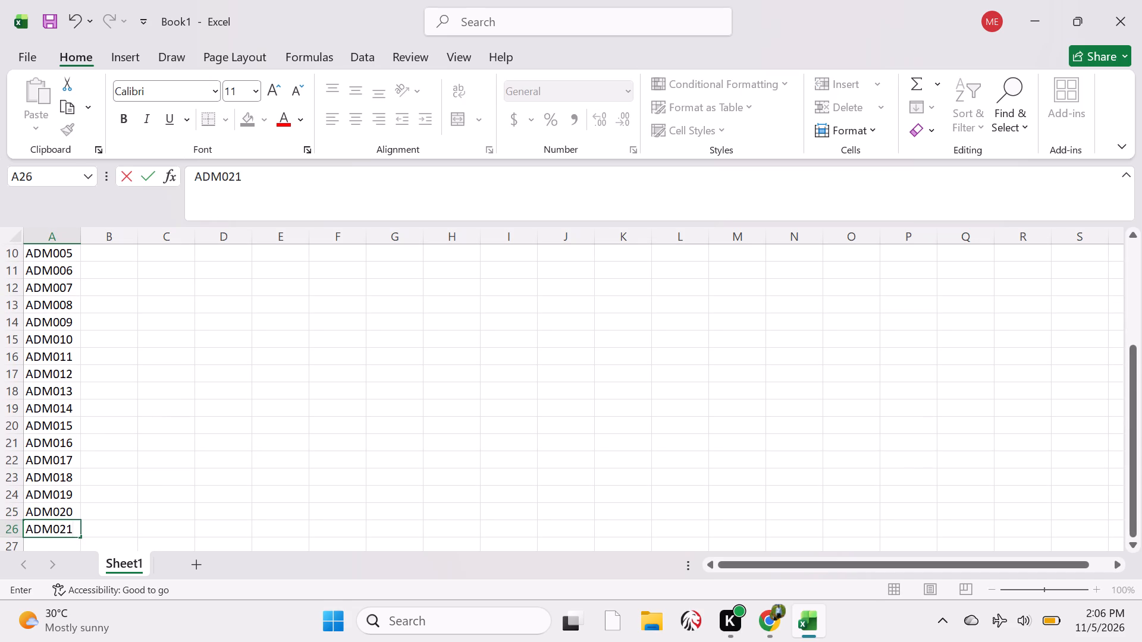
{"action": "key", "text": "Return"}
Enter the admission numbers ADM022, ADM023, ADM024 and ADM025 in cells A27 to A30.
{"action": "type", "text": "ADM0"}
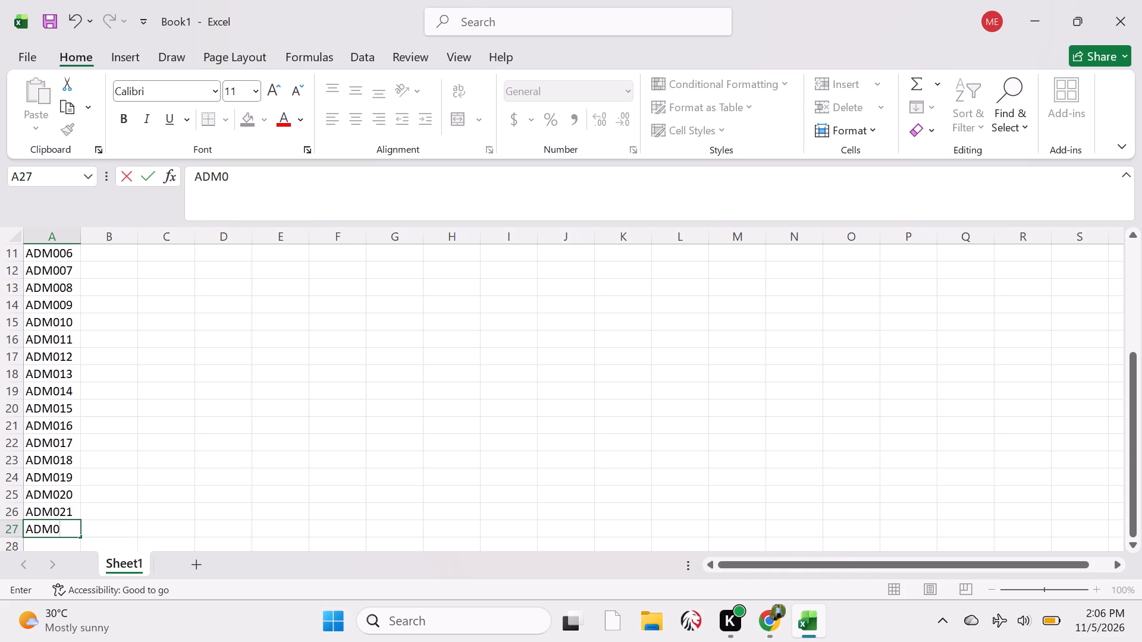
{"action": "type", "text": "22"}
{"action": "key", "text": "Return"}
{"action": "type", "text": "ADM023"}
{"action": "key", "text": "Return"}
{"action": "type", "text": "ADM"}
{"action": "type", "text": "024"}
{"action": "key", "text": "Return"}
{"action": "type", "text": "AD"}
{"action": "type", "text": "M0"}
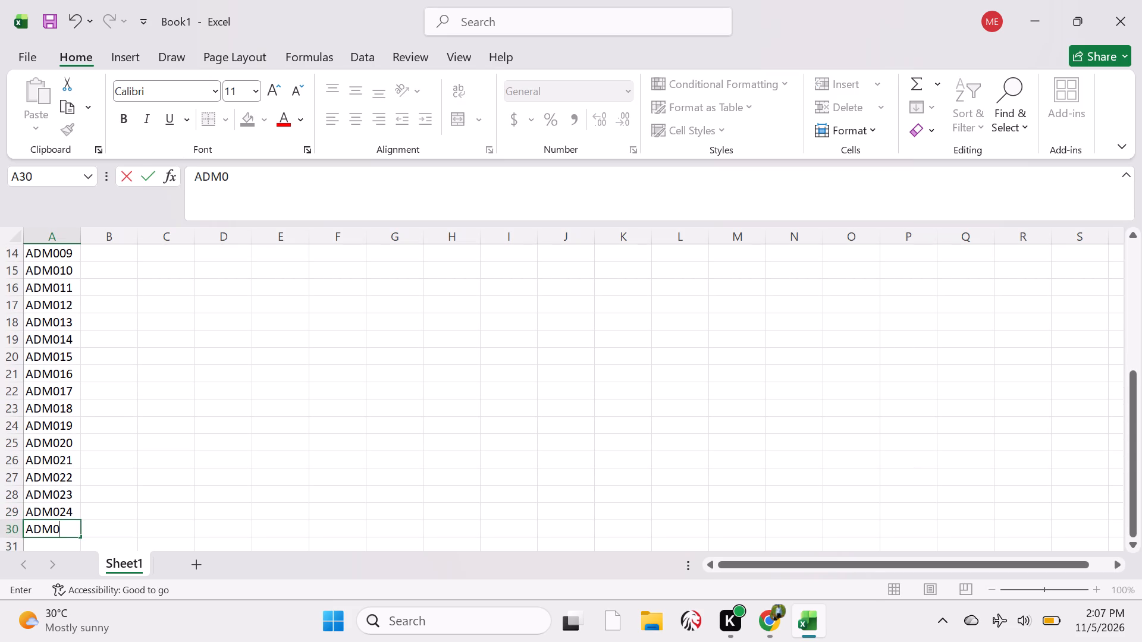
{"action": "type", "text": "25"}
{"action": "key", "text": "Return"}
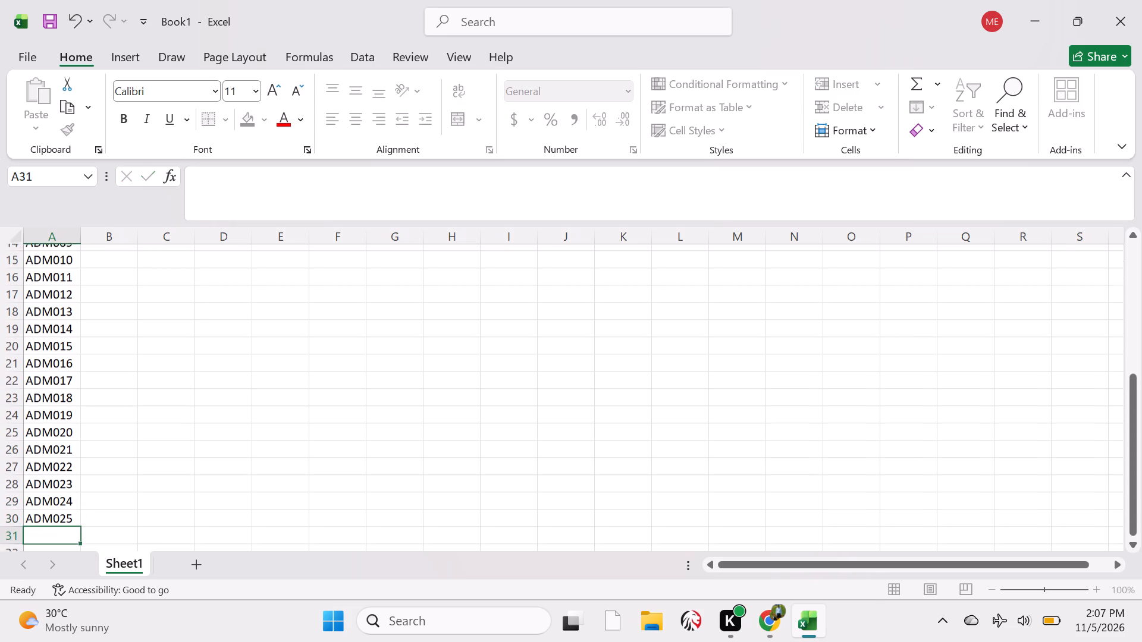
Start the next admission number in cell A31 with the letters AD.
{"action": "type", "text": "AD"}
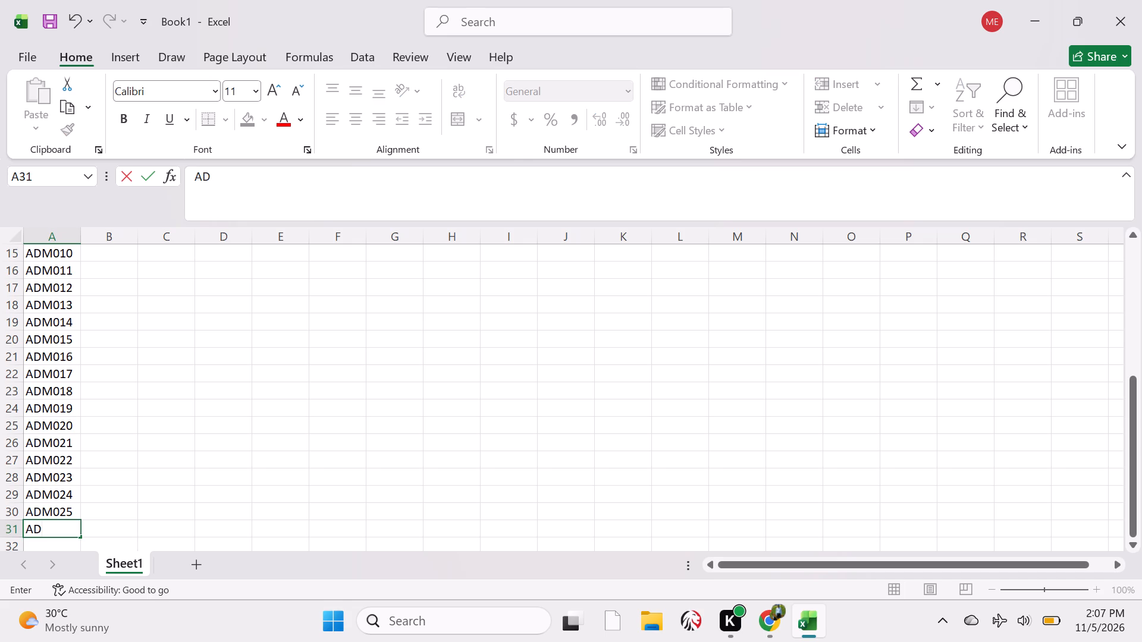
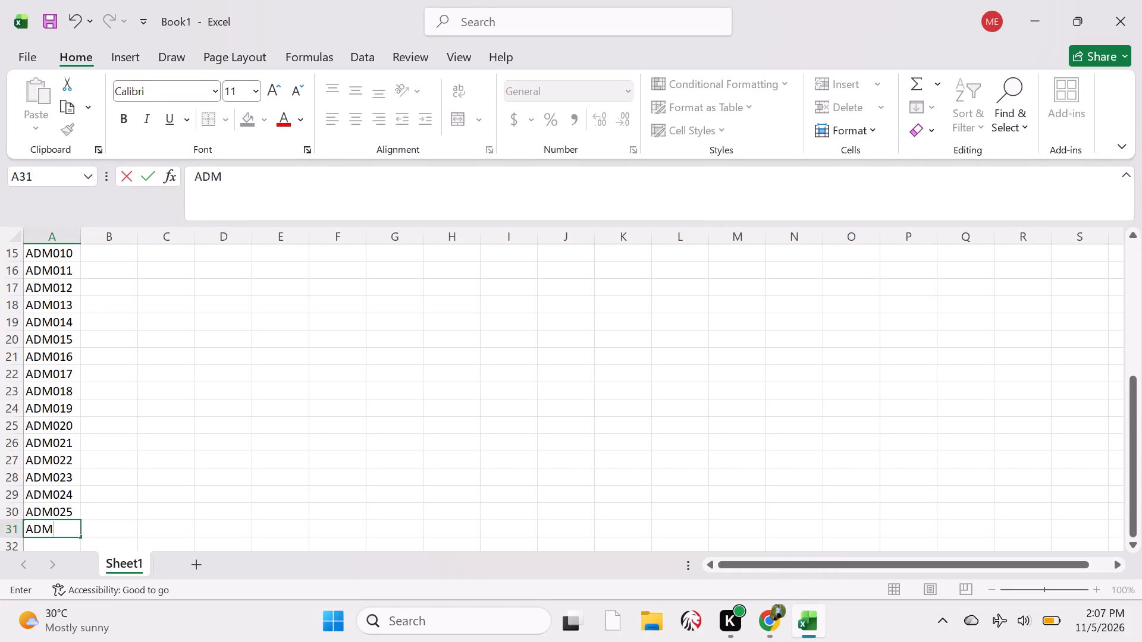
Complete the admission number ADM026 in cell A31 and enter ADM027 in cell A32.
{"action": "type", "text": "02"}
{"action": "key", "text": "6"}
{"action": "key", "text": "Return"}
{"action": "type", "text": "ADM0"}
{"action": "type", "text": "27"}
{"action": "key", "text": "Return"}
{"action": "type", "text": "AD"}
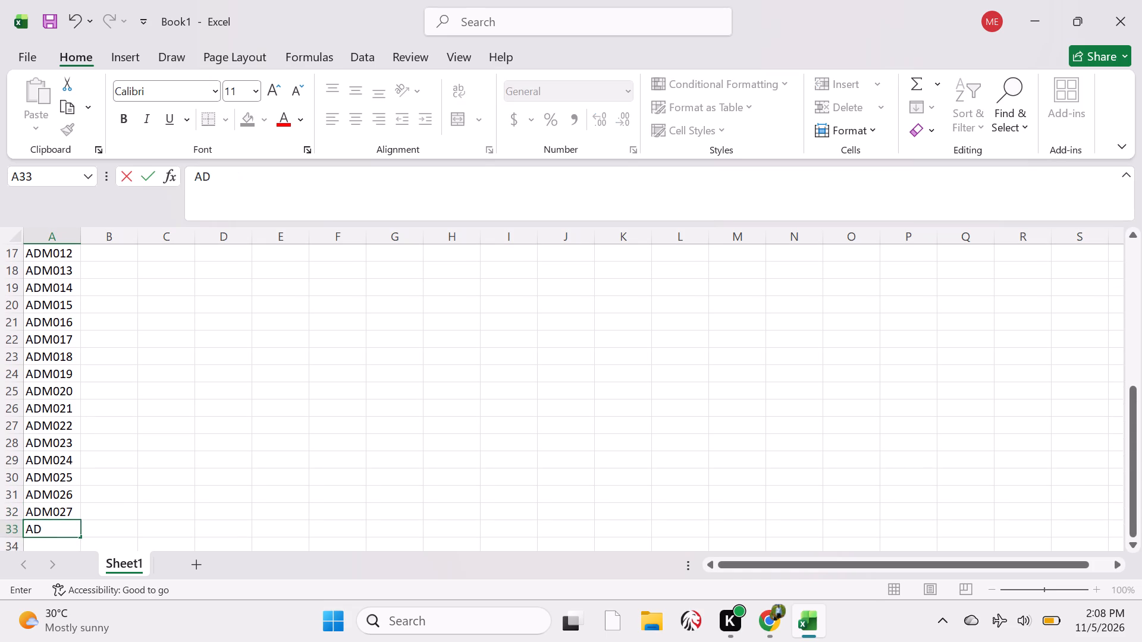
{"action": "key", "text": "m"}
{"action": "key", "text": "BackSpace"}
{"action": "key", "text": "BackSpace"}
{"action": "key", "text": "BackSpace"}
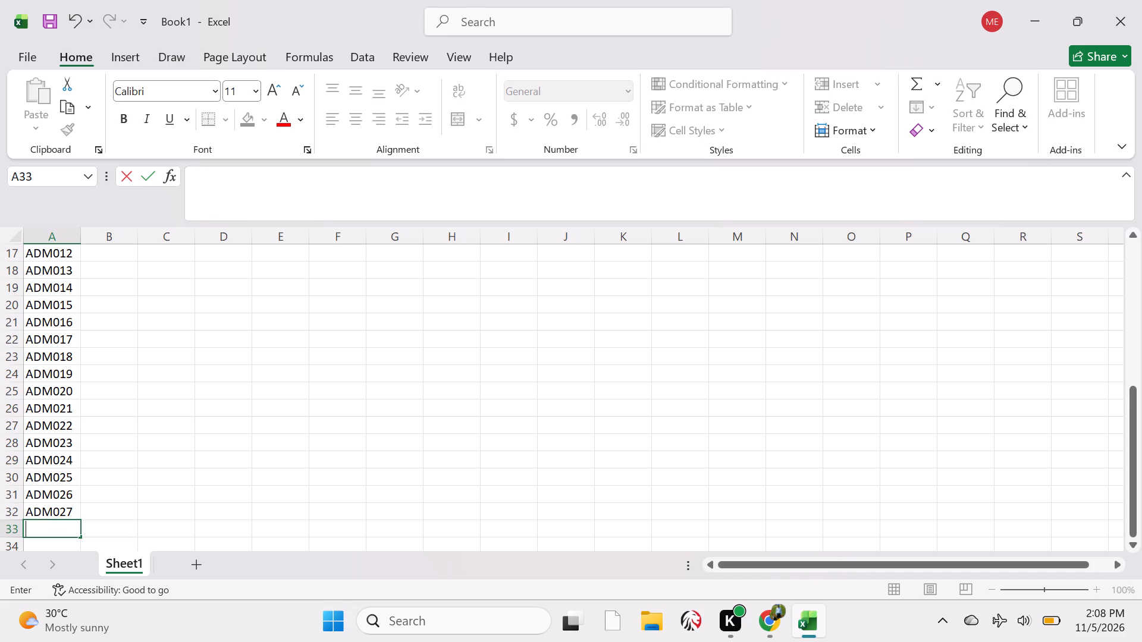
Apply Merge Across to the entire empty rows 33 and 34, one row at a time.
{"action": "left_click", "coordinate": [2, 530]}
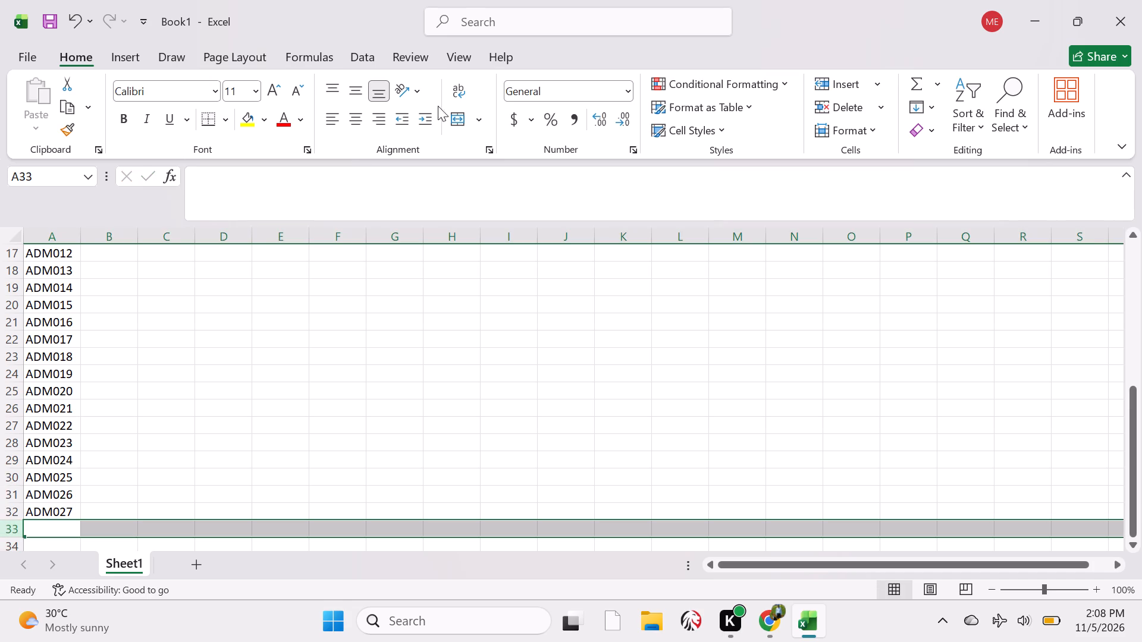
{"action": "left_click", "coordinate": [474, 127]}
{"action": "left_click", "coordinate": [478, 182]}
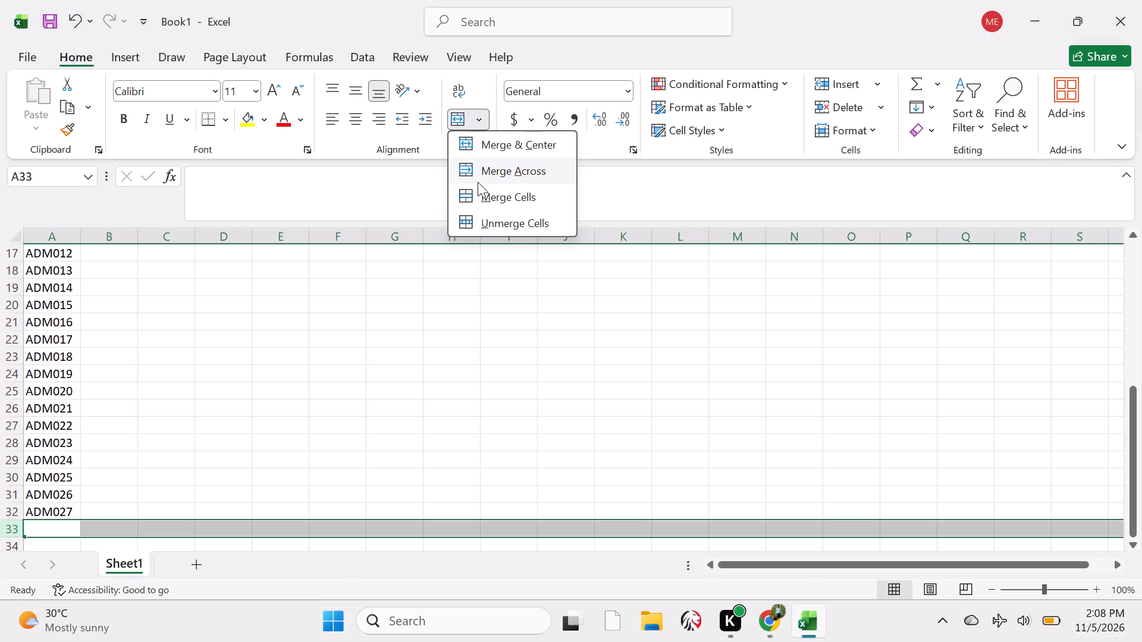
{"action": "left_click", "coordinate": [15, 545]}
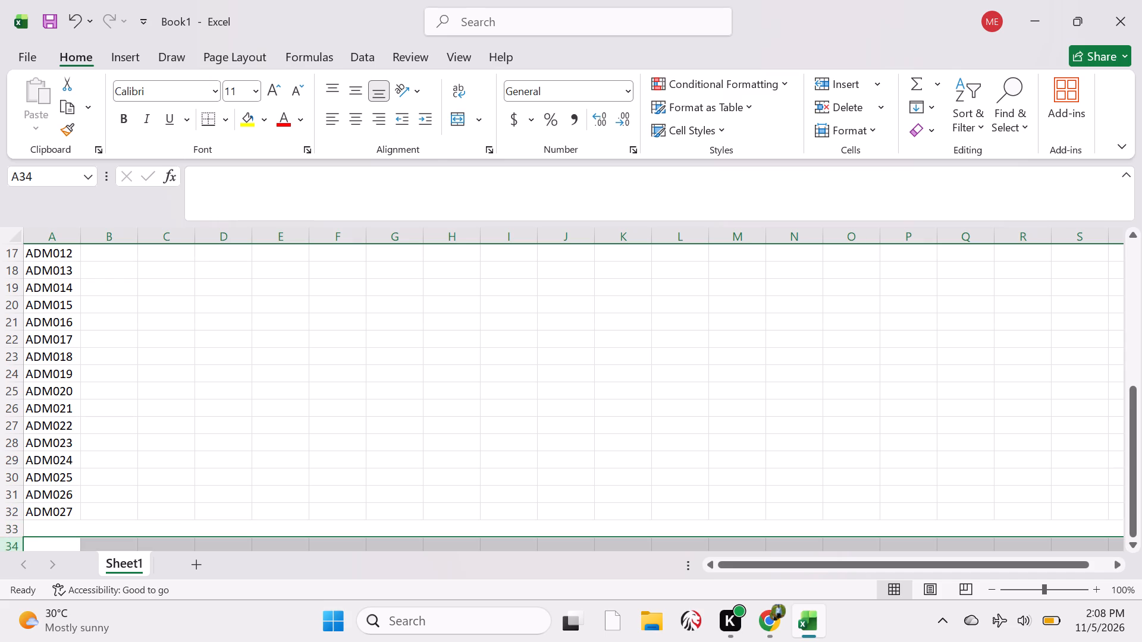
{"action": "left_click", "coordinate": [478, 121]}
{"action": "left_click", "coordinate": [494, 176]}
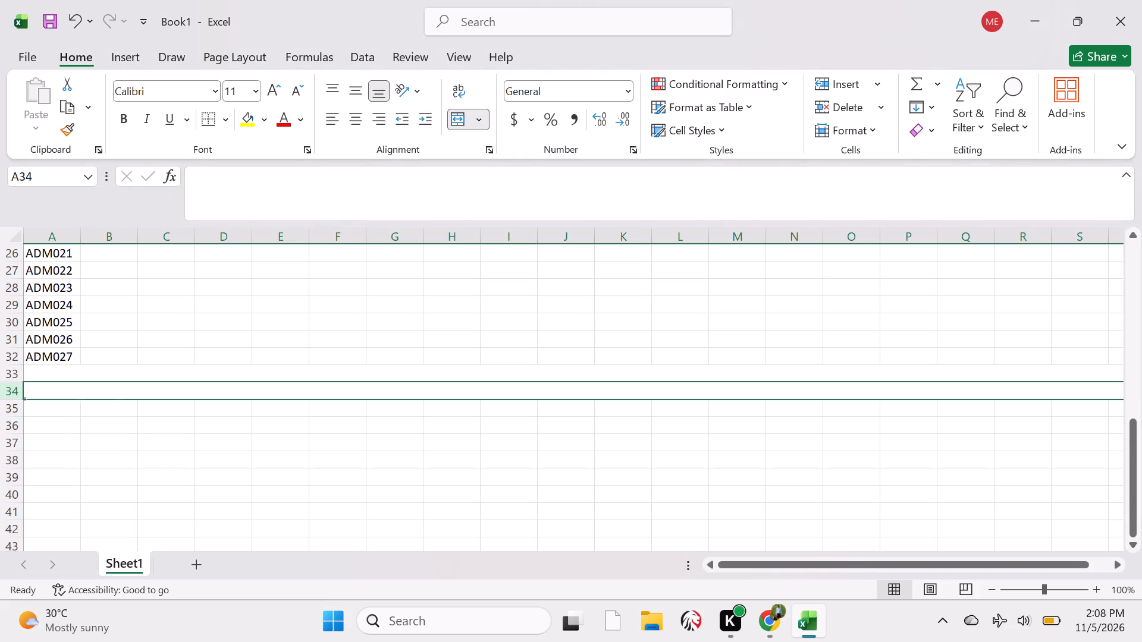
Apply Merge Across to the entire empty rows 35 and 36, one row at a time.
{"action": "left_click", "coordinate": [18, 407]}
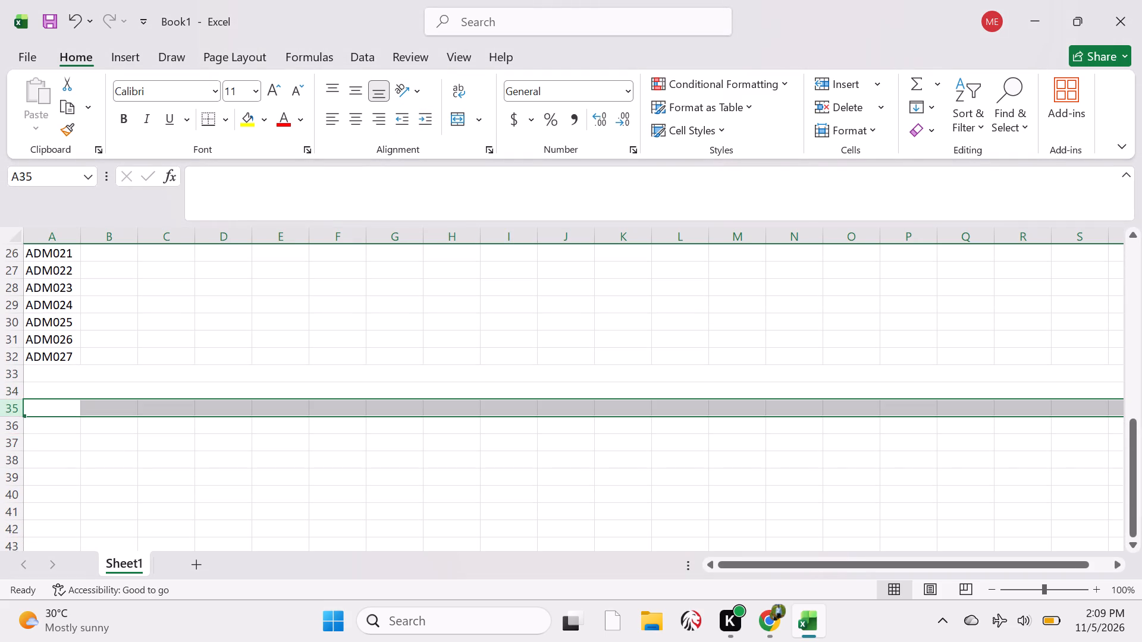
{"action": "left_click", "coordinate": [470, 128]}
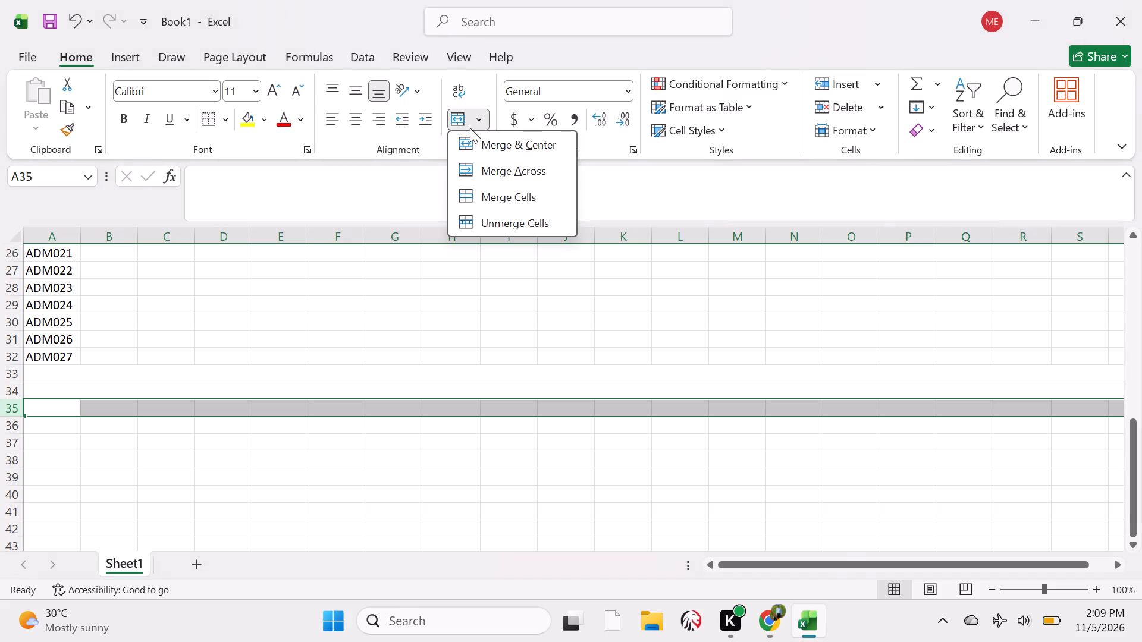
{"action": "left_click", "coordinate": [479, 178]}
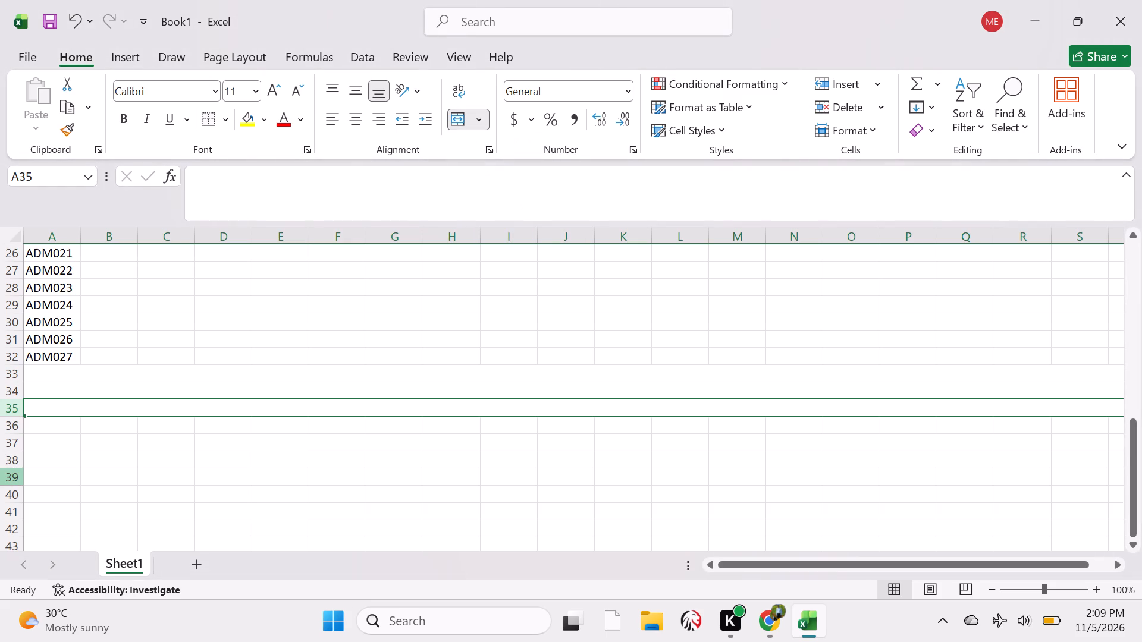
{"action": "left_click", "coordinate": [8, 432]}
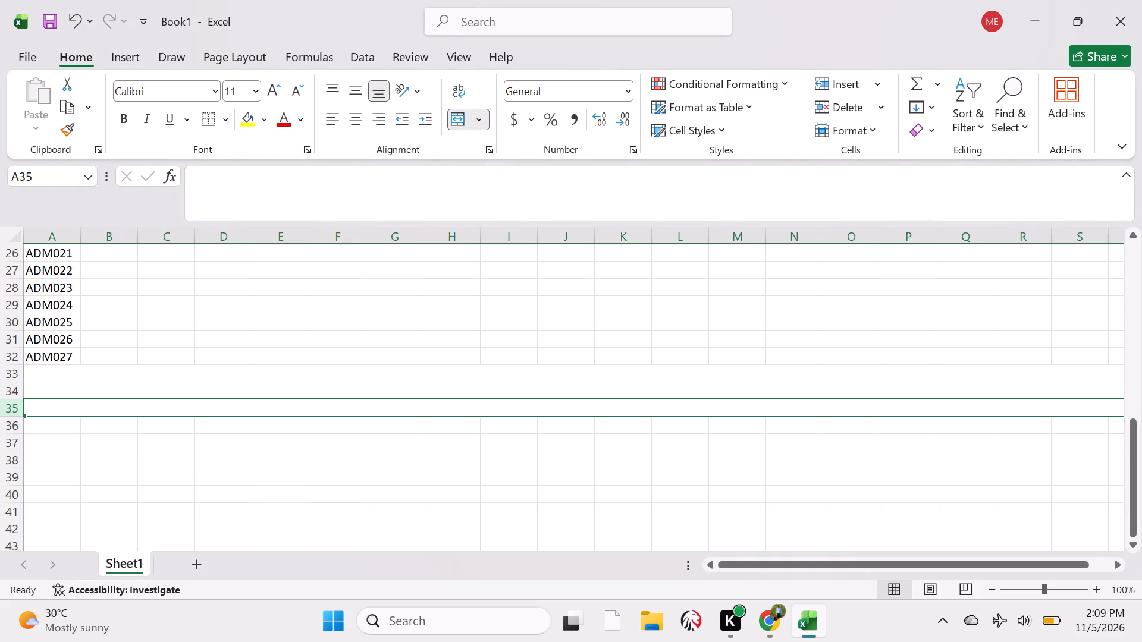
{"action": "left_click", "coordinate": [14, 424]}
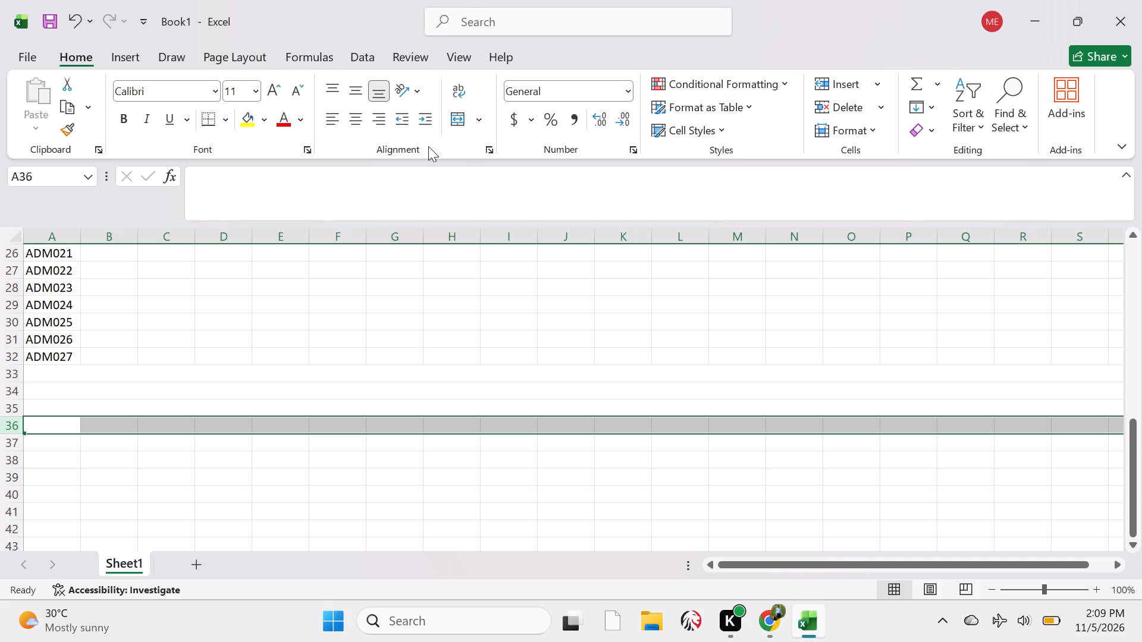
{"action": "left_click", "coordinate": [471, 128]}
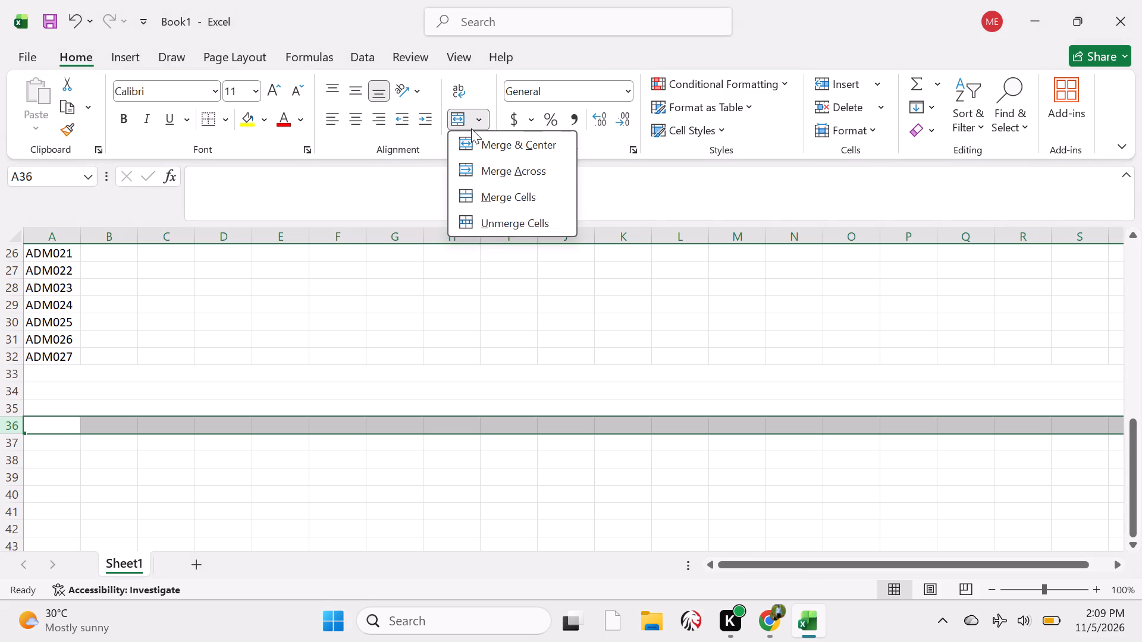
{"action": "left_click", "coordinate": [486, 173]}
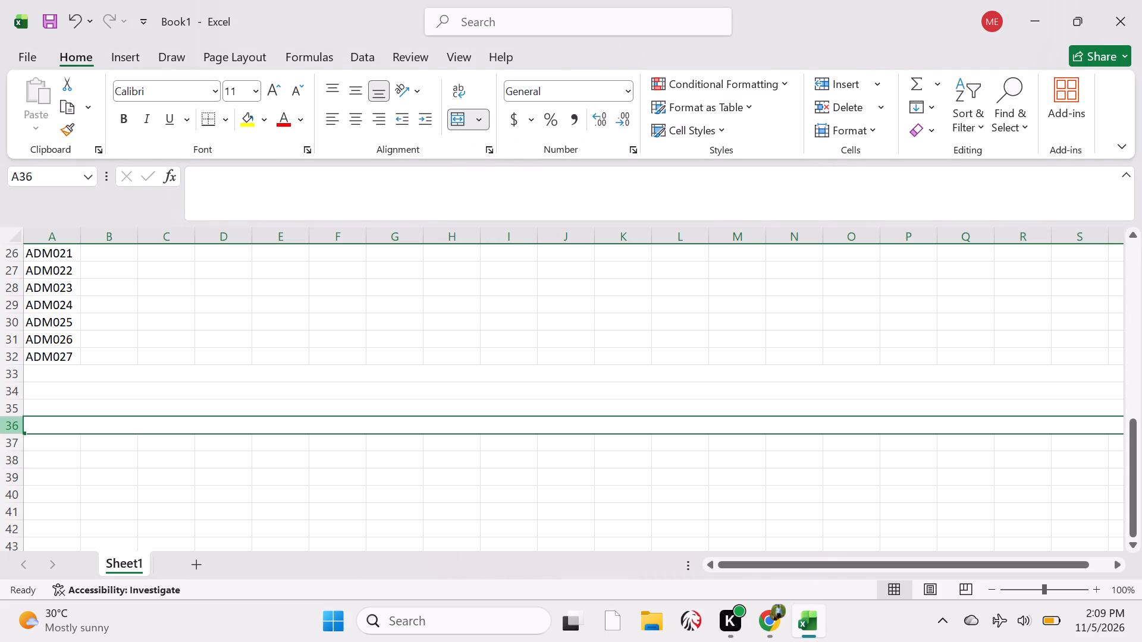
Enter the first student's full name in cell C6 under Students Name, in the ADM001 row.
{"action": "scroll", "coordinate": [137, 317], "scroll_direction": "up", "scroll_amount": 2}
{"action": "scroll", "coordinate": [137, 317], "scroll_direction": "right", "scroll_amount": 1}
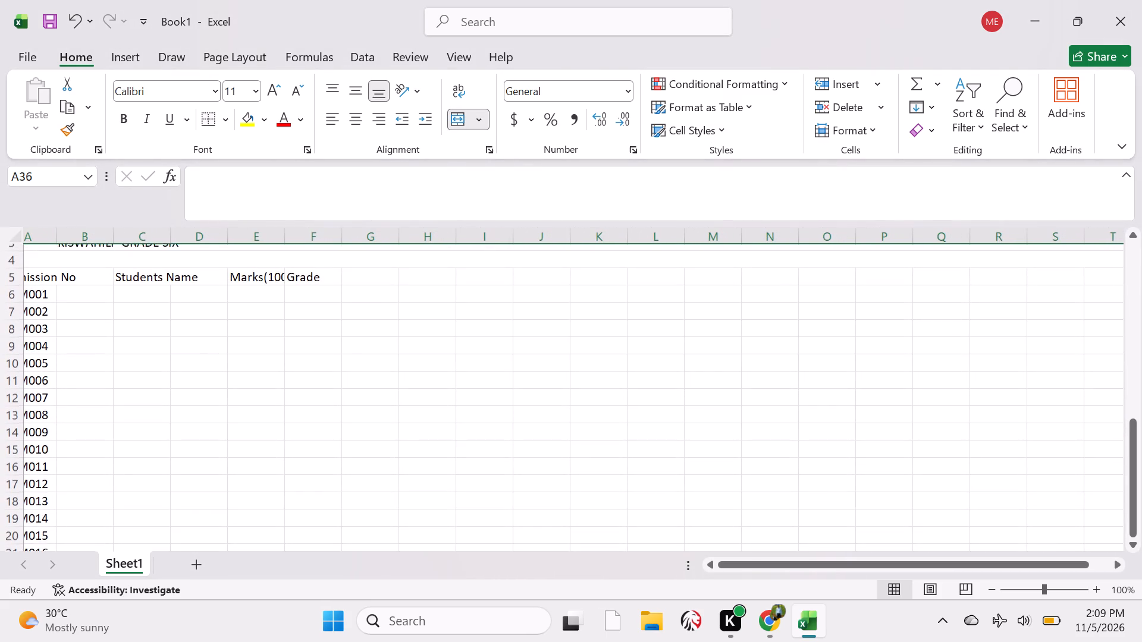
{"action": "scroll", "coordinate": [137, 317], "scroll_direction": "right", "scroll_amount": 2}
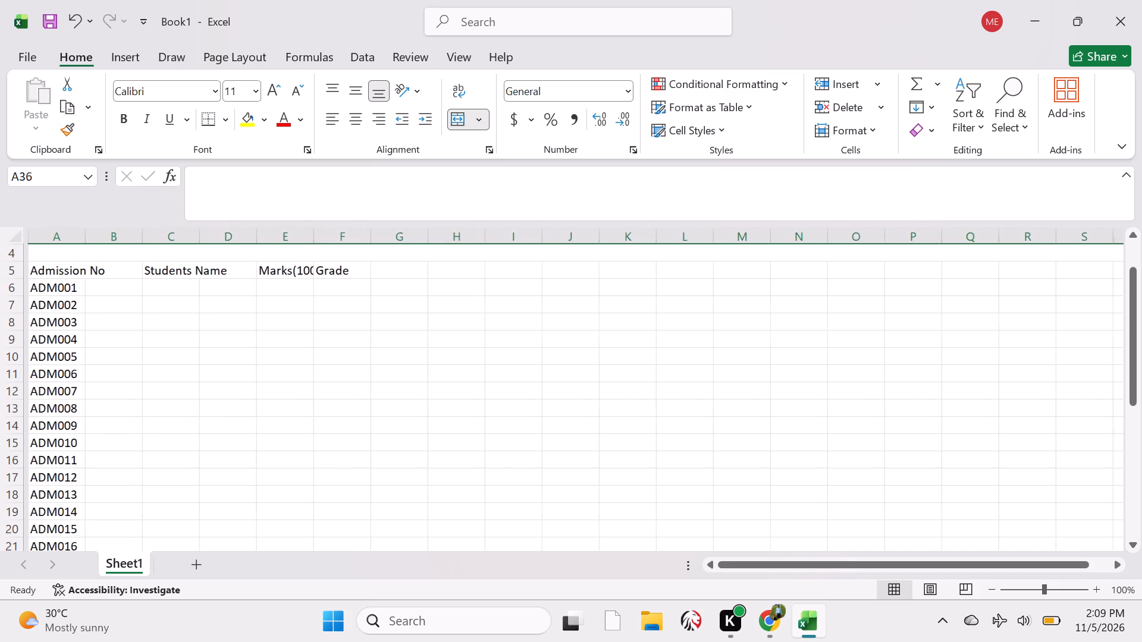
{"action": "scroll", "coordinate": [117, 306], "scroll_direction": "right", "scroll_amount": 1}
{"action": "left_click", "coordinate": [165, 291]}
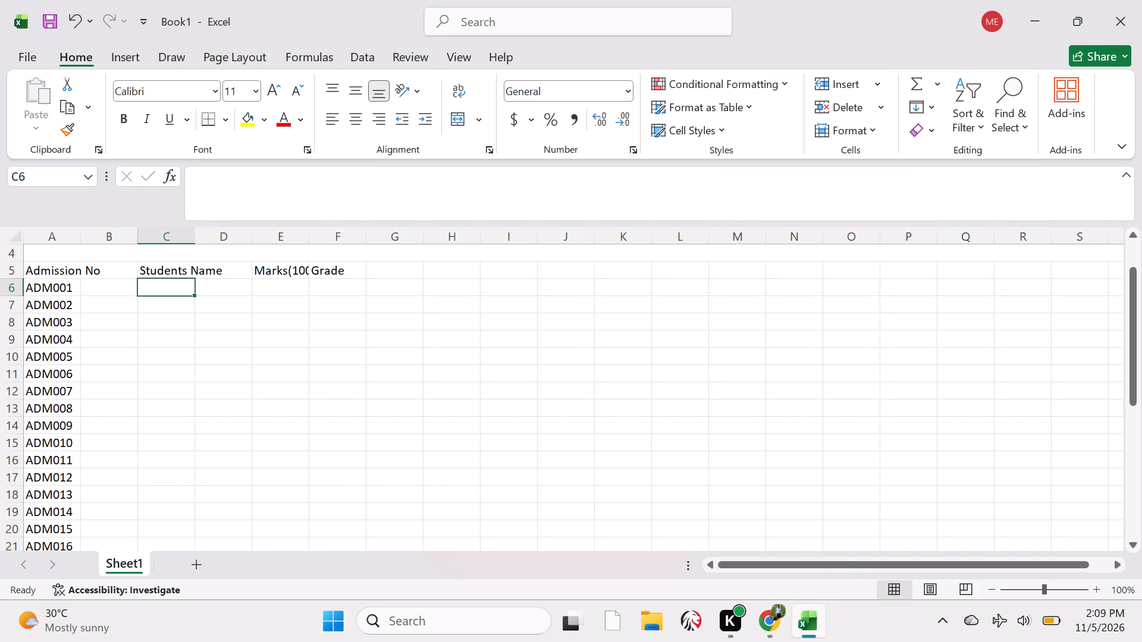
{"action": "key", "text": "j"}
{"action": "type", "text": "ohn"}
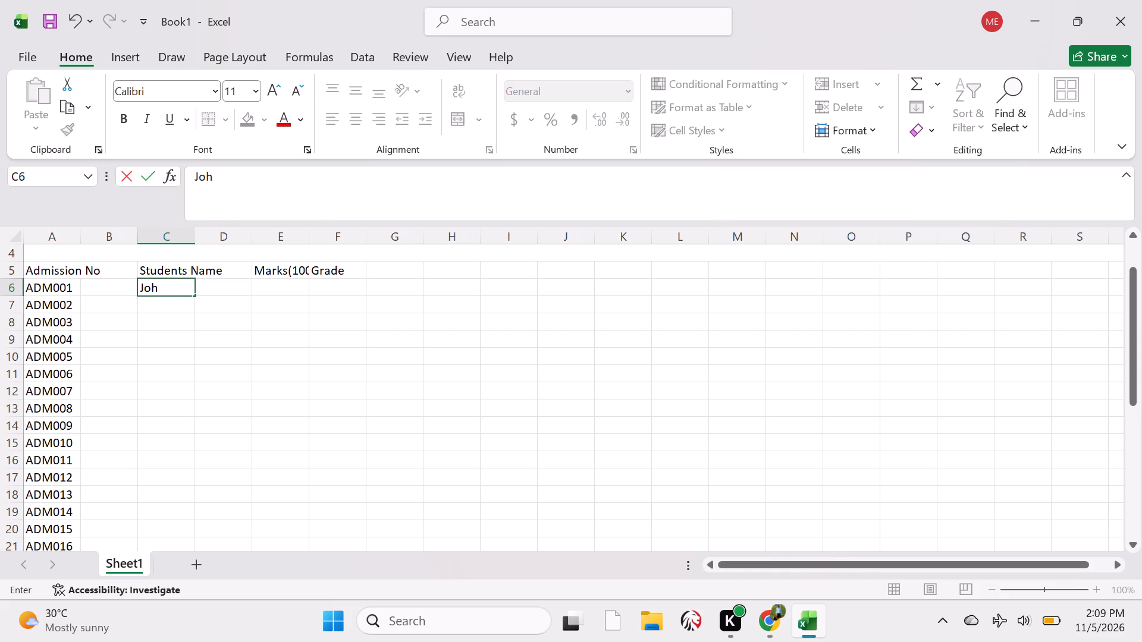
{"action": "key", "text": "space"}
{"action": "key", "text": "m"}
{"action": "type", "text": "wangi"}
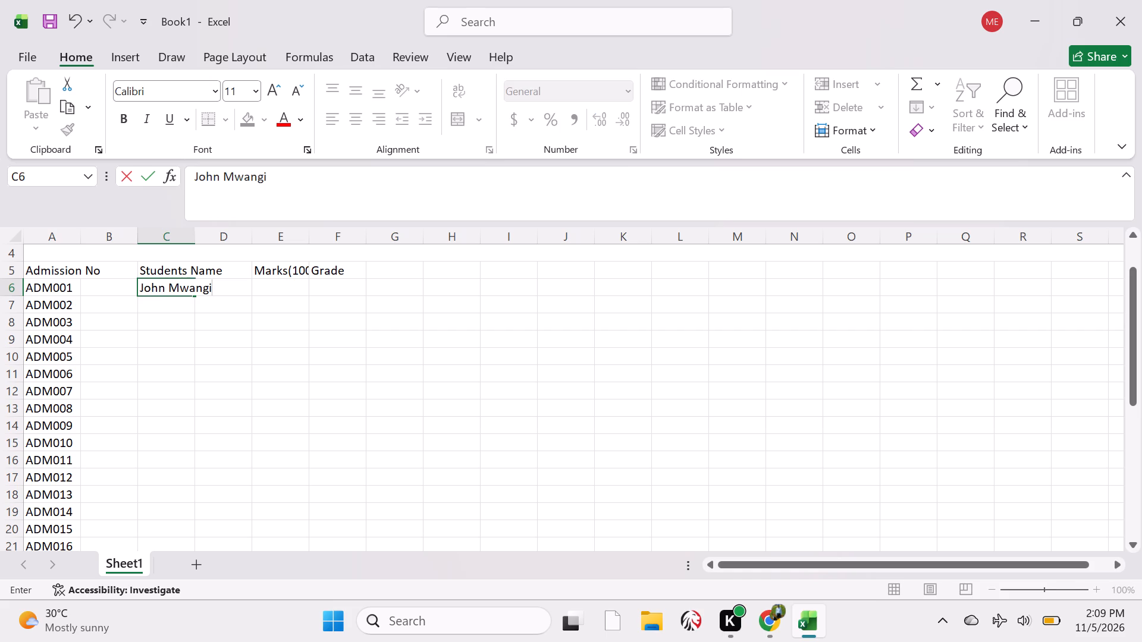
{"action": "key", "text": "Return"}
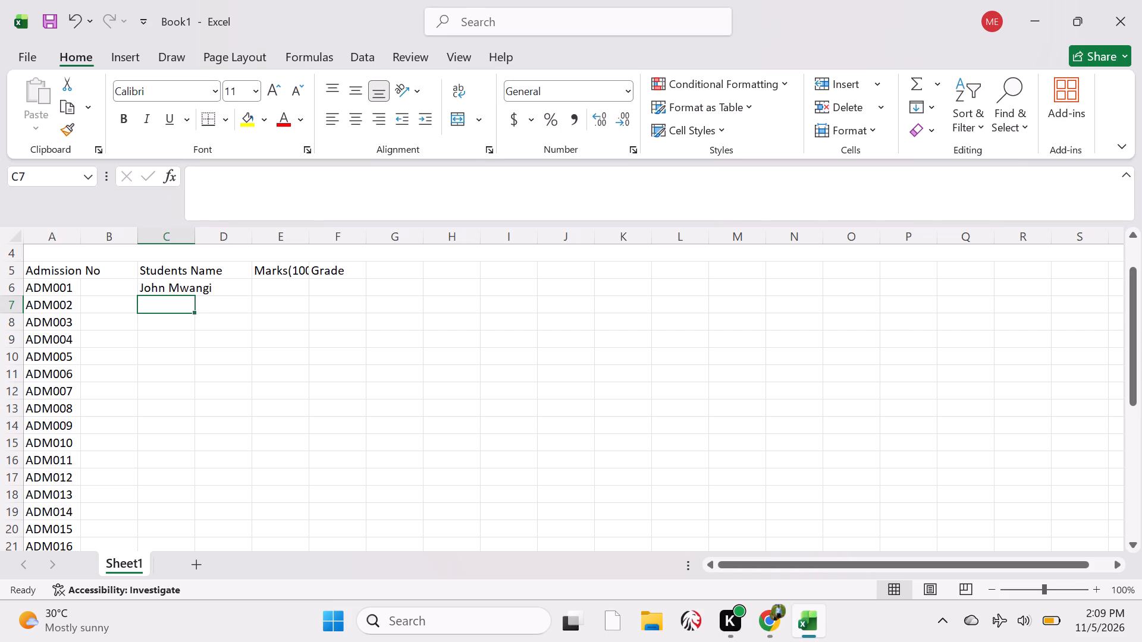
Enter the second student's full name in cell C7, in the ADM002 row.
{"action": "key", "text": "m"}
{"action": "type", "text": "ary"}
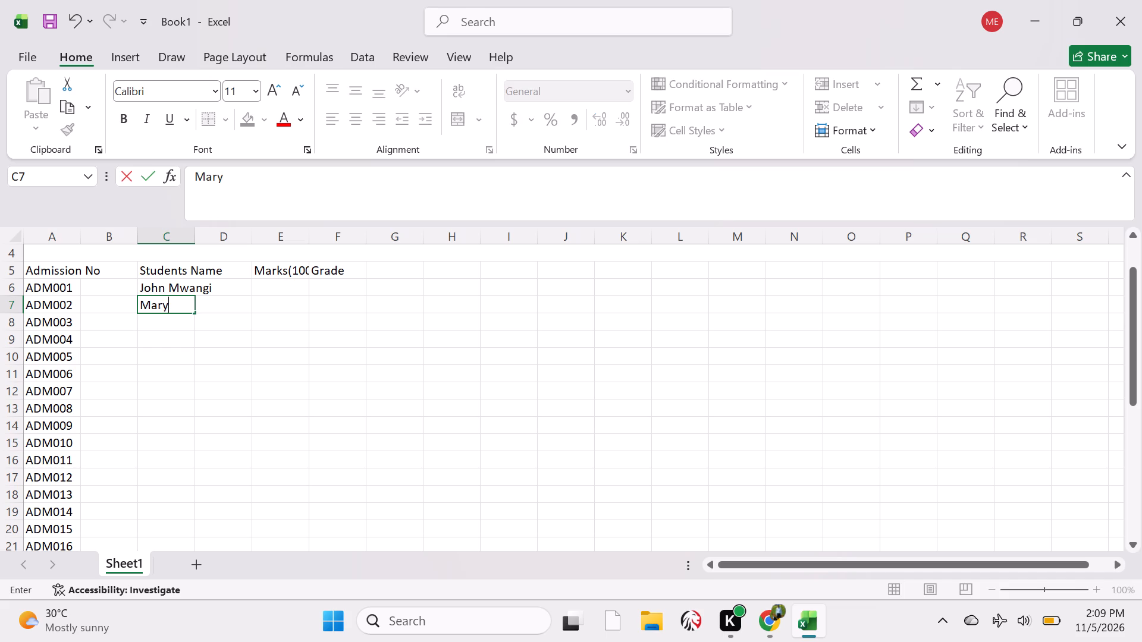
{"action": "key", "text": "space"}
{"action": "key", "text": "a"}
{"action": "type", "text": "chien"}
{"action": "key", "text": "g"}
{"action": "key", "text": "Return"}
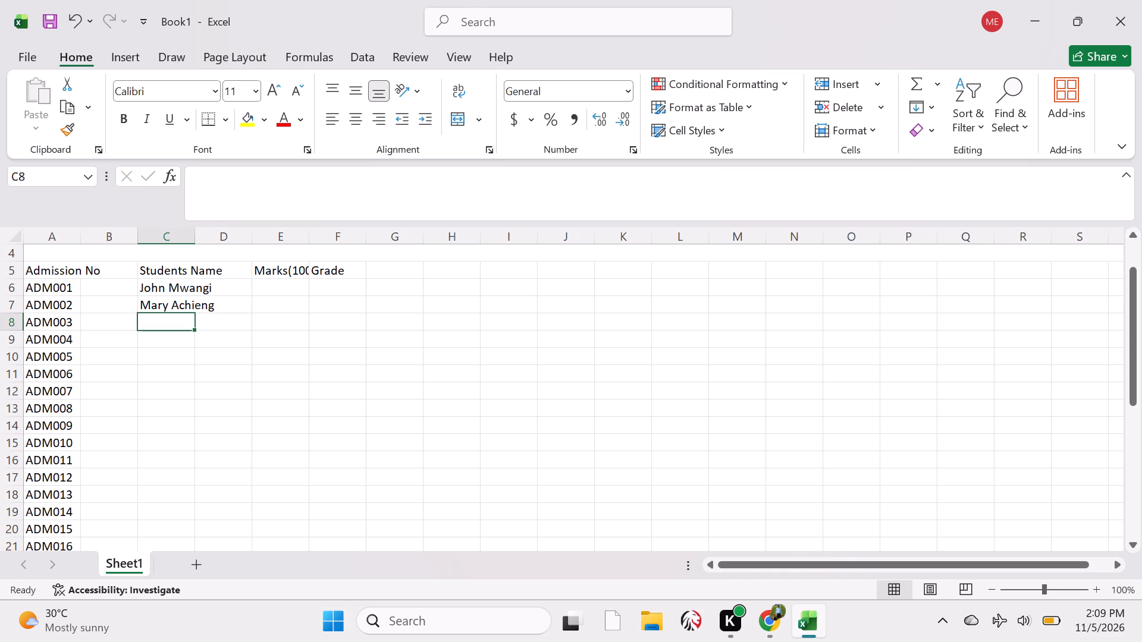
Enter the third student's full name in cell C8, in the ADM003 row.
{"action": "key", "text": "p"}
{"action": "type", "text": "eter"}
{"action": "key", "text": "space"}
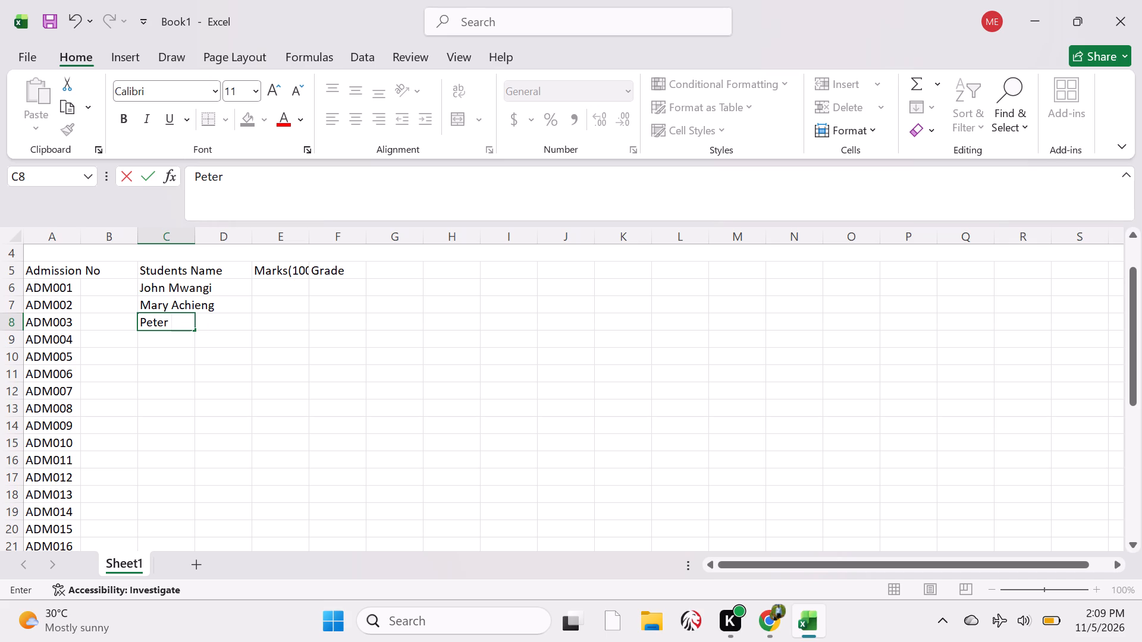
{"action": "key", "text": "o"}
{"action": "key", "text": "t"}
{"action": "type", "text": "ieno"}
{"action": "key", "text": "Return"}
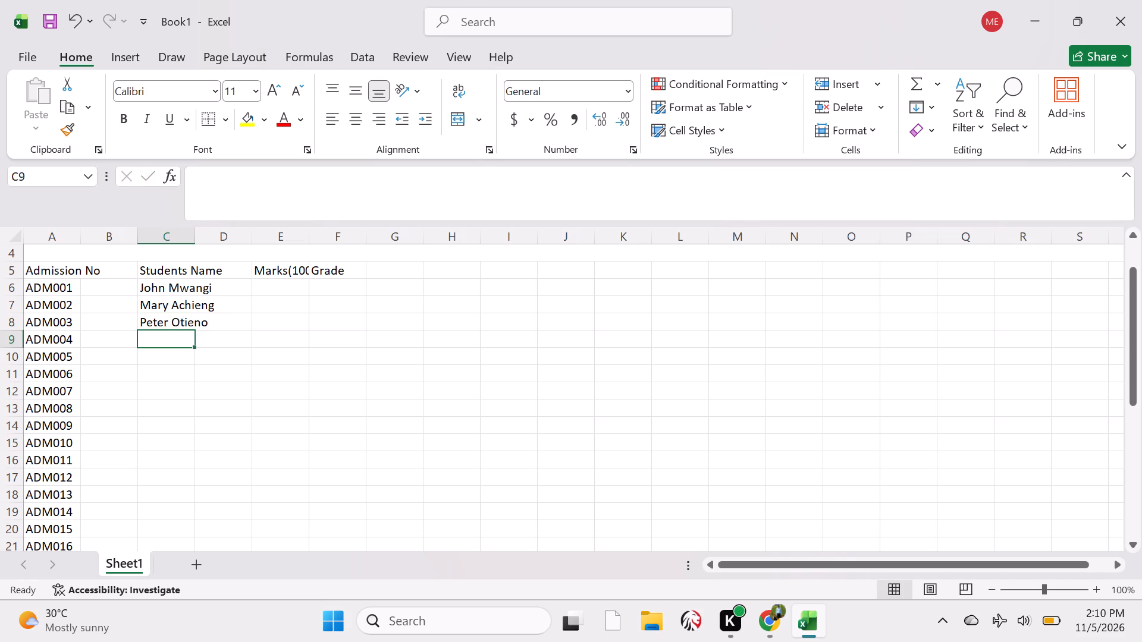
Enter the fourth student's full name in cell C9, in the ADM004 row.
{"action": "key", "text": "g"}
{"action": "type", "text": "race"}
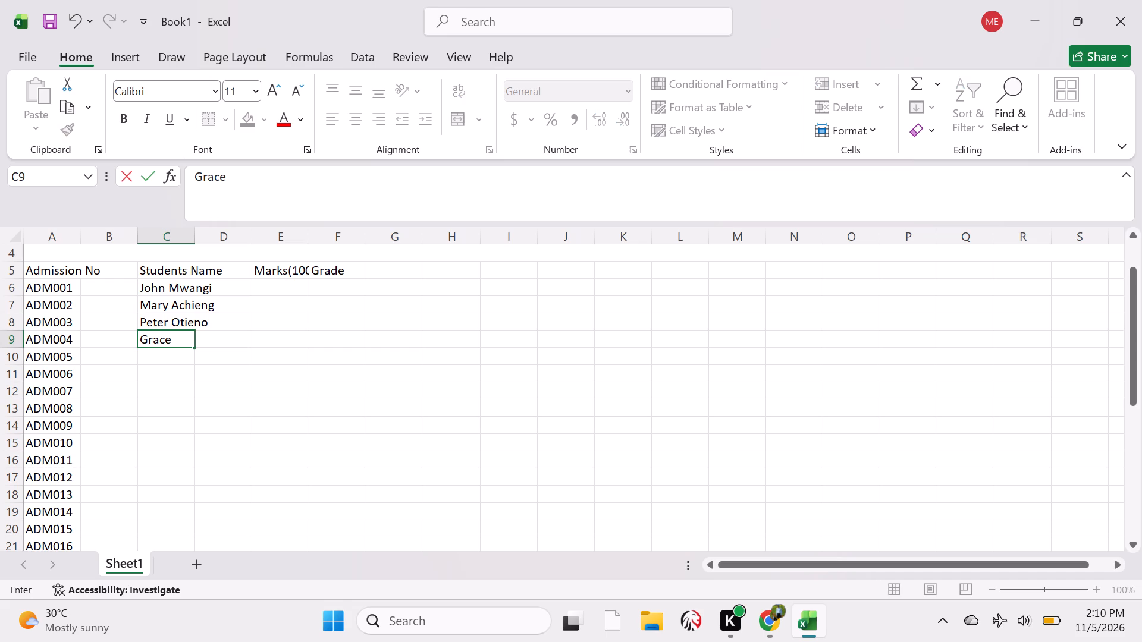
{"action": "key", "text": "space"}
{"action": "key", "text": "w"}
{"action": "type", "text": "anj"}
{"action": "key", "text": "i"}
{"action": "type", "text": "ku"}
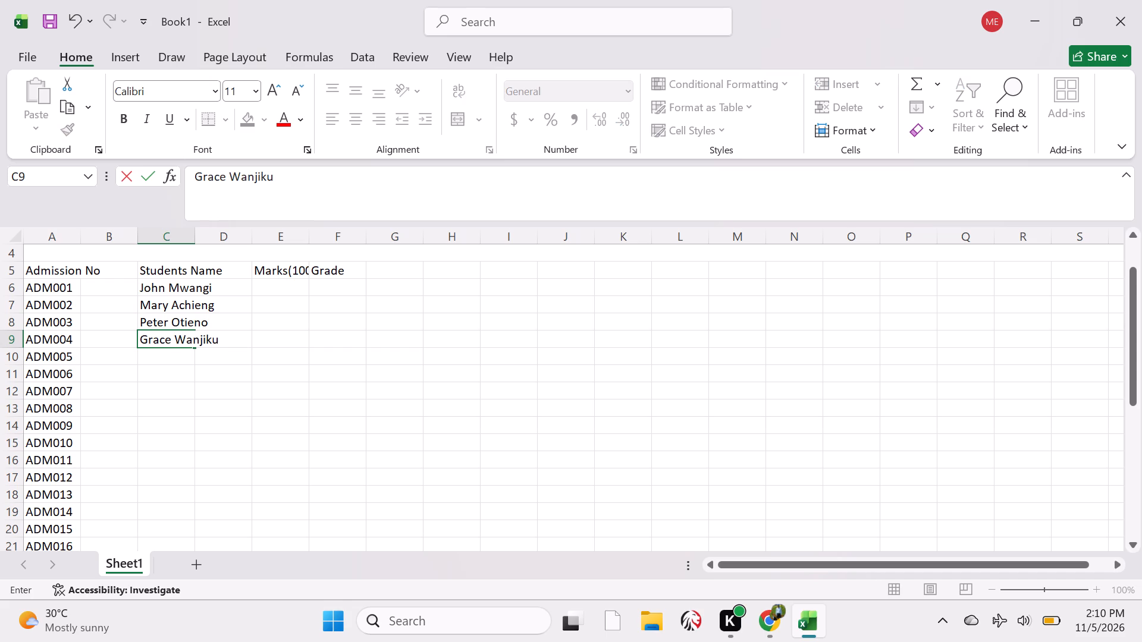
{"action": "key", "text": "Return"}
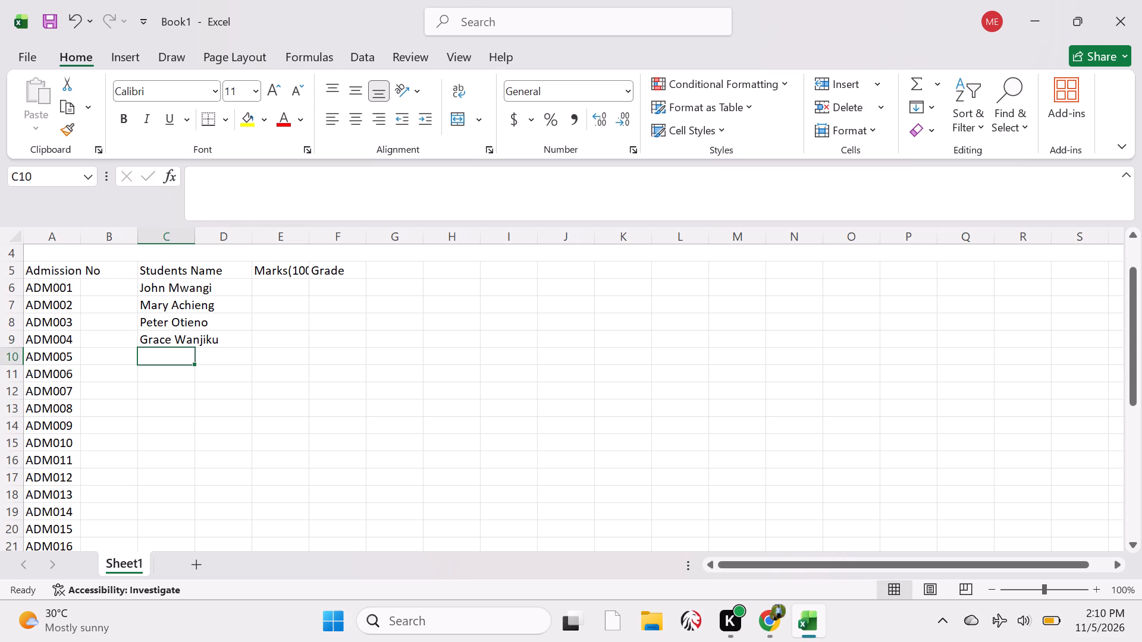
Enter the fifth student's full name in cell C10, in the ADM005 row.
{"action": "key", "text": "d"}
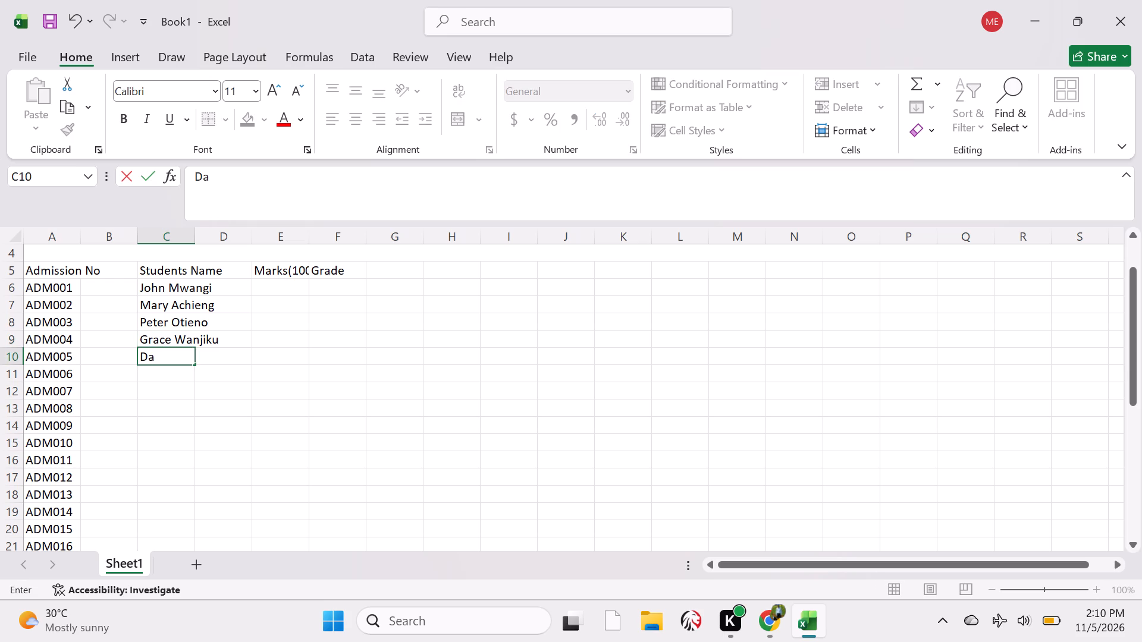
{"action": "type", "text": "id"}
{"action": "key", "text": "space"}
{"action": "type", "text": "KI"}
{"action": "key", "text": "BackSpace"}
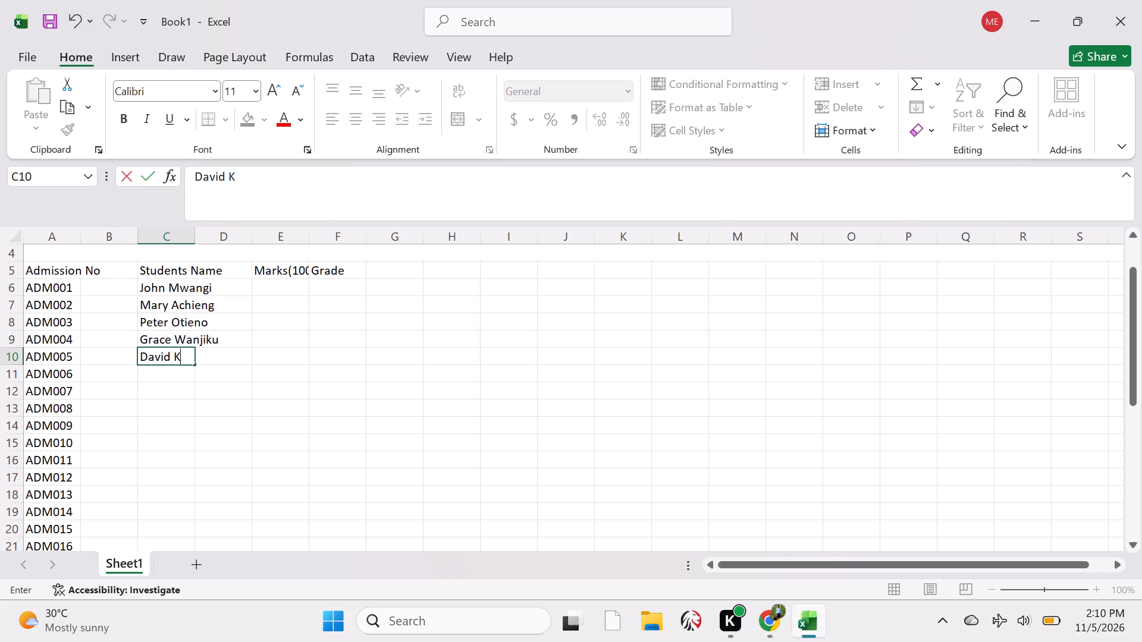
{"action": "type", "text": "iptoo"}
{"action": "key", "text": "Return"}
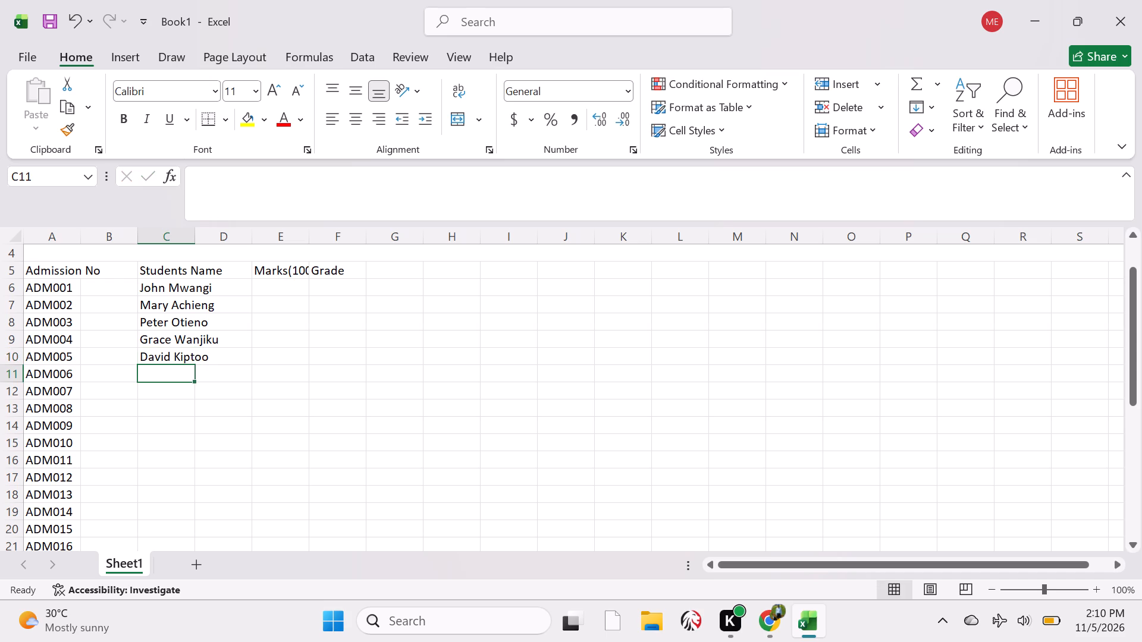
Enter the sixth student's full name in cell C11, in the ADM006 row.
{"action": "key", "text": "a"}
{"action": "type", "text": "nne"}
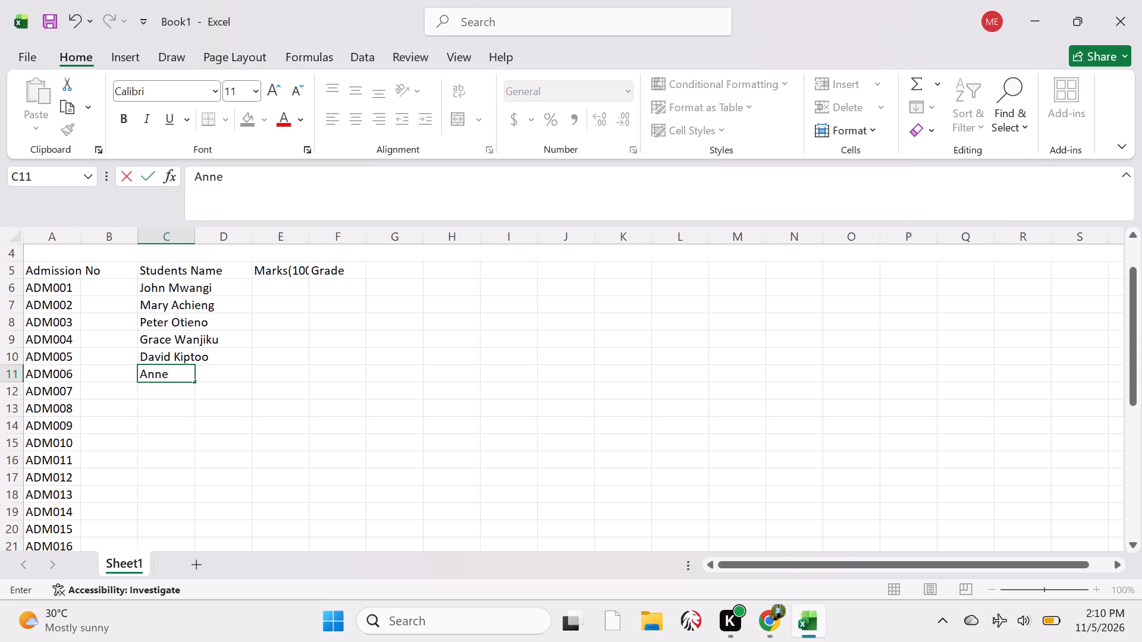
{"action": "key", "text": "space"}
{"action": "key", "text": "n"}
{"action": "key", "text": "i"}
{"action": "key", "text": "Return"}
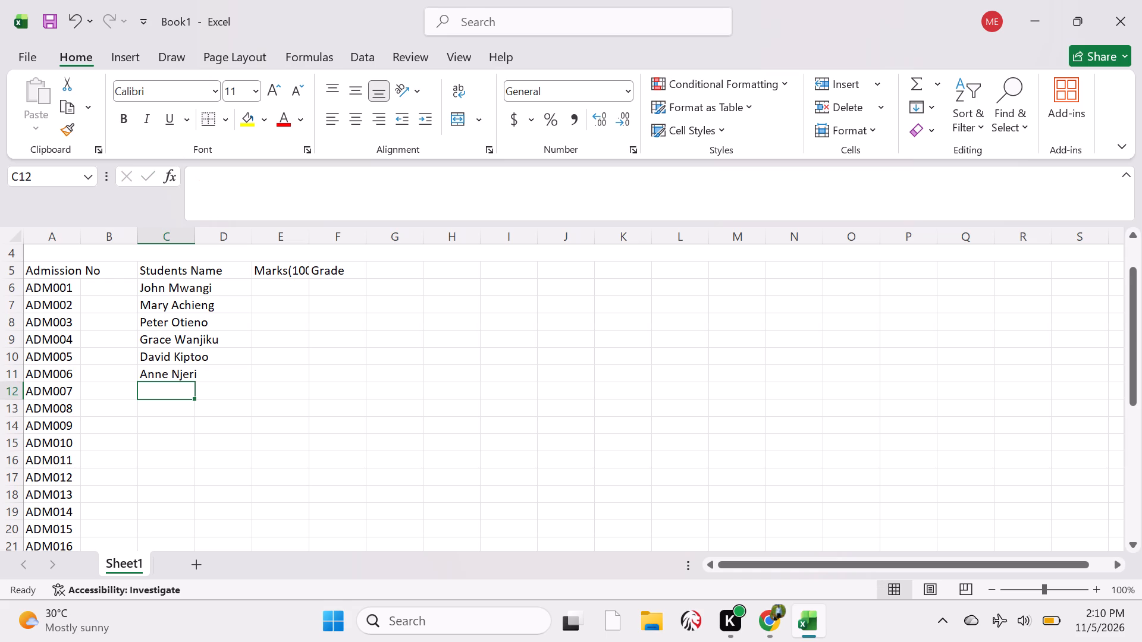
Enter the seventh student's full name in cell C12, in the ADM007 row.
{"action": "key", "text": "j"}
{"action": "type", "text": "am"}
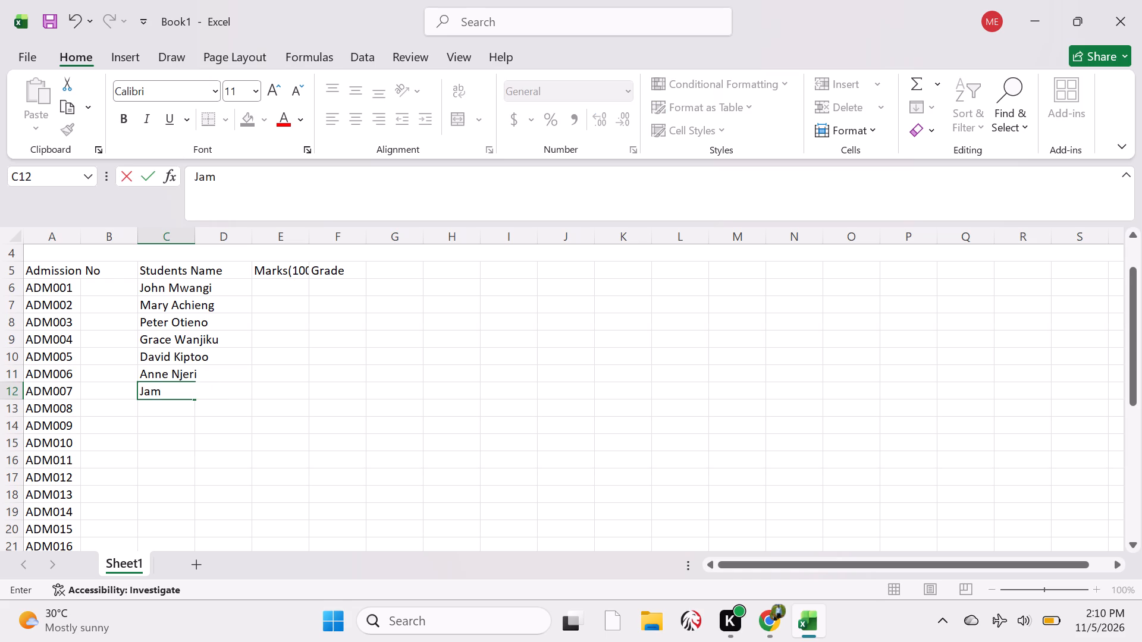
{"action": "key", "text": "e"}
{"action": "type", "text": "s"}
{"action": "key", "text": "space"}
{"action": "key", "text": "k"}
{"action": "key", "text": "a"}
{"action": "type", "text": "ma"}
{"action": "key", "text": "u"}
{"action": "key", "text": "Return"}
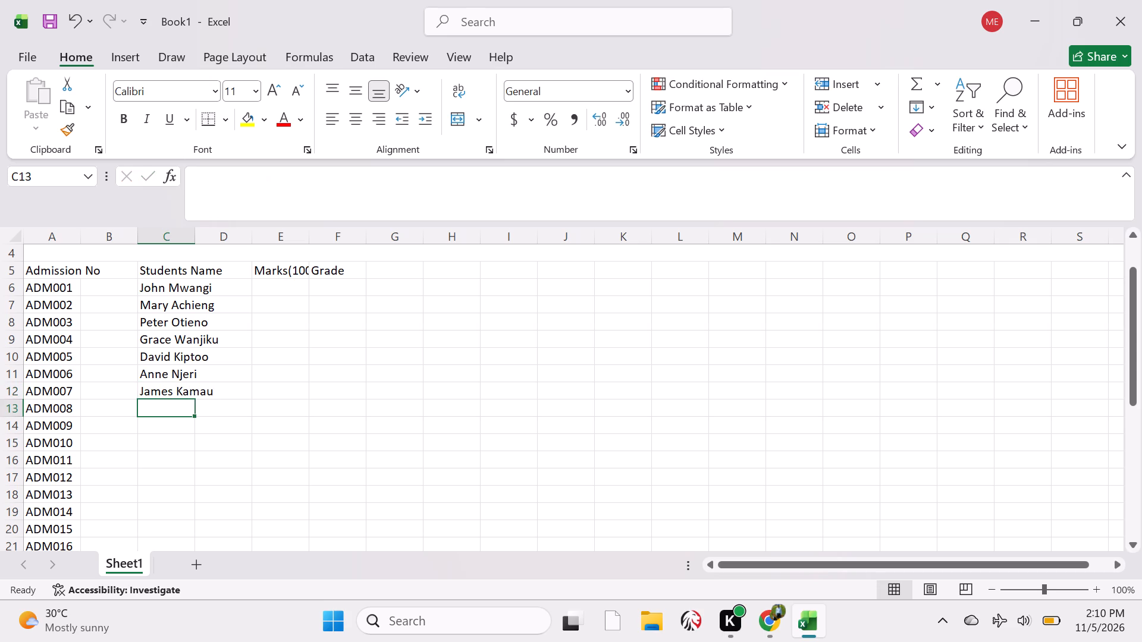
Enter the eighth student's full name in cell C13, in the ADM008 row.
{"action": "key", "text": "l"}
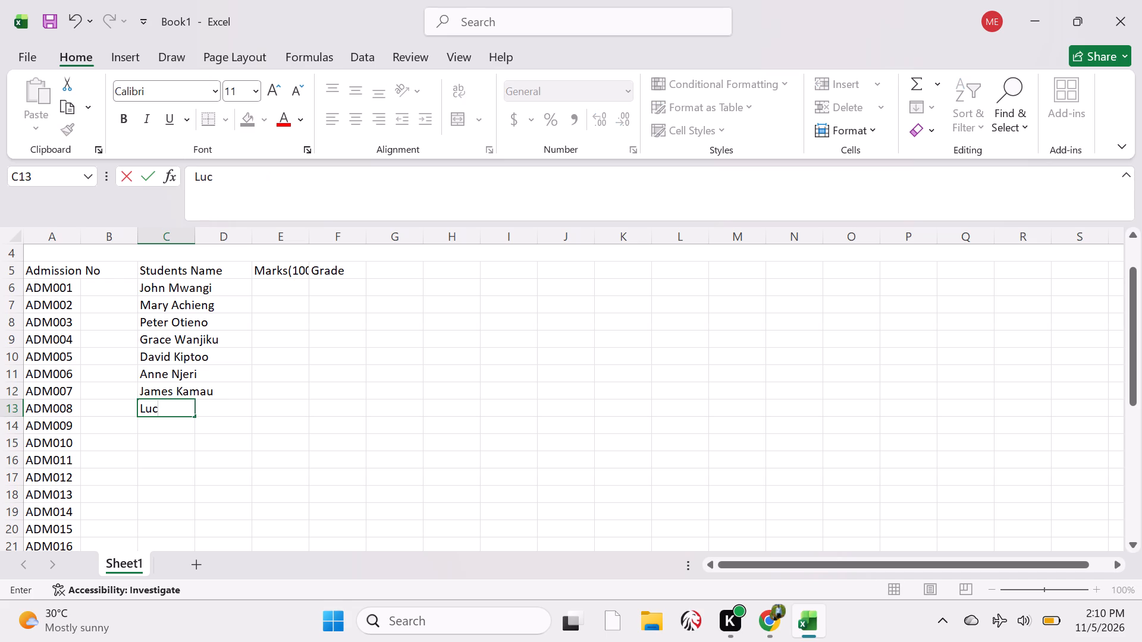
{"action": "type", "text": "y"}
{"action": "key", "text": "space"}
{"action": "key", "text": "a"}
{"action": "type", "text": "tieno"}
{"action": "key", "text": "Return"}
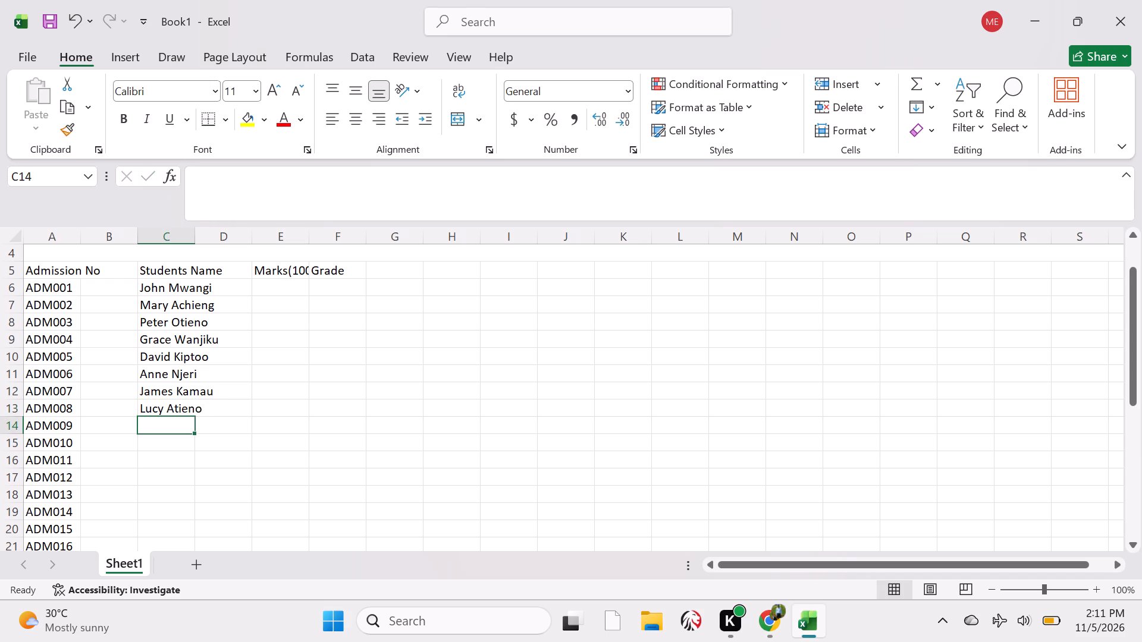
Enter the ninth student's full name in cell C14, in the ADM009 row.
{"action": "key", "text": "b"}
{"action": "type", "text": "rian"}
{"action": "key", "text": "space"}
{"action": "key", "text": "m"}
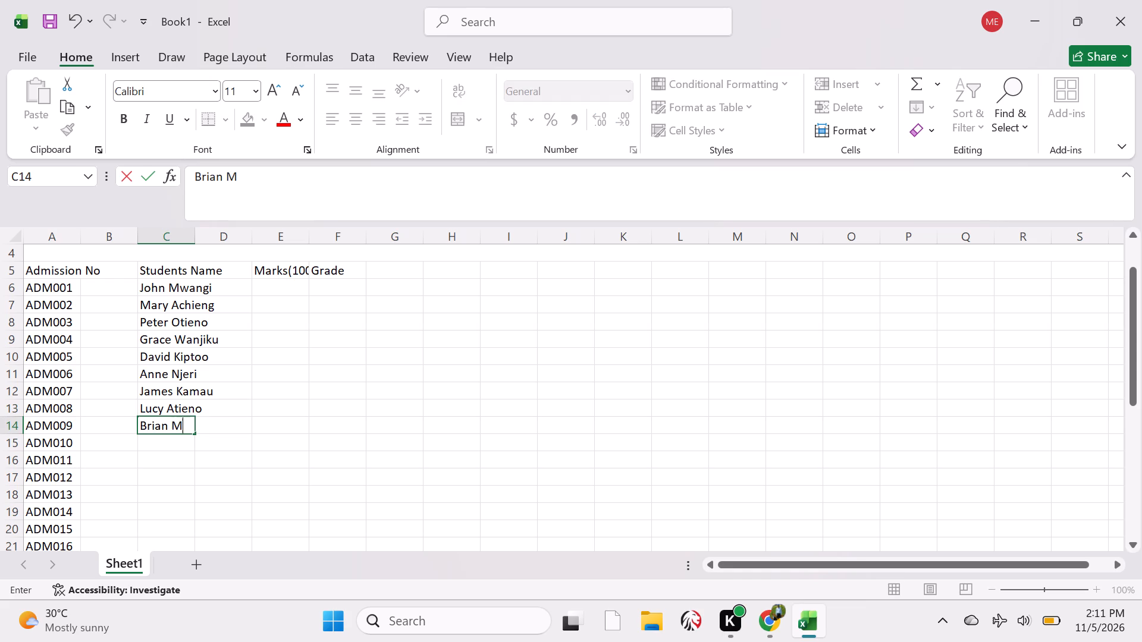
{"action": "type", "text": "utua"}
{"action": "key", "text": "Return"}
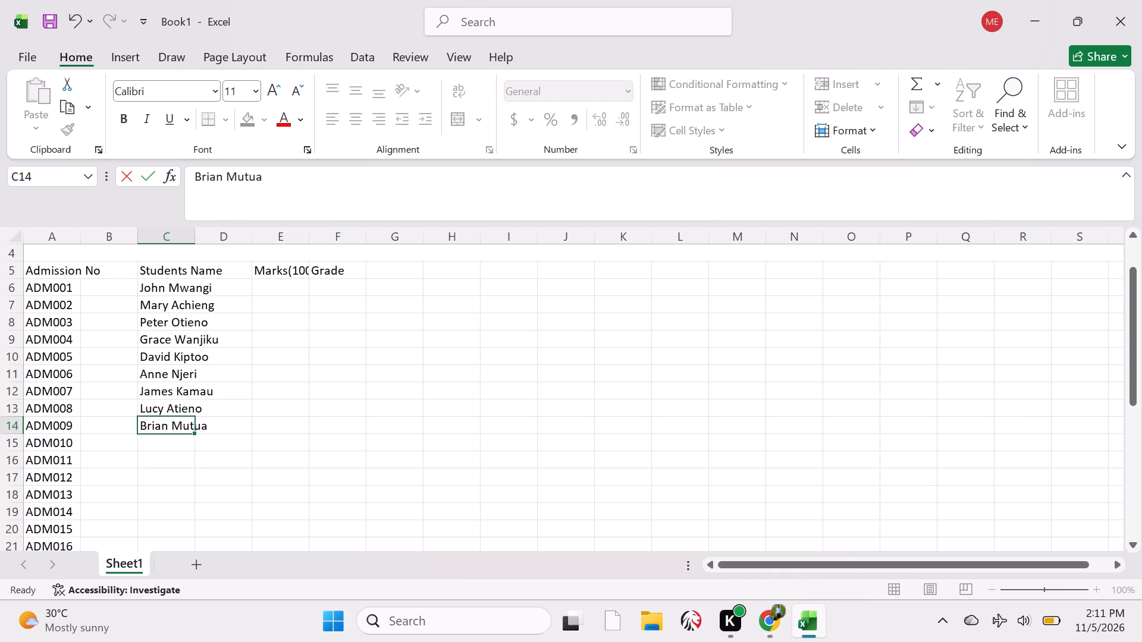
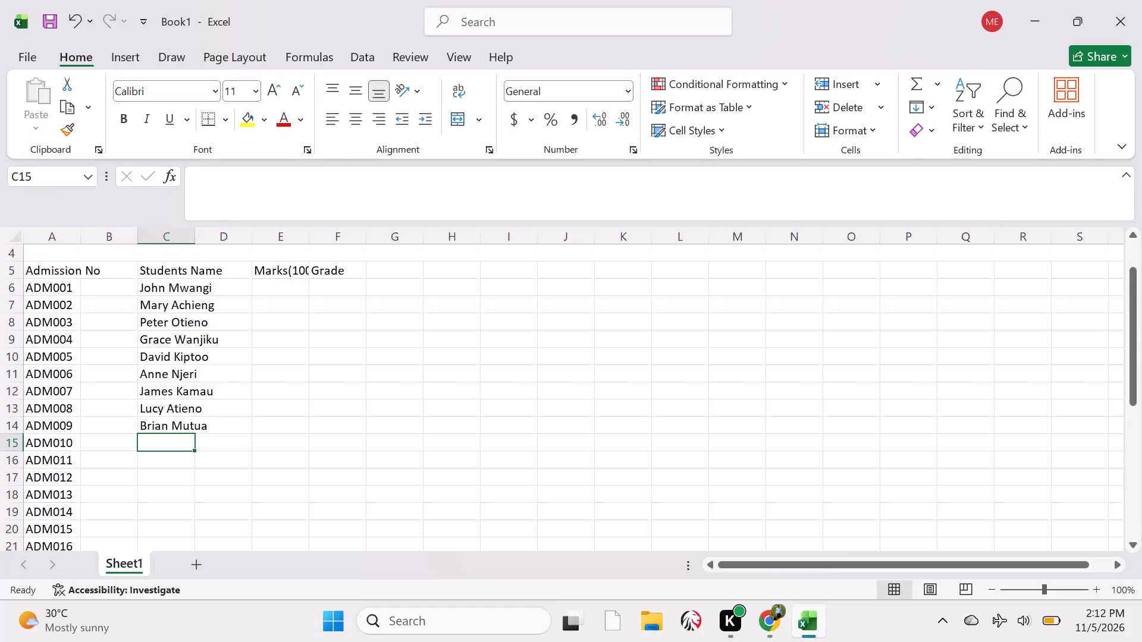
Enter the same student name as in the ADM009 row in cell C15, in the ADM010 row.
{"action": "left_click", "coordinate": [152, 461]}
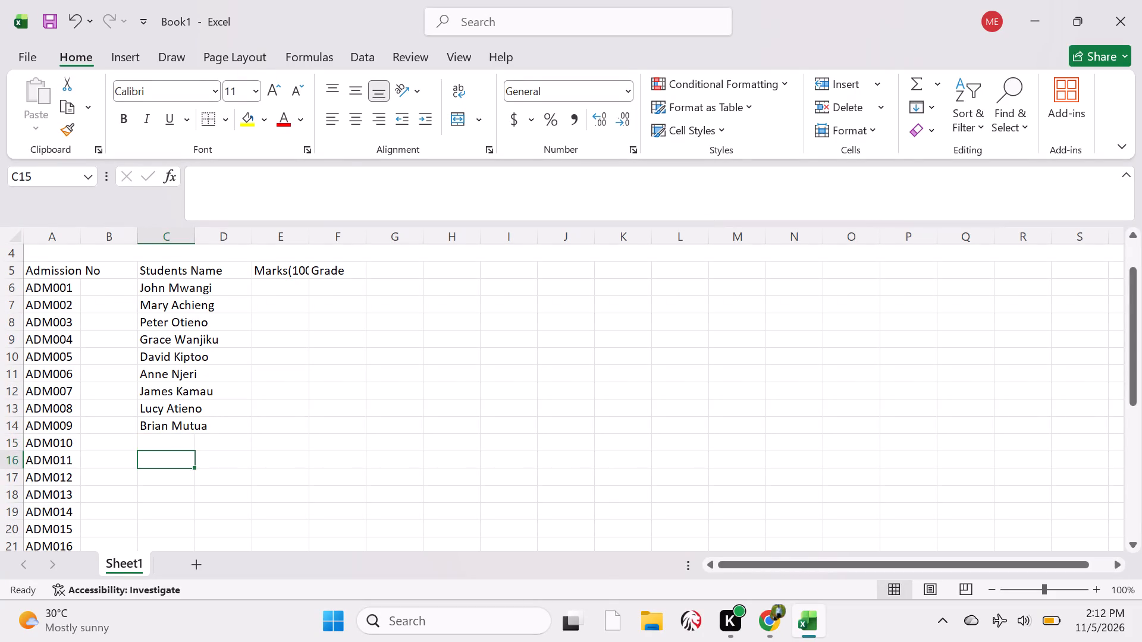
{"action": "left_click", "coordinate": [152, 443]}
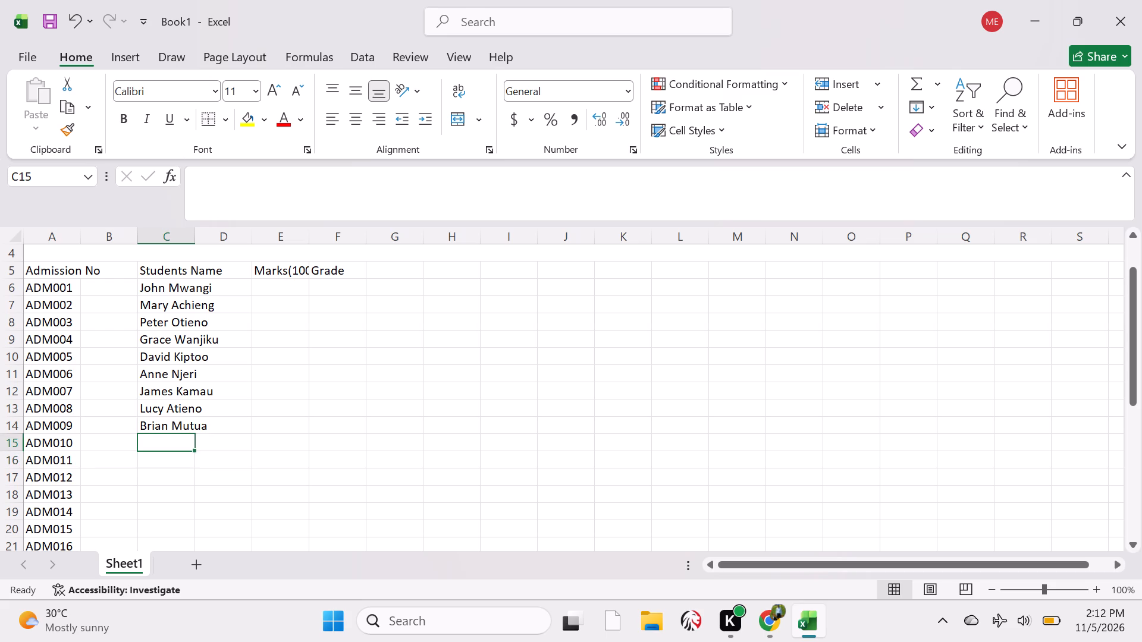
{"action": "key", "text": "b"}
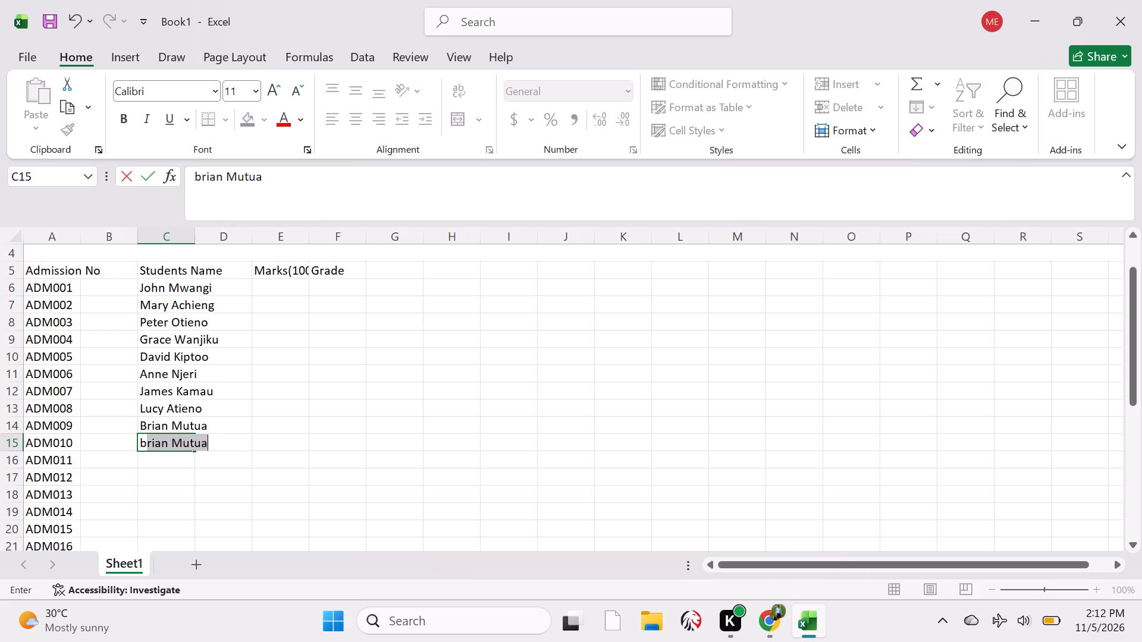
{"action": "key", "text": "Return"}
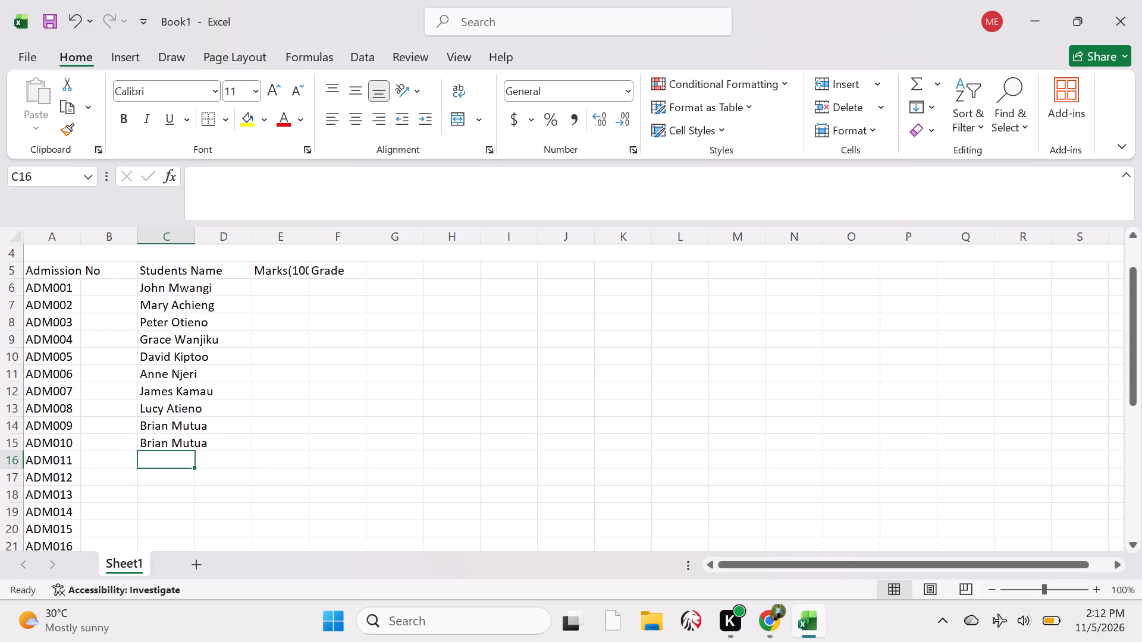
{"action": "left_click", "coordinate": [201, 423]}
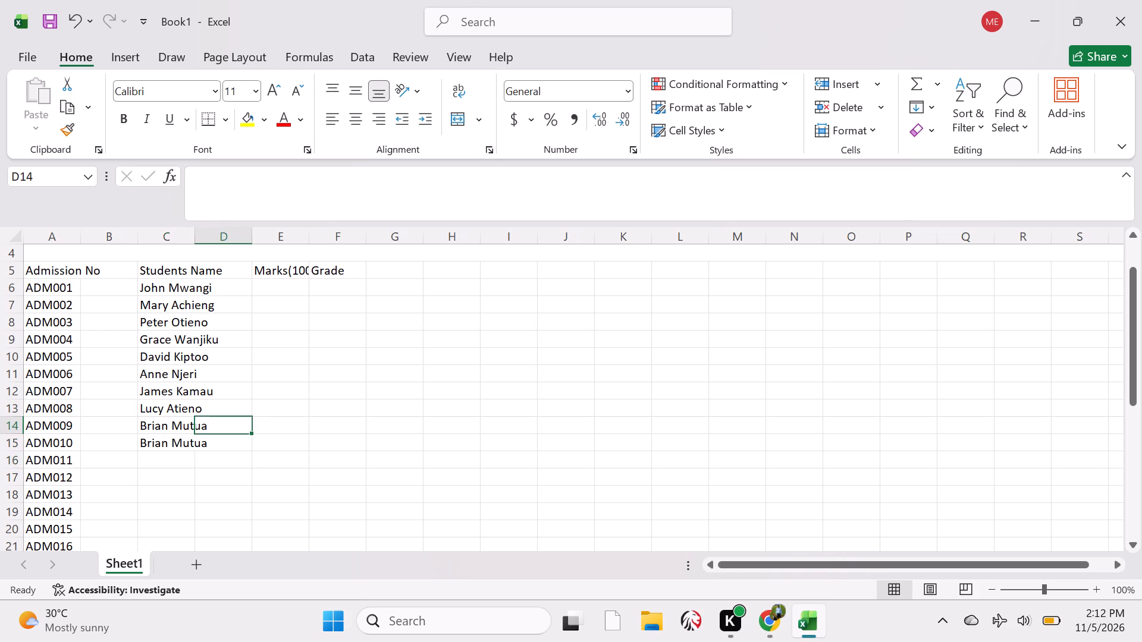
{"action": "left_click", "coordinate": [160, 429]}
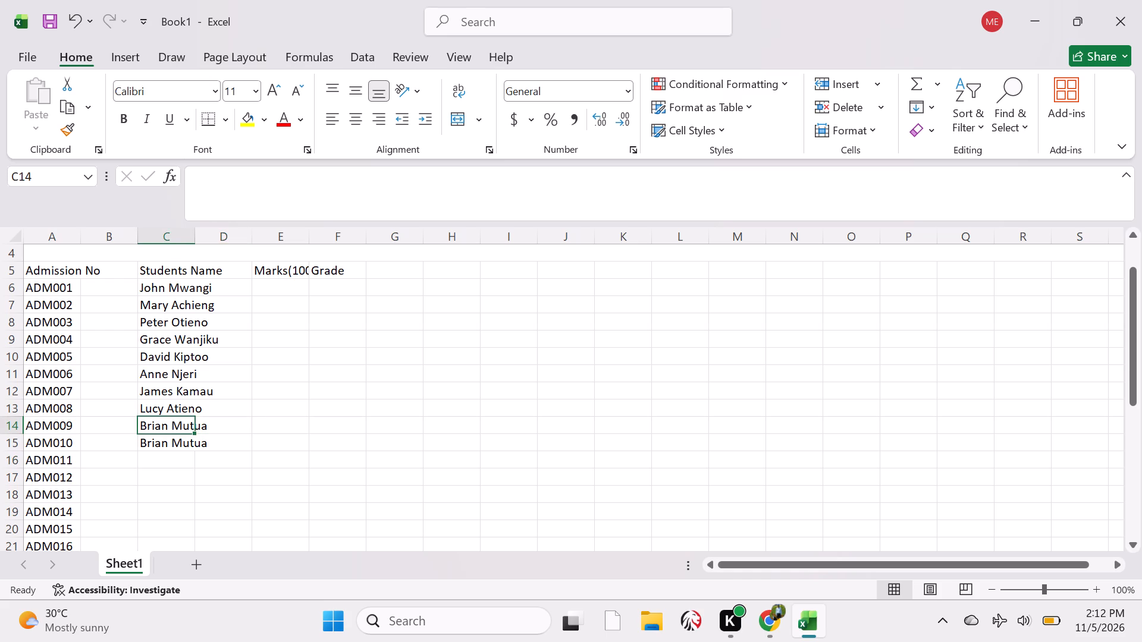
{"action": "key", "text": "BackSpace"}
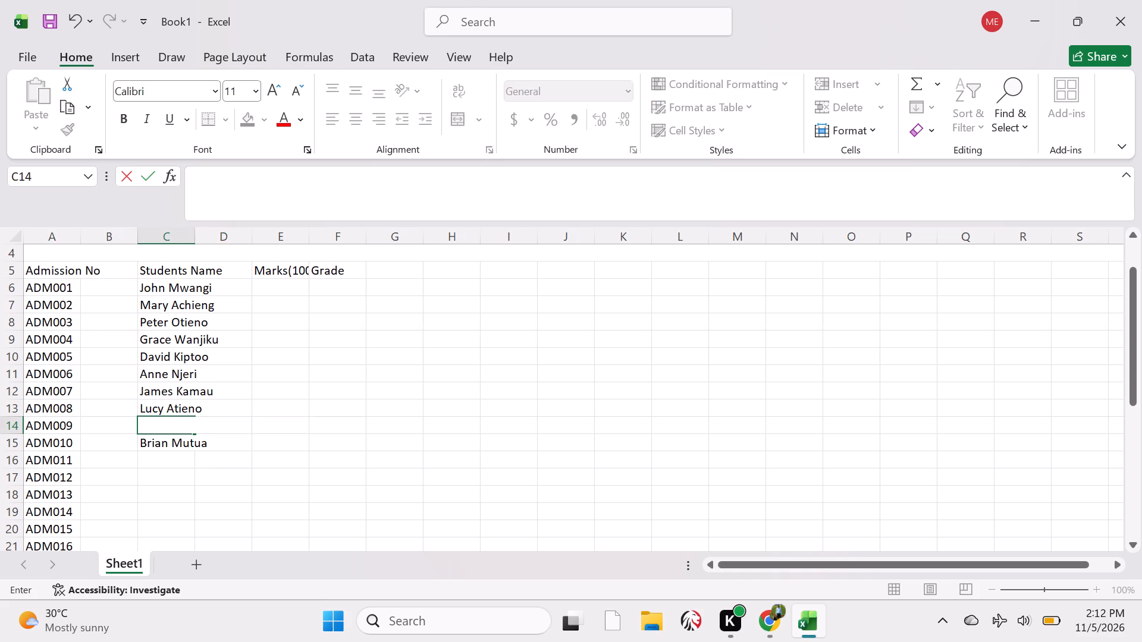
{"action": "left_click", "coordinate": [165, 467]}
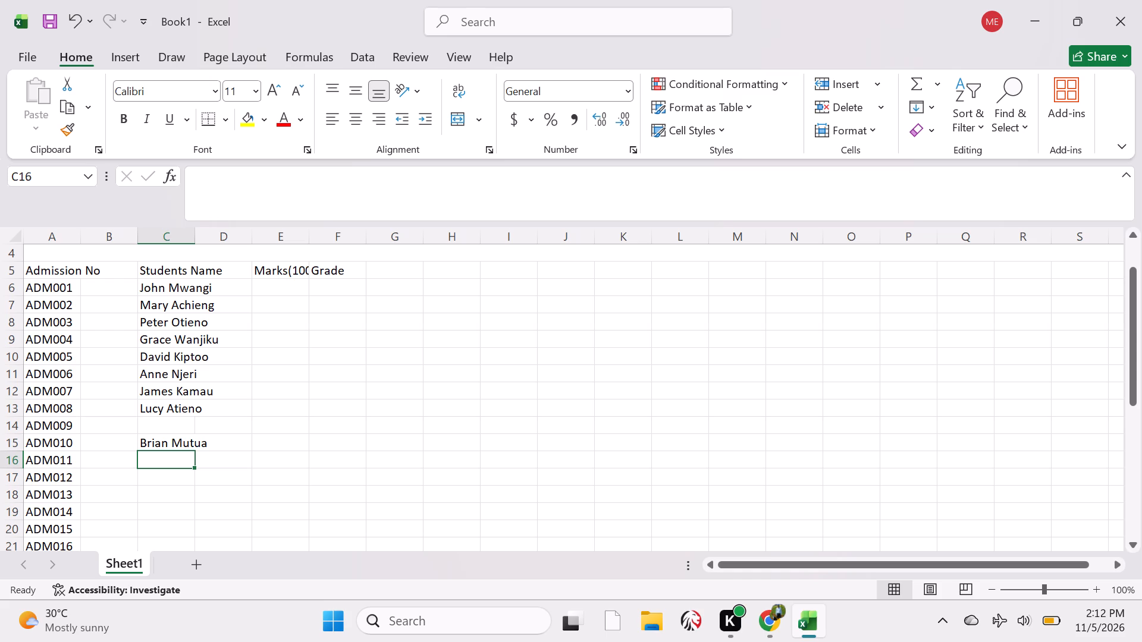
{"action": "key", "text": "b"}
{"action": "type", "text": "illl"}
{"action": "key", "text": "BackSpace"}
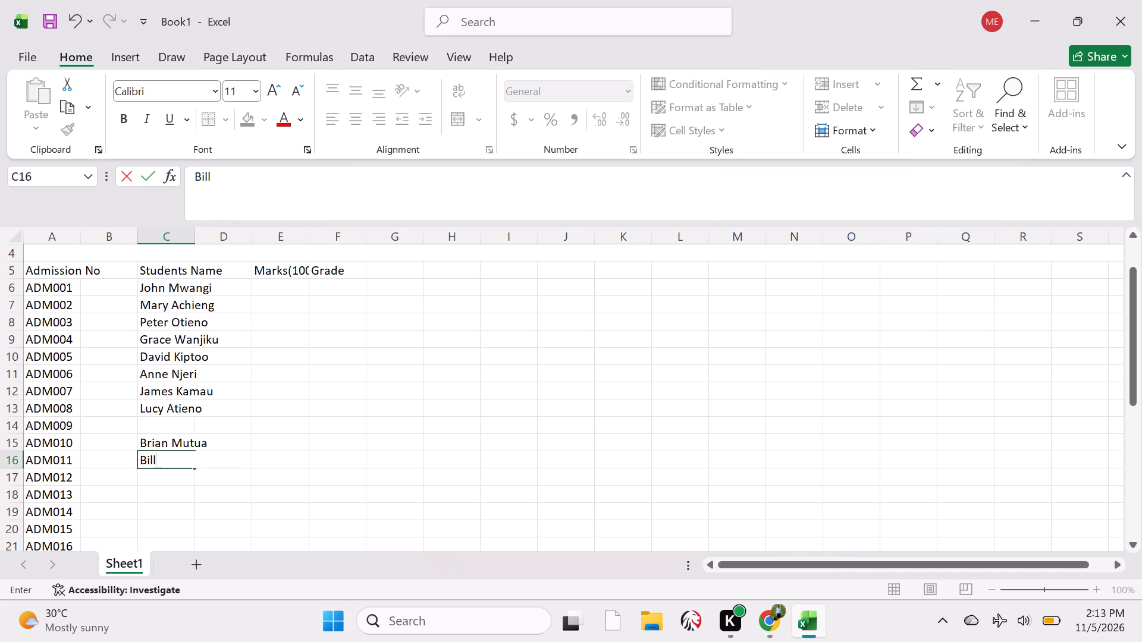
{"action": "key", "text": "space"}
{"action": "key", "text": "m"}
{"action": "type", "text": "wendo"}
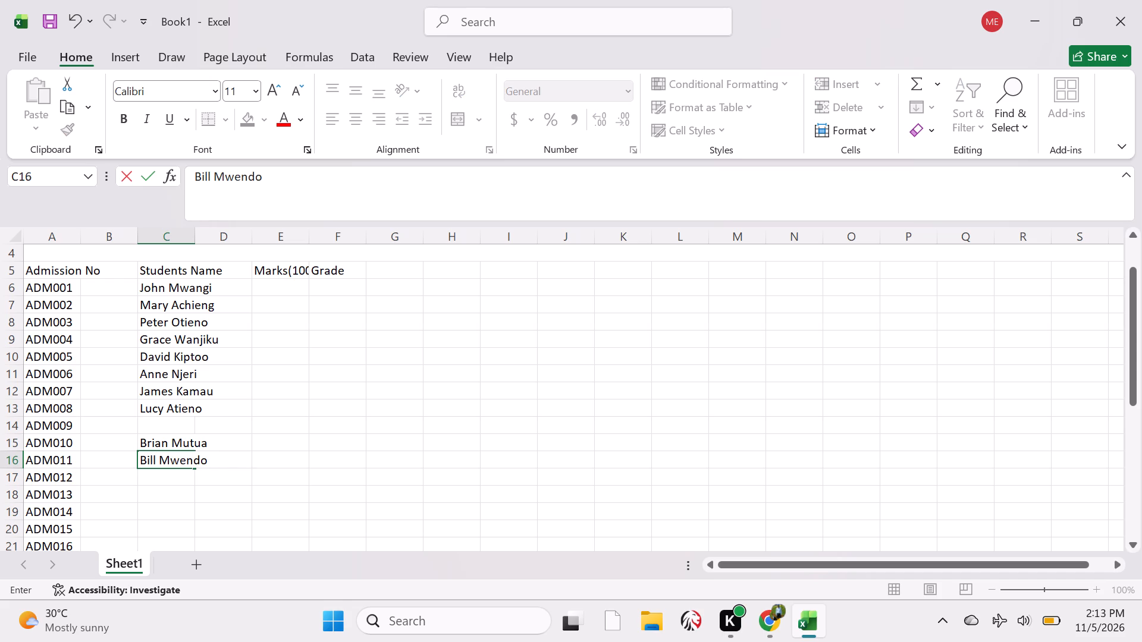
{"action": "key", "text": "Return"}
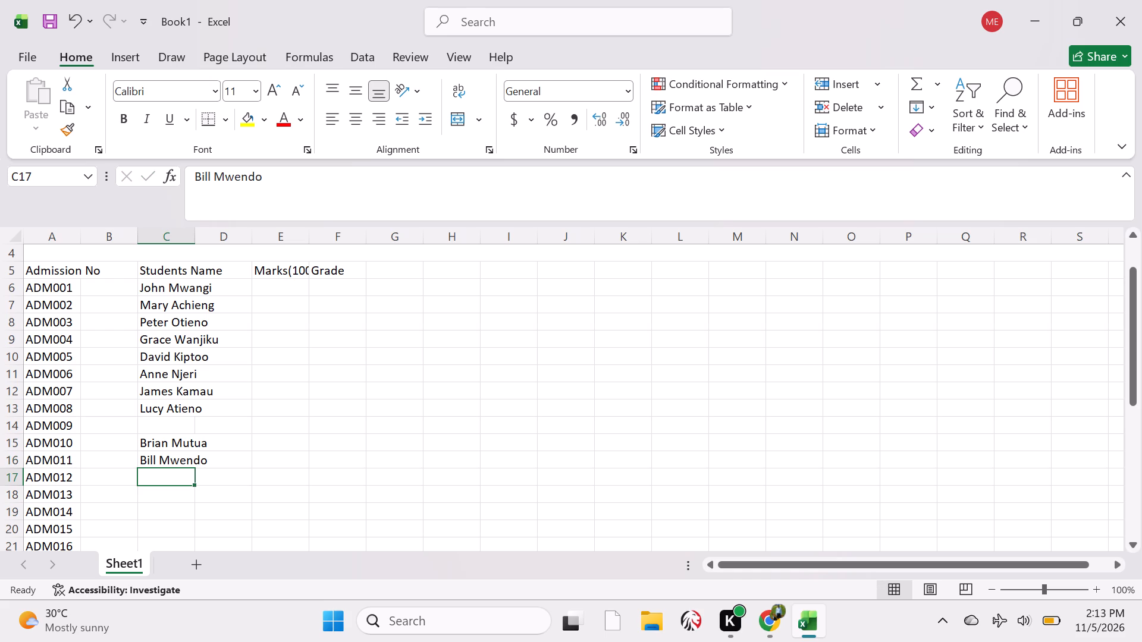
Enter the student's full name in cell C17, in the ADM012 row.
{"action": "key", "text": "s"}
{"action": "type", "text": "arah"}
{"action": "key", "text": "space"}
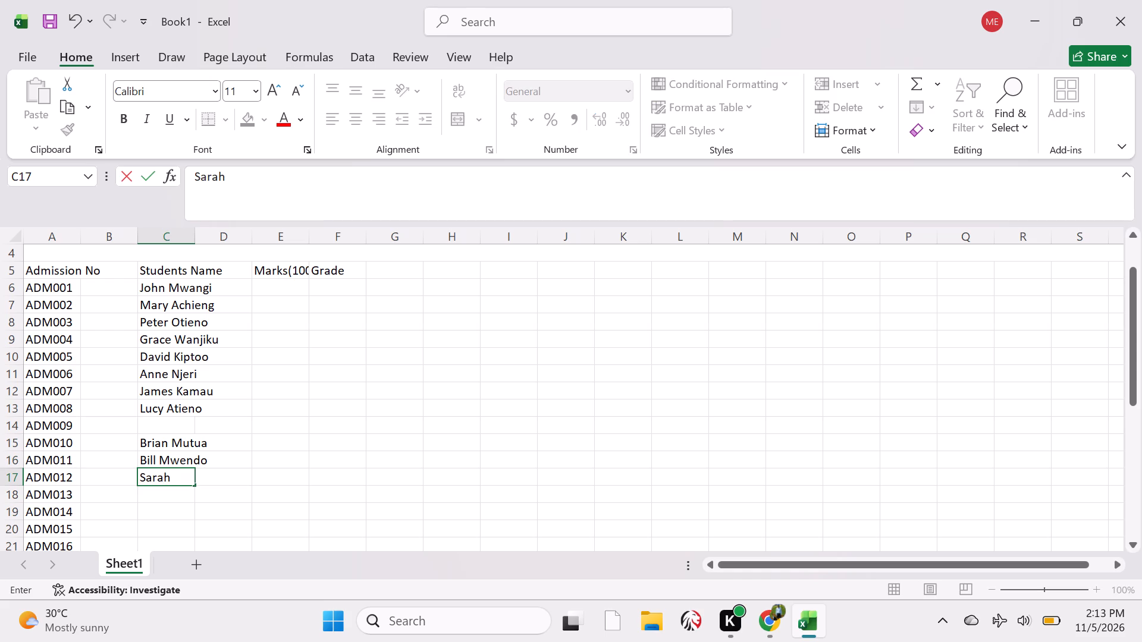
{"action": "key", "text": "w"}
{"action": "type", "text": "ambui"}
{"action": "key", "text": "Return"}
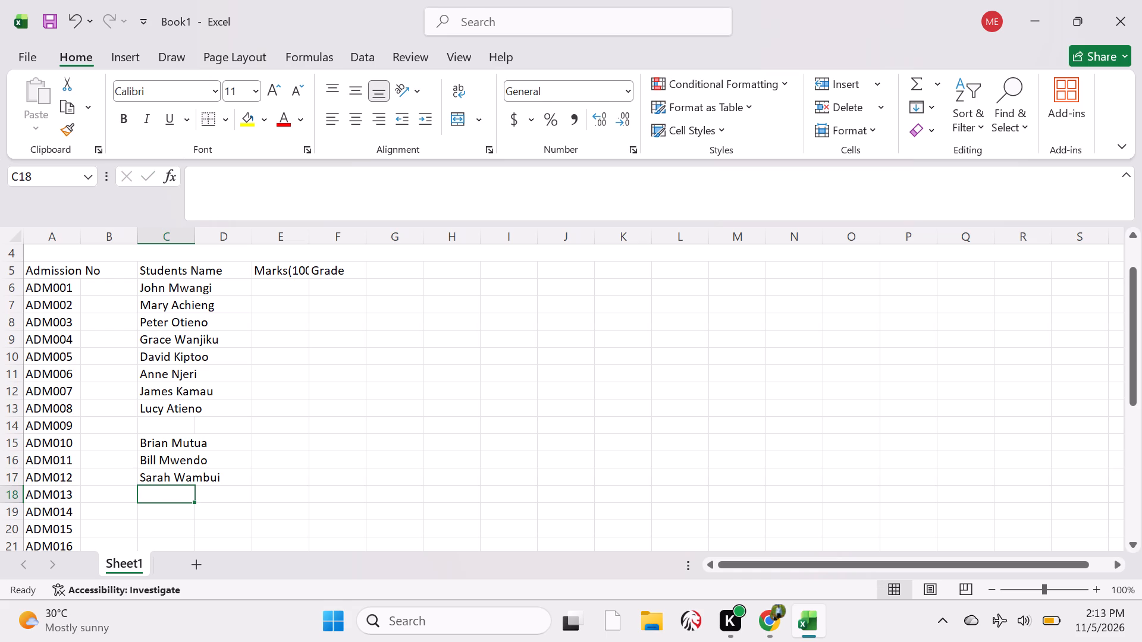
Enter the student's full name in cell C18, in the ADM013 row.
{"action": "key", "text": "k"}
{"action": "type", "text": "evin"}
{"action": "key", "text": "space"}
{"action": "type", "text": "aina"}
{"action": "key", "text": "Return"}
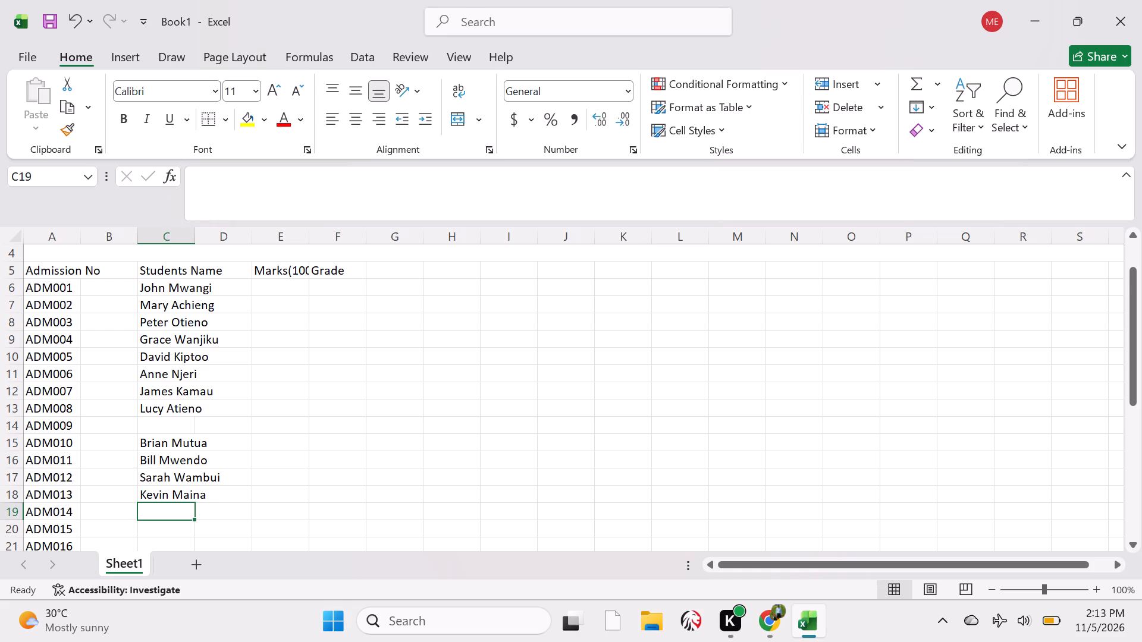
Enter the student's full name in cell C19, in the ADM014 row.
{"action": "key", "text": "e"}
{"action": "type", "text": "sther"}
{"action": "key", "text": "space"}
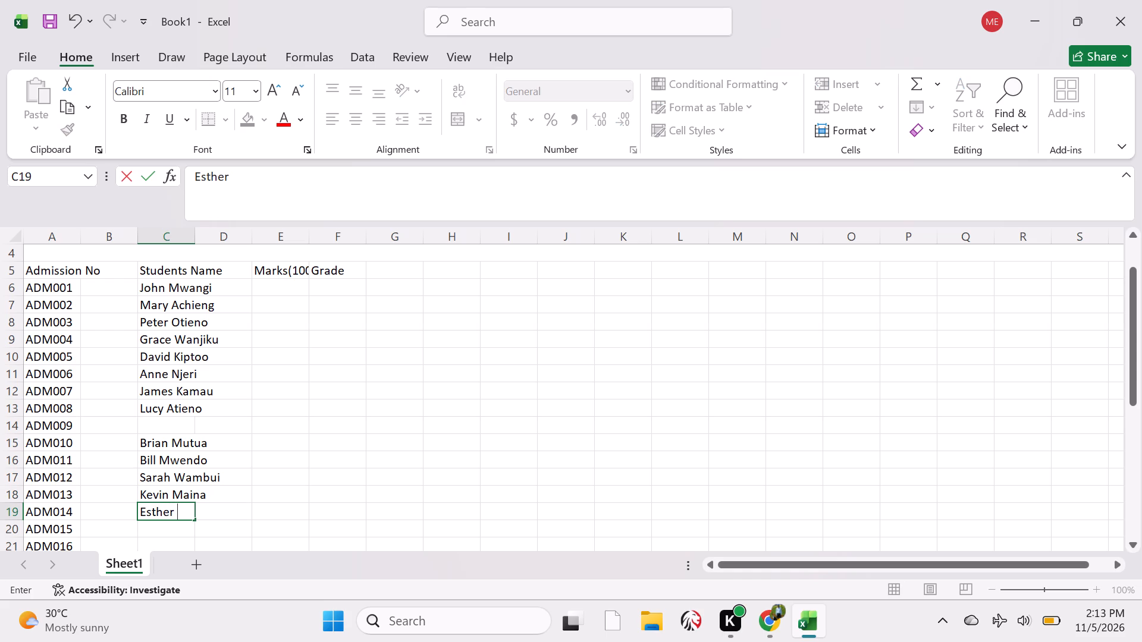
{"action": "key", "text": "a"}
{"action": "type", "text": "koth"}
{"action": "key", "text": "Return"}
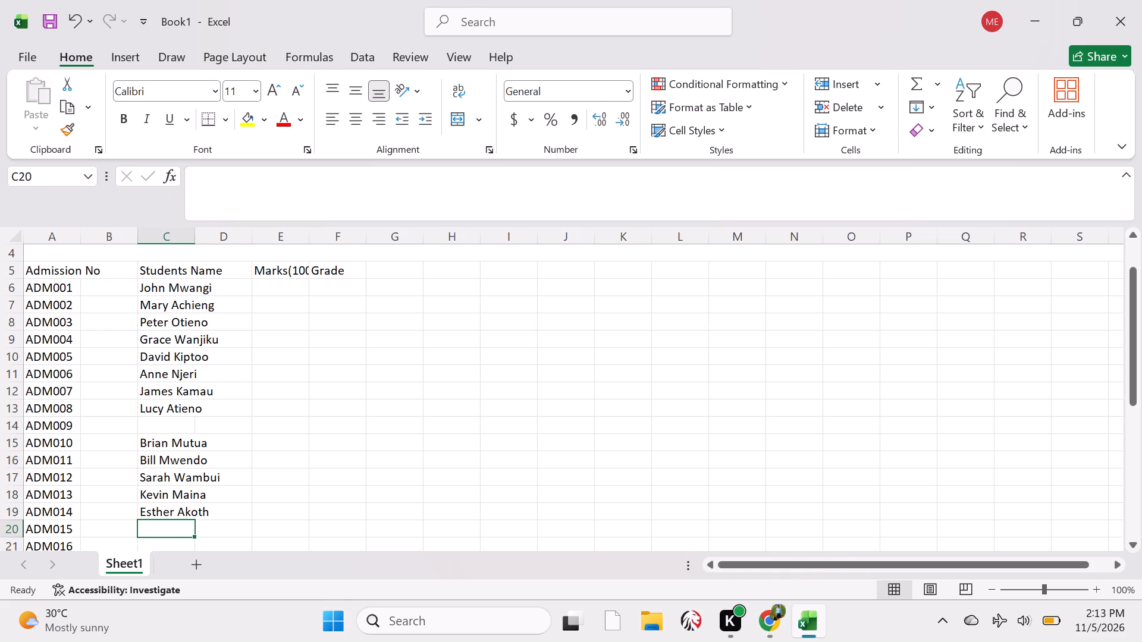
Enter the student's full name in cell C20, in the ADM015 row.
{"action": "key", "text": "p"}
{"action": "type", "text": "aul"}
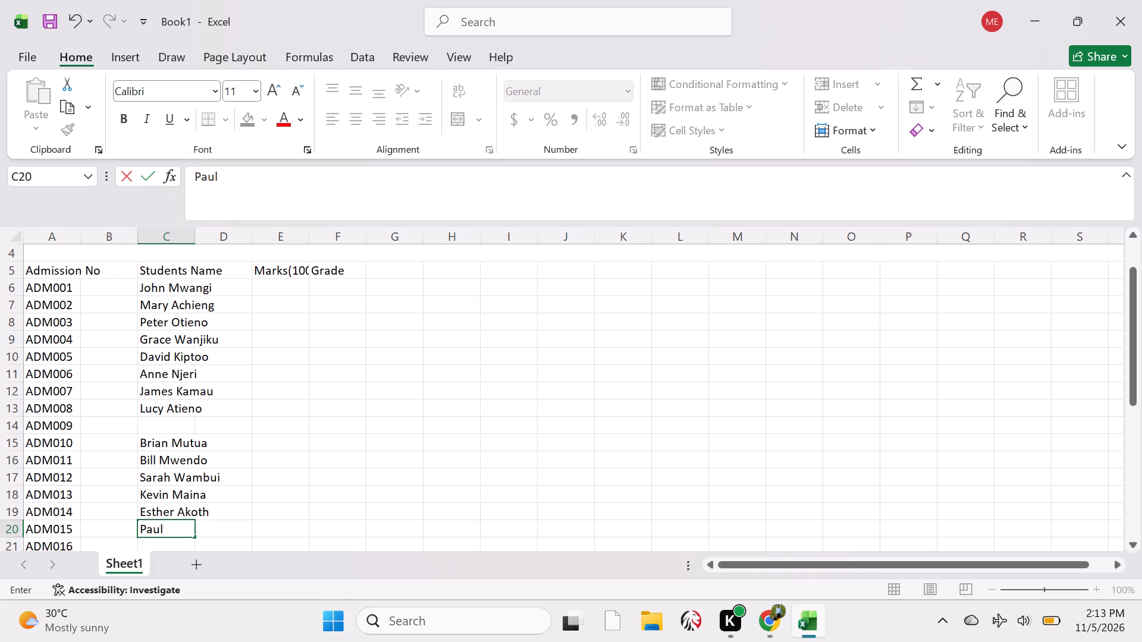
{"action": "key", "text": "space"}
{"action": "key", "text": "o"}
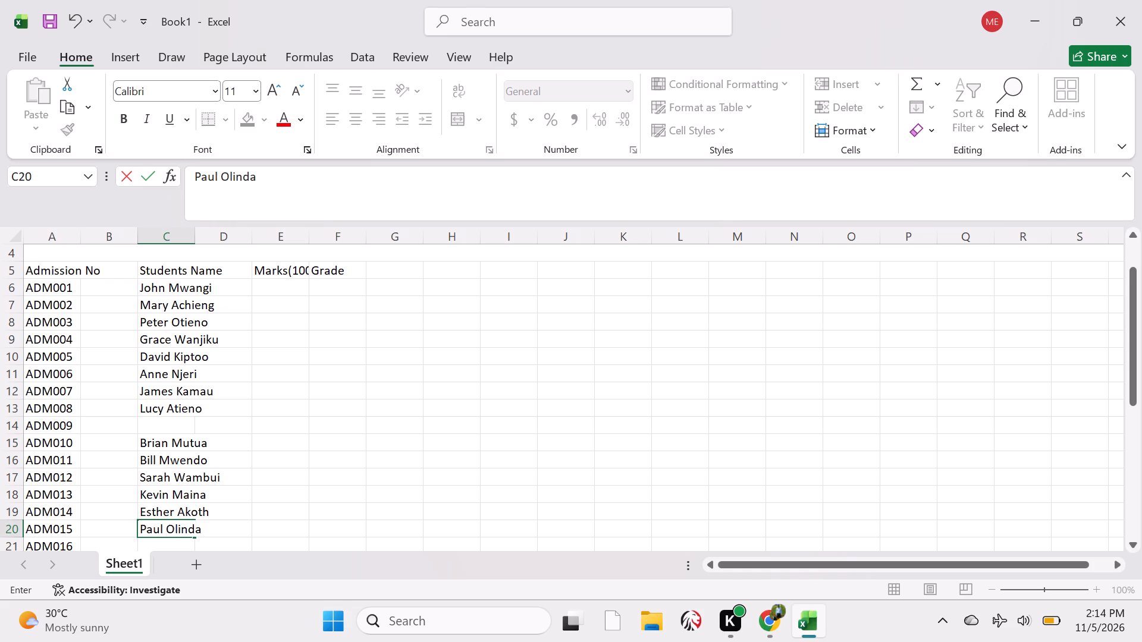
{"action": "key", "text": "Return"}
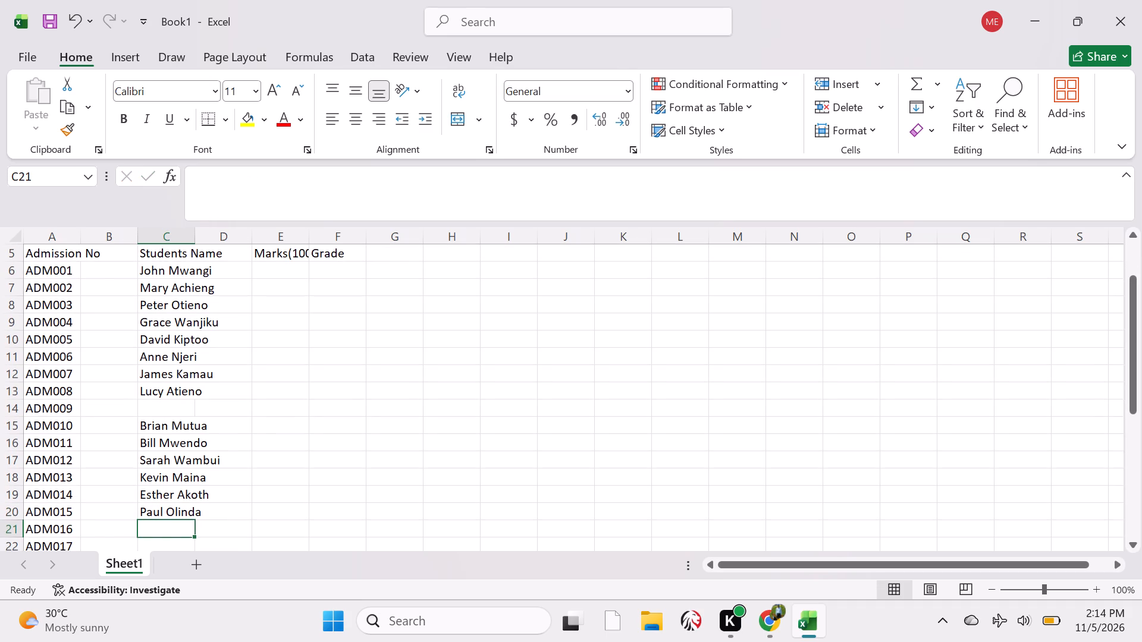
Enter the student's full name in cell C21, in the ADM016 row.
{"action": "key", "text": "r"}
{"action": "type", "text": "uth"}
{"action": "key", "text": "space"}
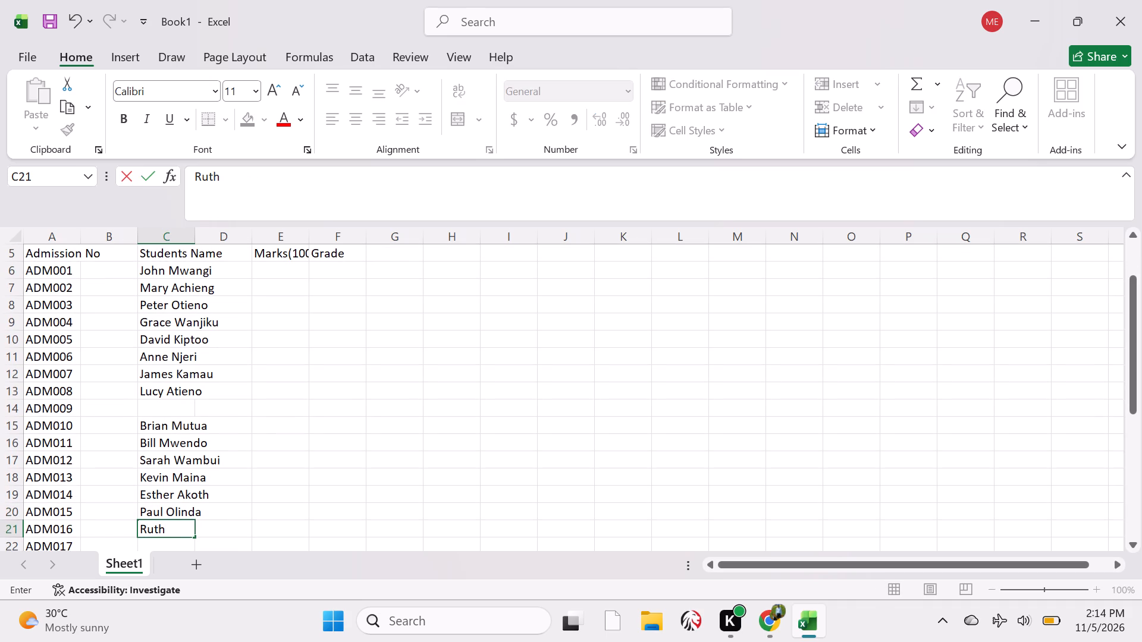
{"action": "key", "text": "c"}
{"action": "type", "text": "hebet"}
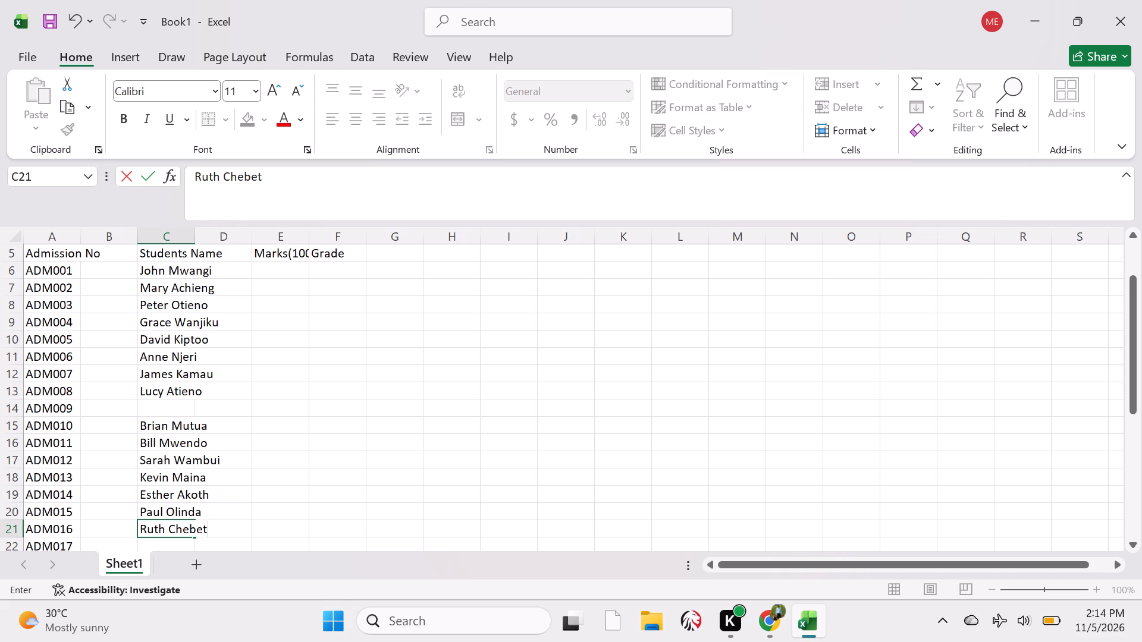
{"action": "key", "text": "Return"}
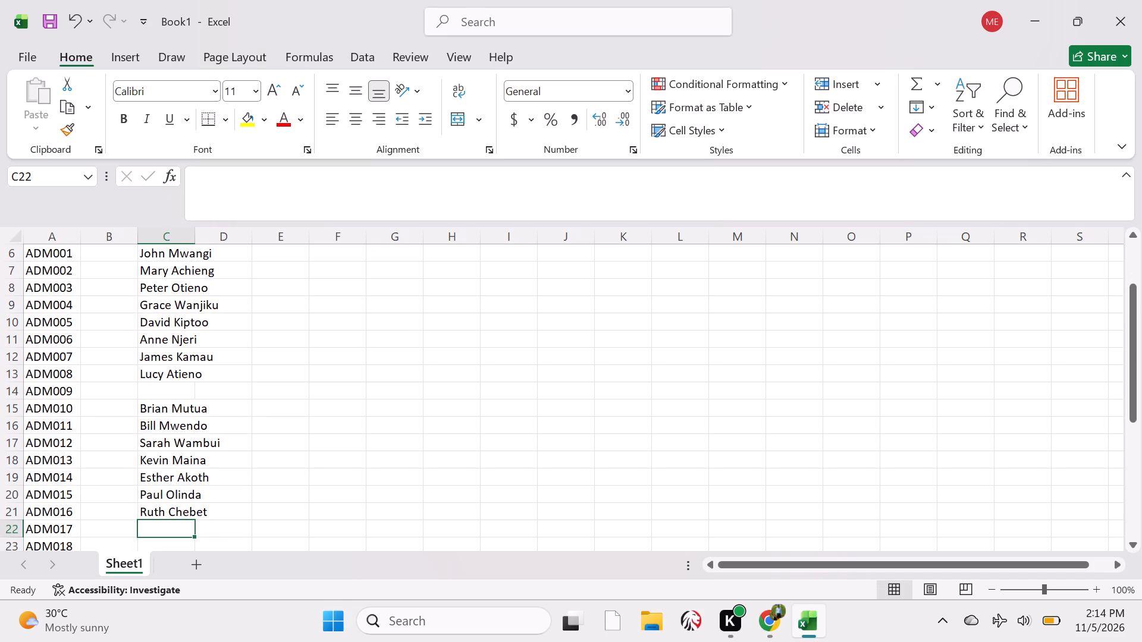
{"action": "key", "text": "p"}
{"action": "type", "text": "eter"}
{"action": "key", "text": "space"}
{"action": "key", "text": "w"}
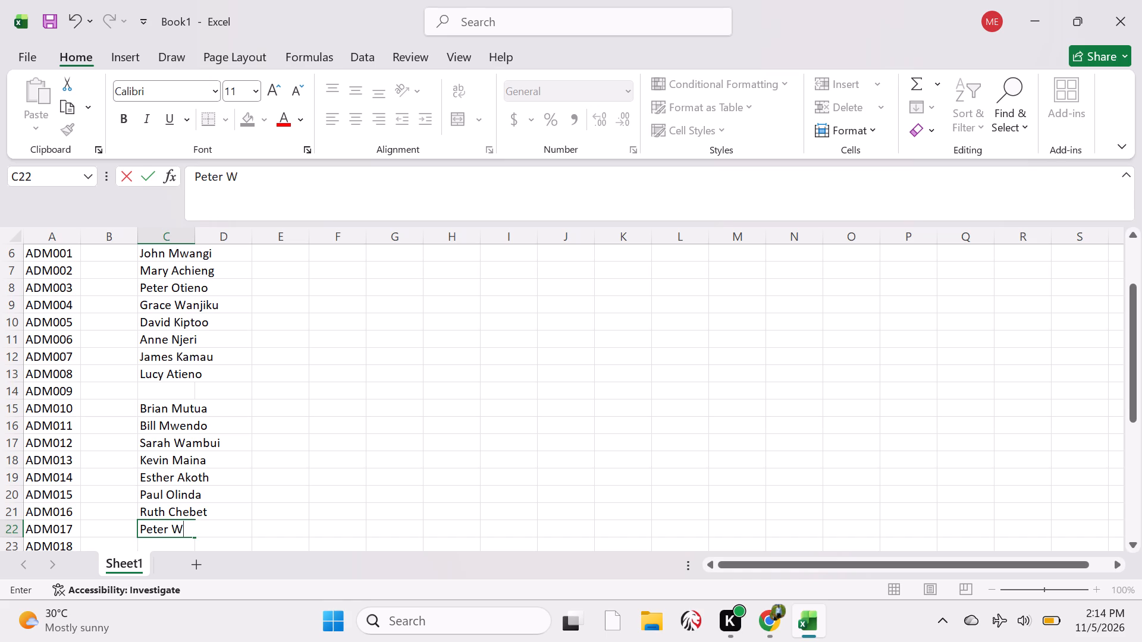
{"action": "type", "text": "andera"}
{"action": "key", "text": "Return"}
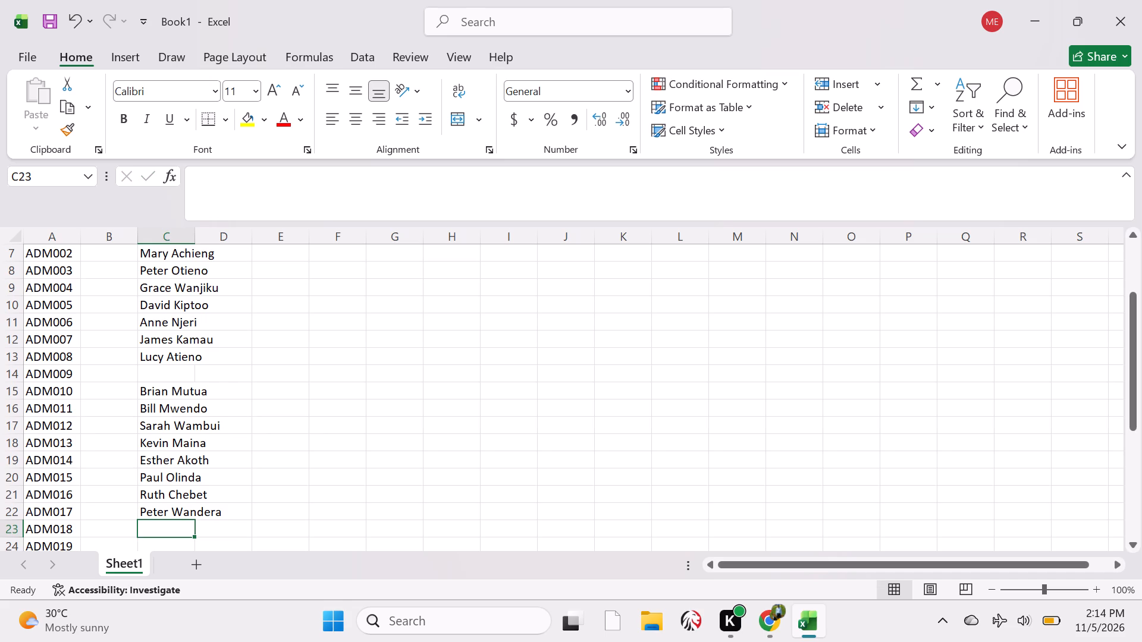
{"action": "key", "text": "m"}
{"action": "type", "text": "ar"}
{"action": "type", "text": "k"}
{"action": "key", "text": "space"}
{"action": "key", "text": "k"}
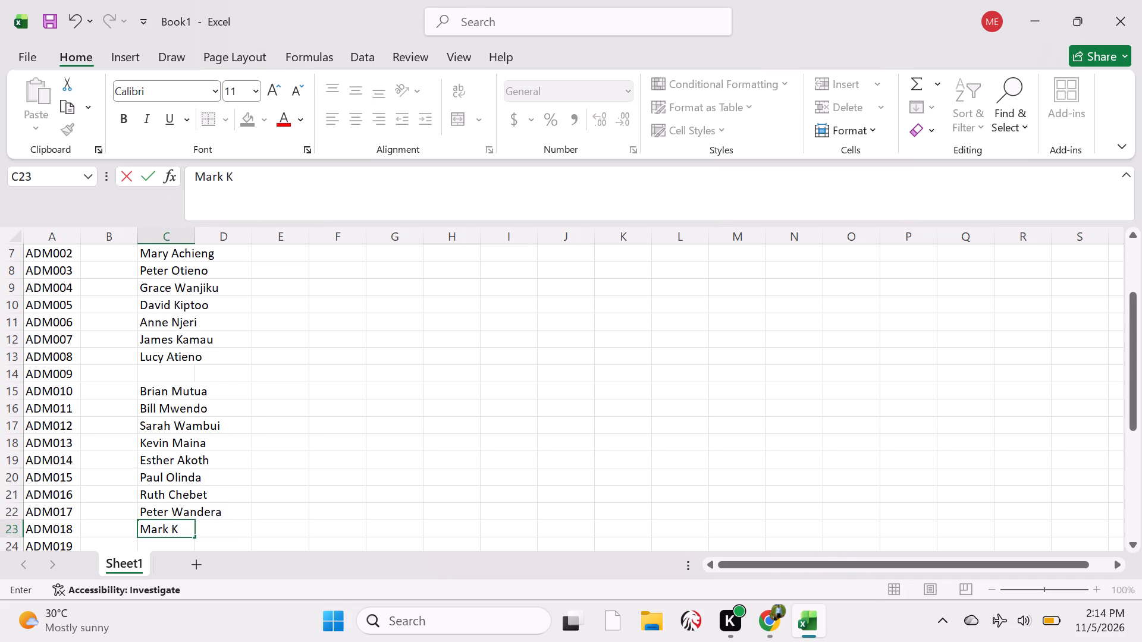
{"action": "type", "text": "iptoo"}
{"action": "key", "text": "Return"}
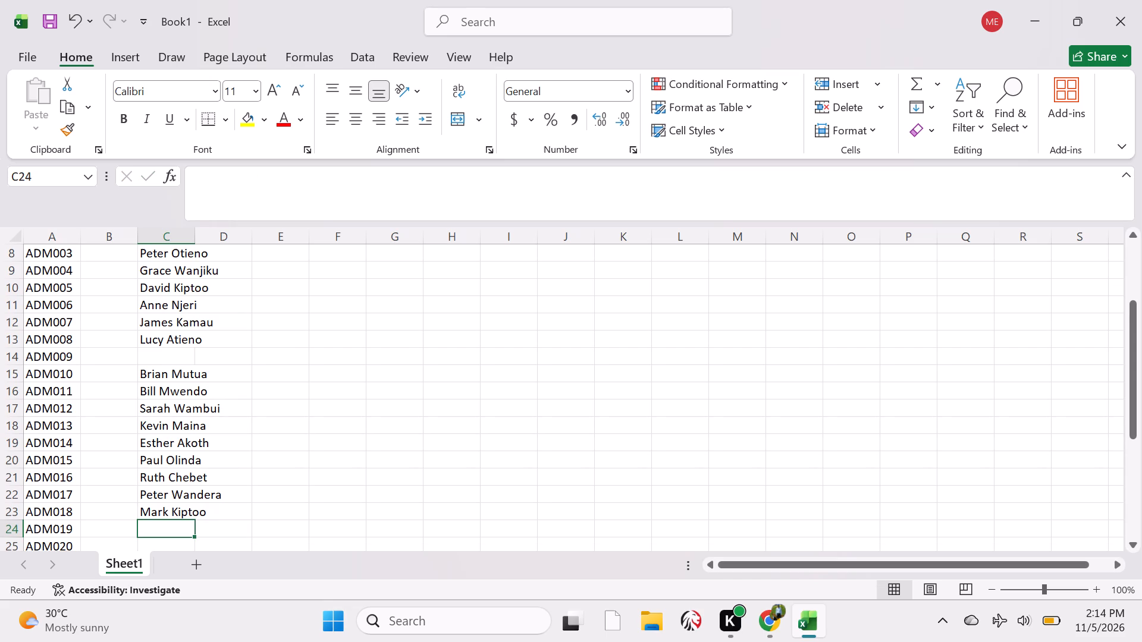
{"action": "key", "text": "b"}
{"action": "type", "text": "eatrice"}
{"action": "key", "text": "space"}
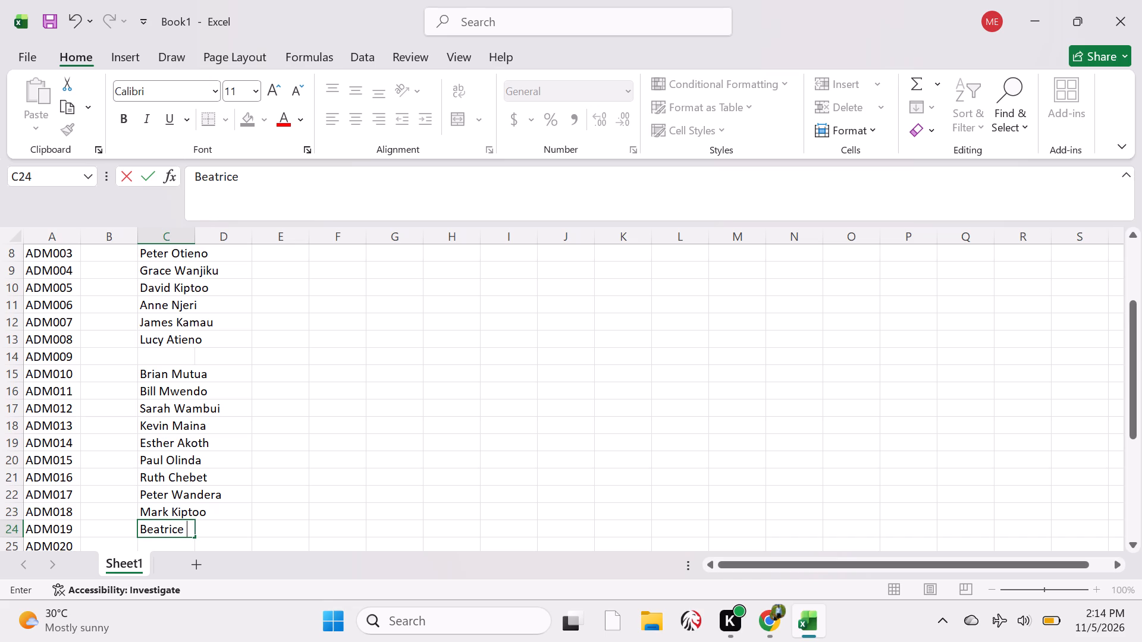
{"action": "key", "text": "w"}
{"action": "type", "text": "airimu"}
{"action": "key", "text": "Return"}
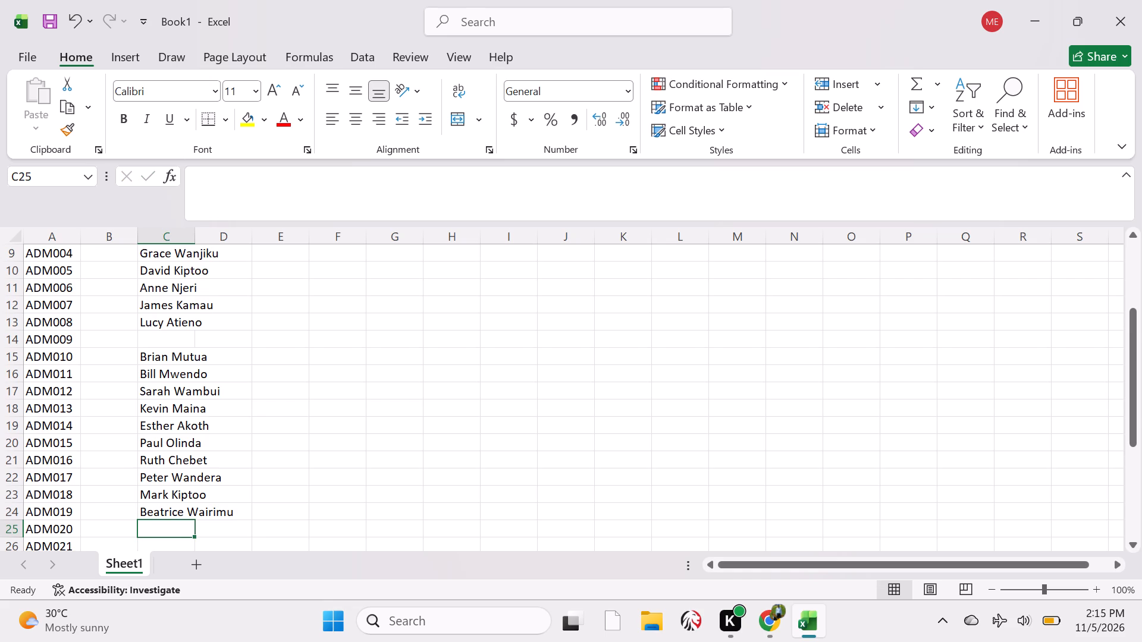
Enter the student's full name in cell C25, in the ADM020 row.
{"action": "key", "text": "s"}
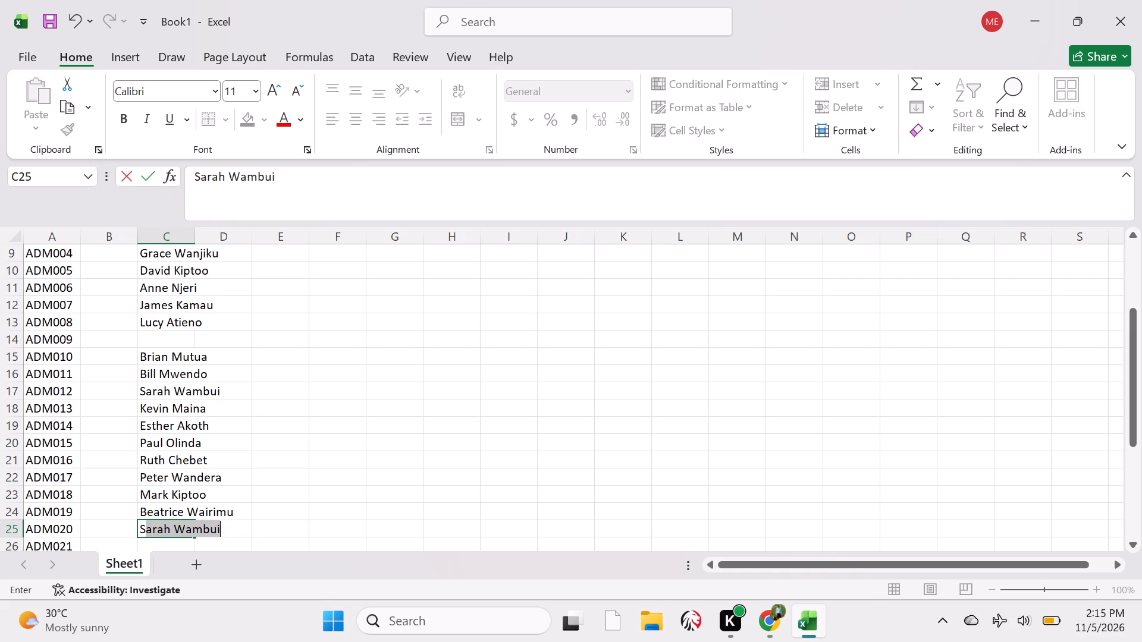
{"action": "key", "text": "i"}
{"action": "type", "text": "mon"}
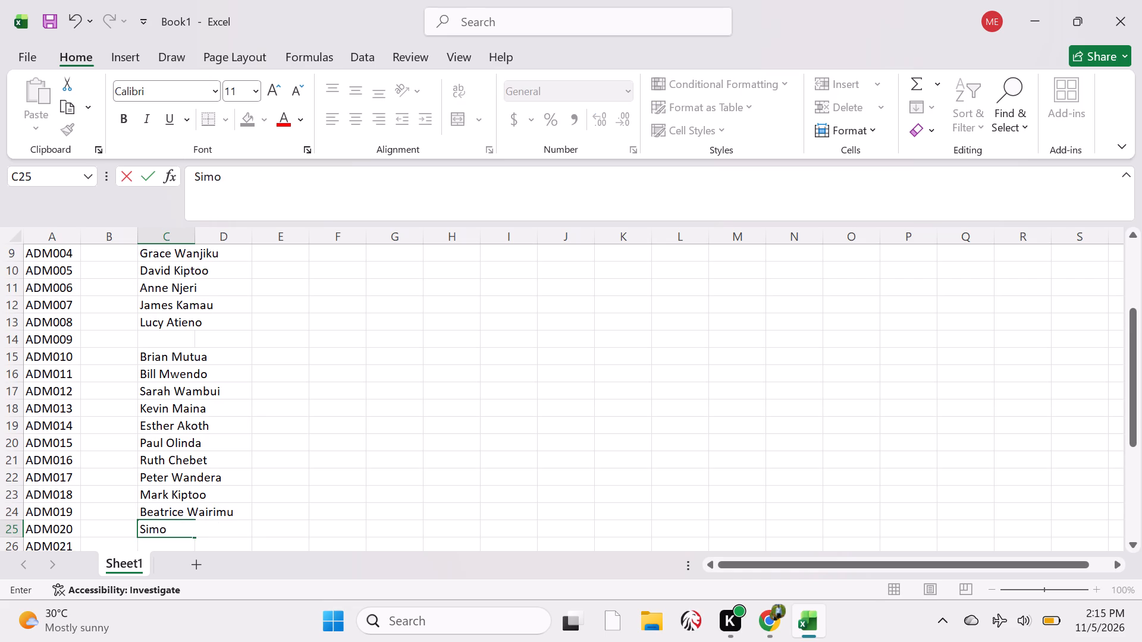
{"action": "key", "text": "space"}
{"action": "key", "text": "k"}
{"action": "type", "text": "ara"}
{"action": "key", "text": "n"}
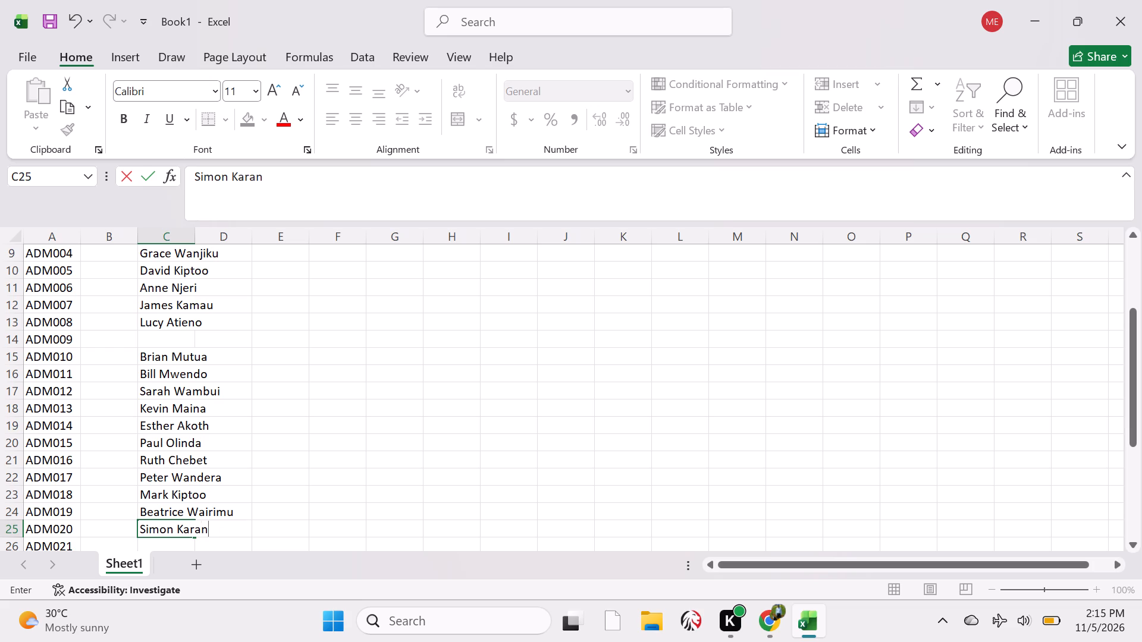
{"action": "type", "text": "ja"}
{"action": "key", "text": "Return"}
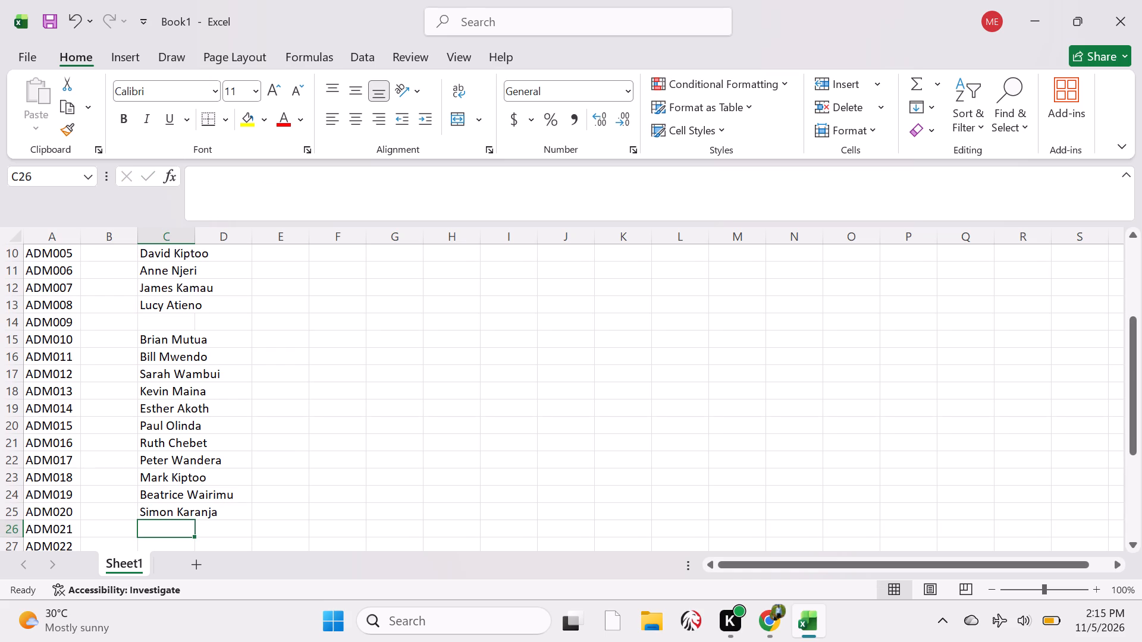
Enter the student's full name in cell C26, in the ADM021 row.
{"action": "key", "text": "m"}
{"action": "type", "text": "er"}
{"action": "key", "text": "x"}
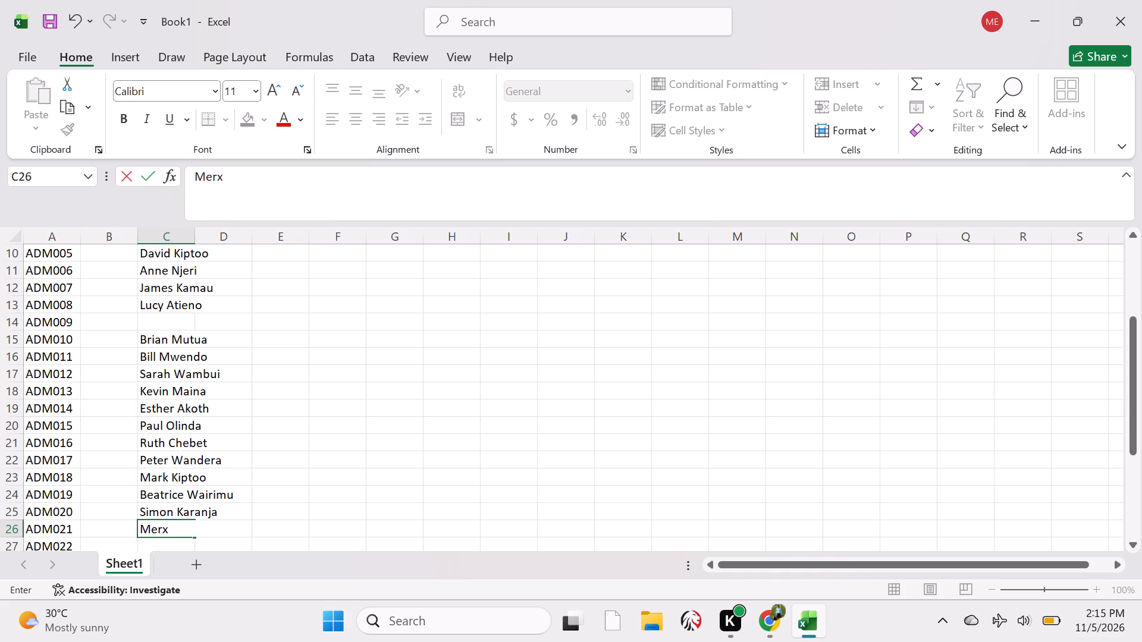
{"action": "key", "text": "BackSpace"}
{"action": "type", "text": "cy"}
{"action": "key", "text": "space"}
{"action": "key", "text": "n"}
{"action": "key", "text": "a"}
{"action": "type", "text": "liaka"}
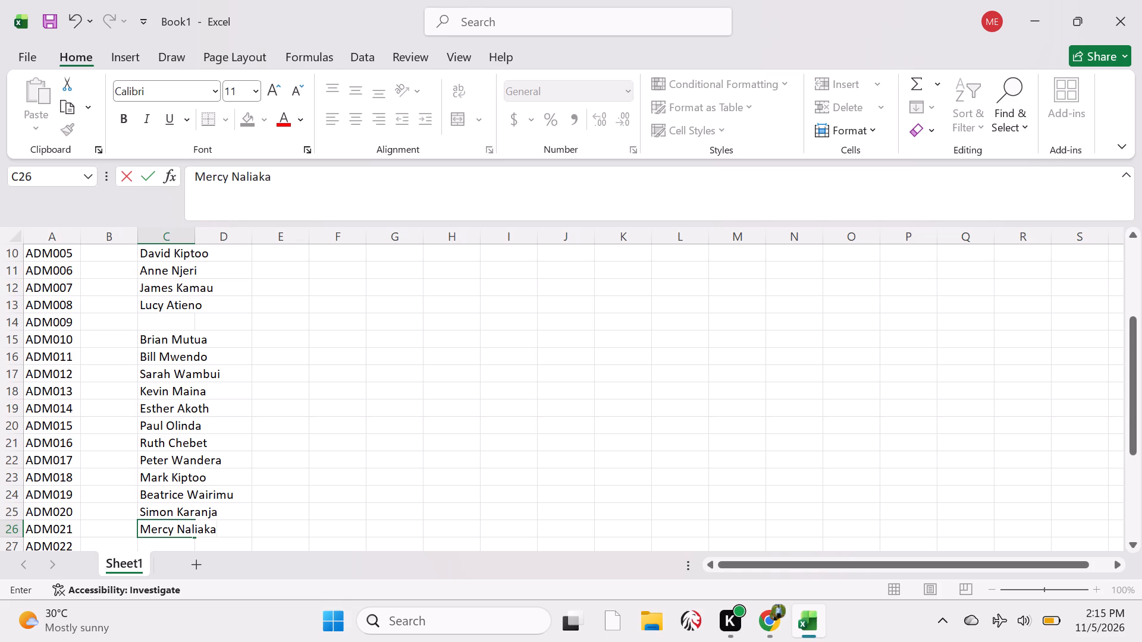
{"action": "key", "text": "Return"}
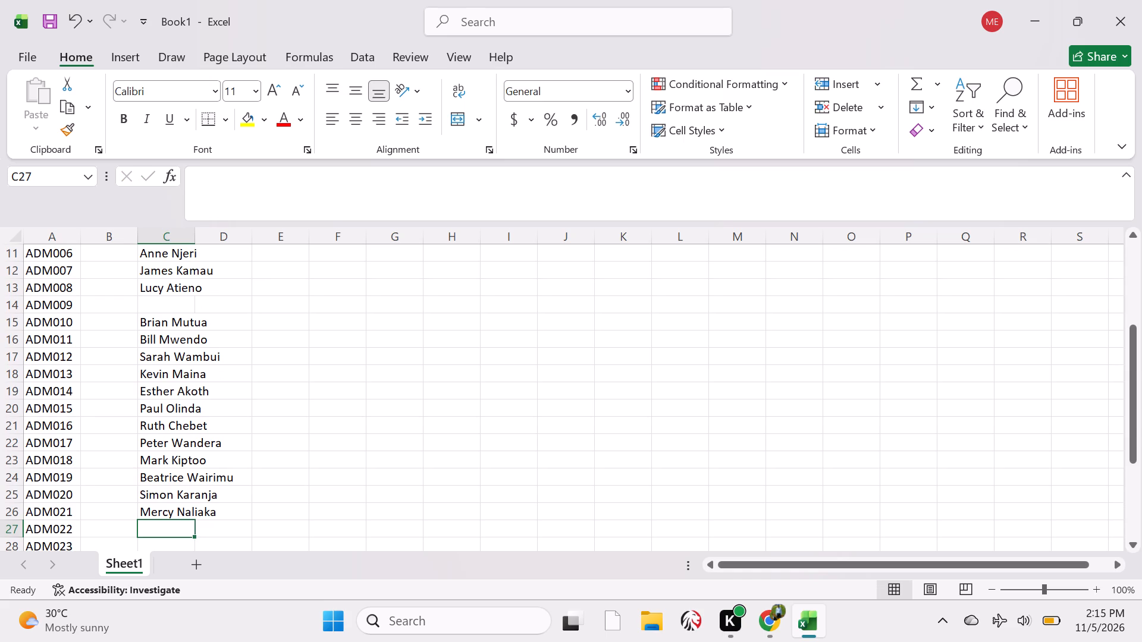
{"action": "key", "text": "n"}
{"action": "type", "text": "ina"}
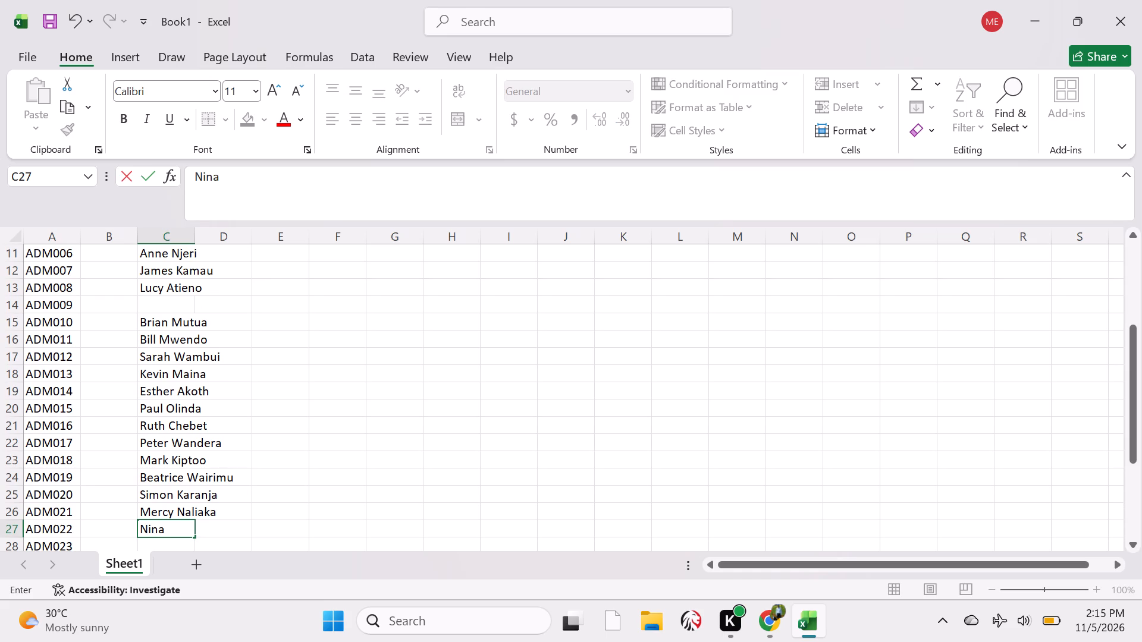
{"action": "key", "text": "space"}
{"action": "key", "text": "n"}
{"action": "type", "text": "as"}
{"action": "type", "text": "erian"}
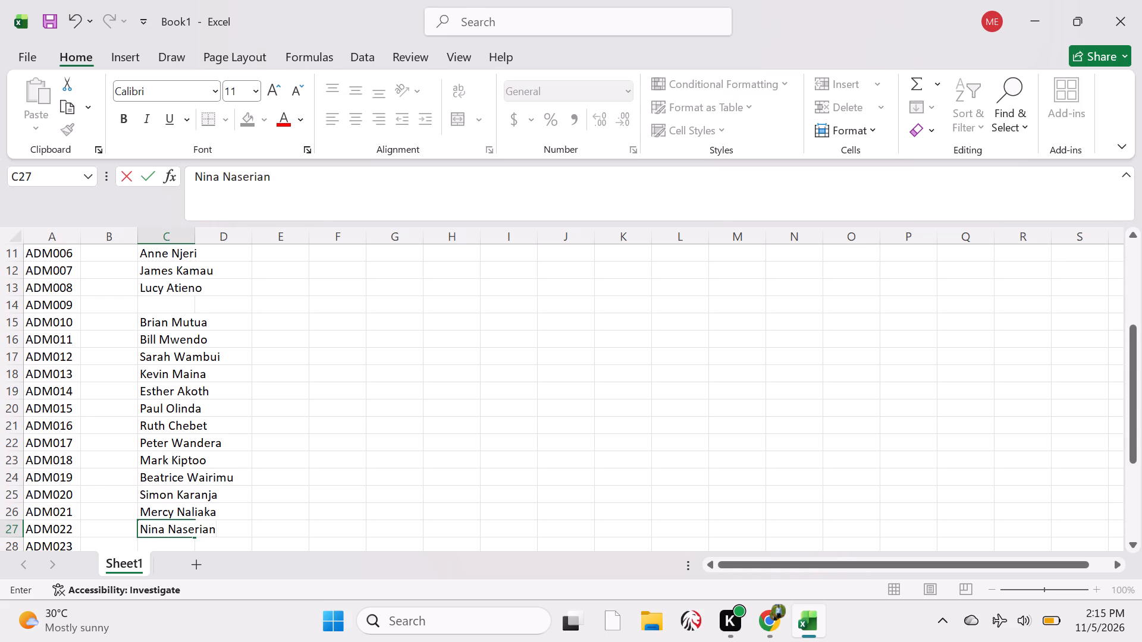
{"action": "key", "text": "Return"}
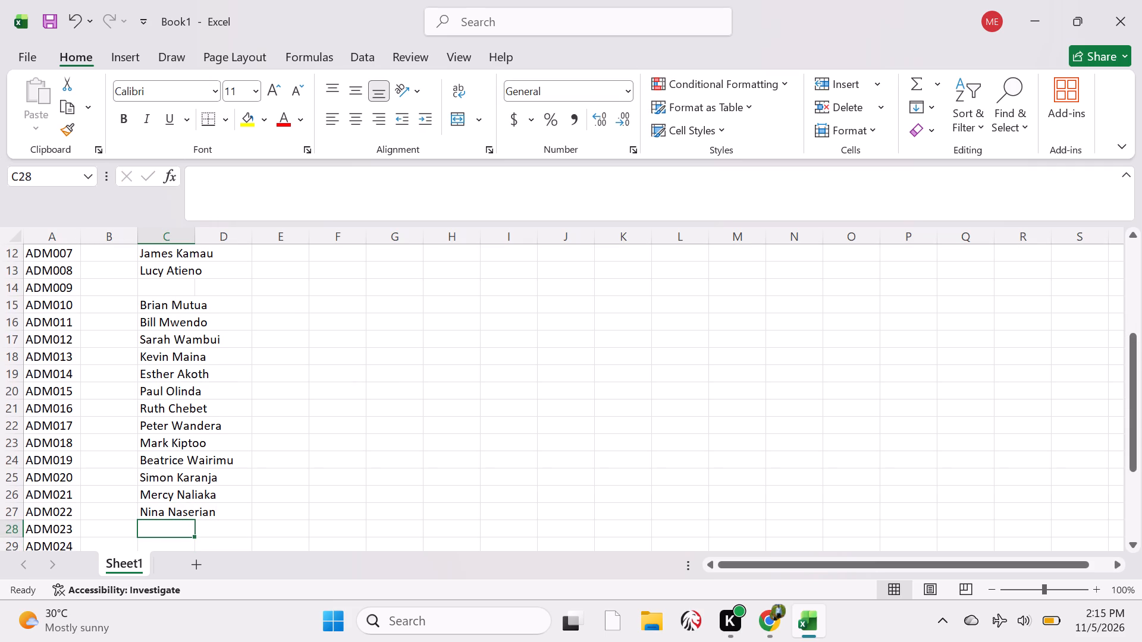
Enter the student's full name in cell C28, in the ADM023 row.
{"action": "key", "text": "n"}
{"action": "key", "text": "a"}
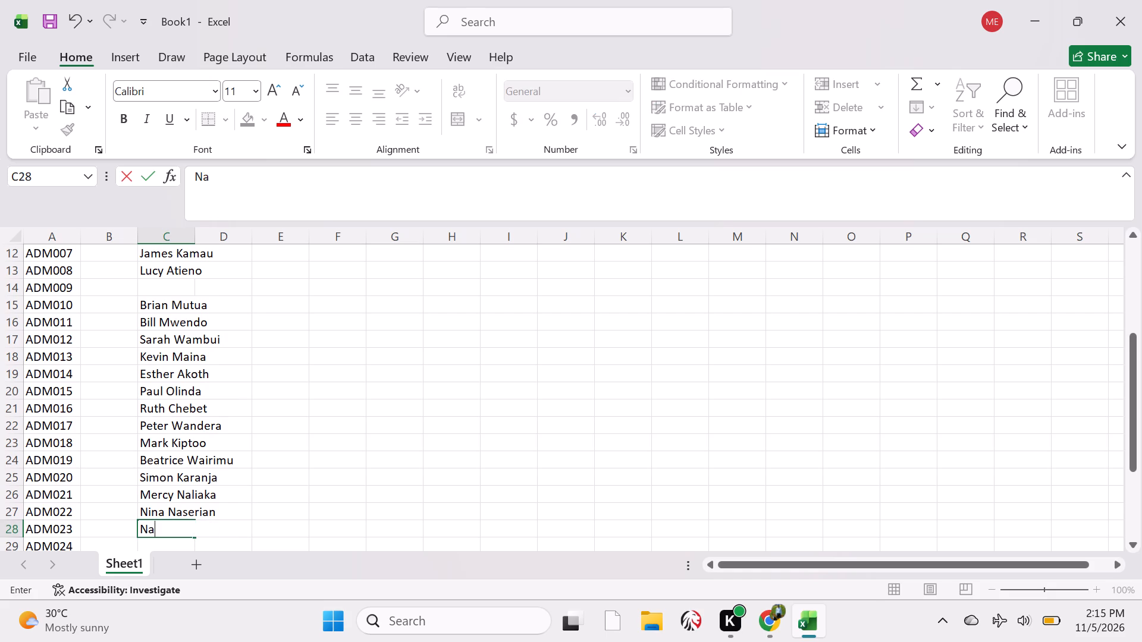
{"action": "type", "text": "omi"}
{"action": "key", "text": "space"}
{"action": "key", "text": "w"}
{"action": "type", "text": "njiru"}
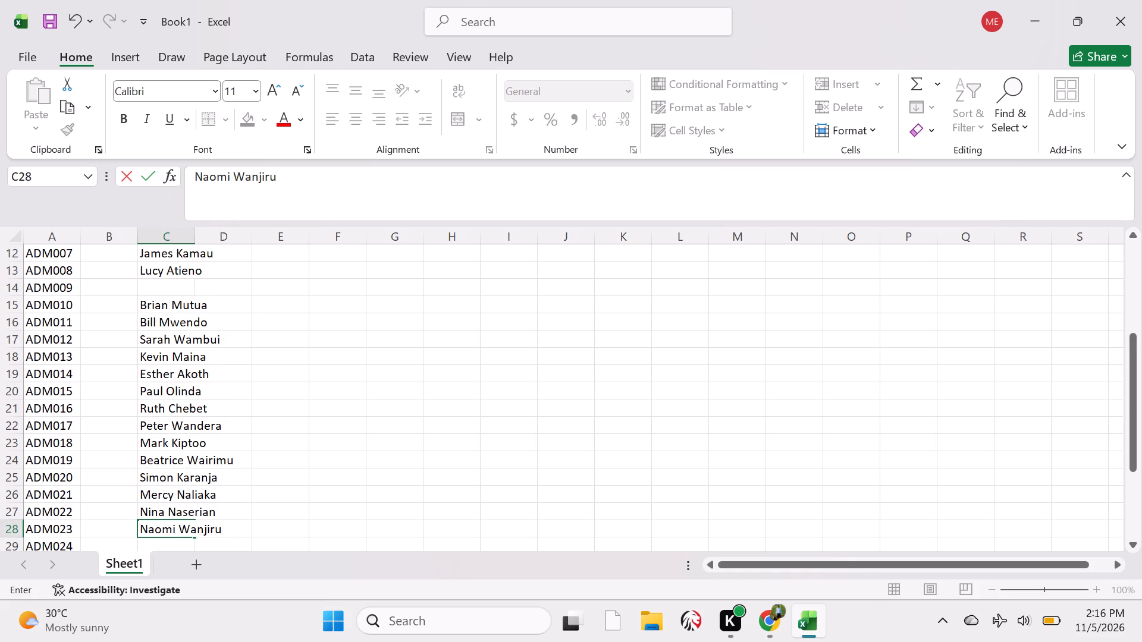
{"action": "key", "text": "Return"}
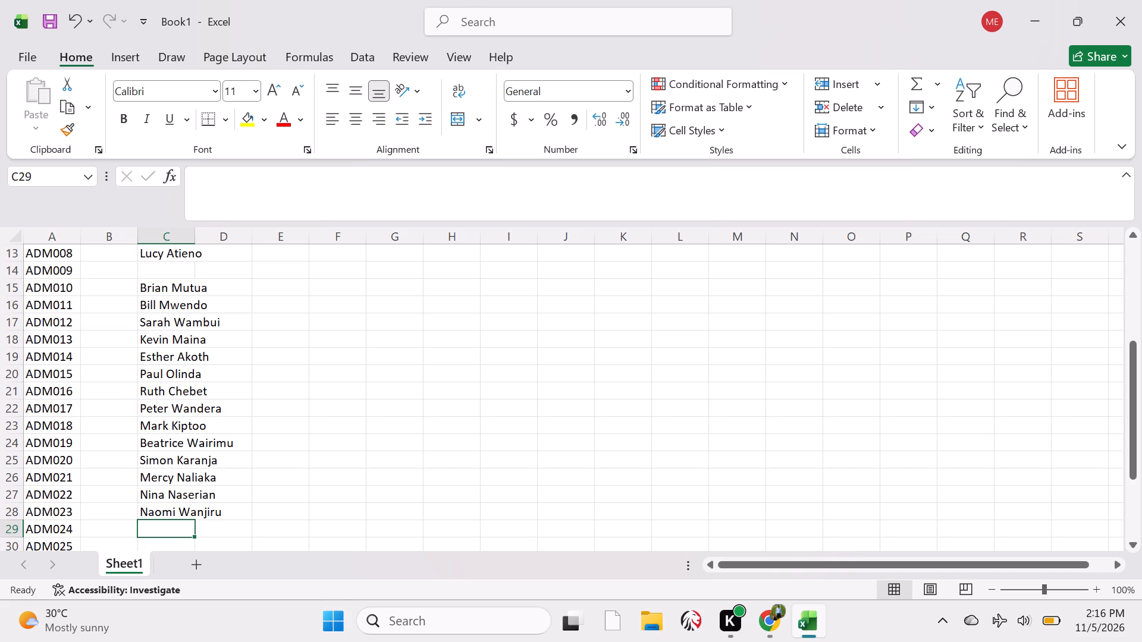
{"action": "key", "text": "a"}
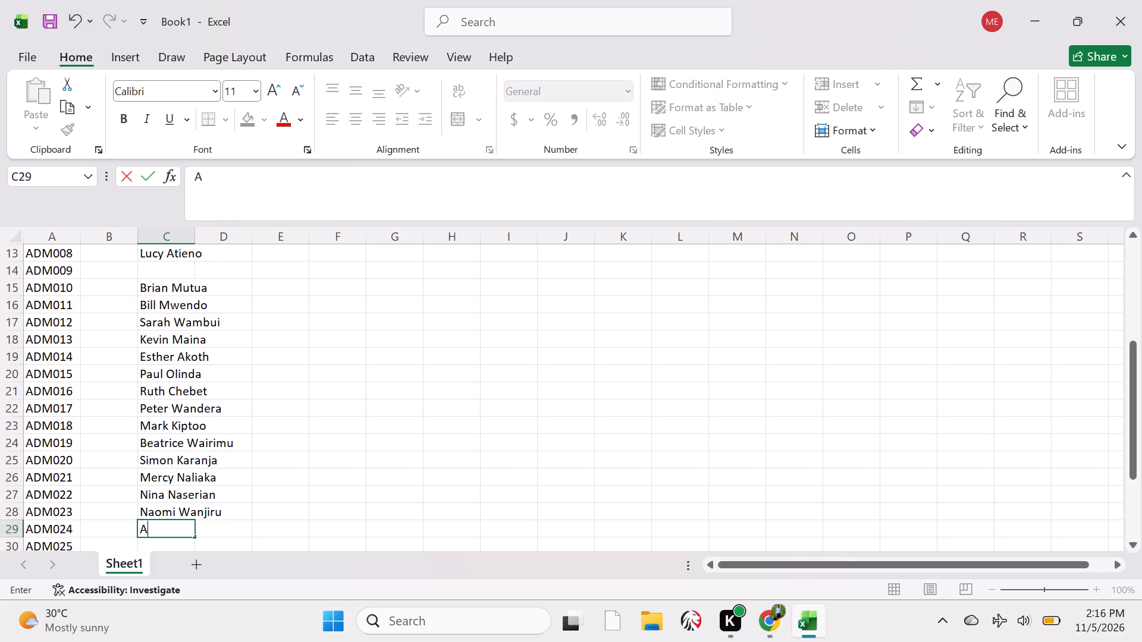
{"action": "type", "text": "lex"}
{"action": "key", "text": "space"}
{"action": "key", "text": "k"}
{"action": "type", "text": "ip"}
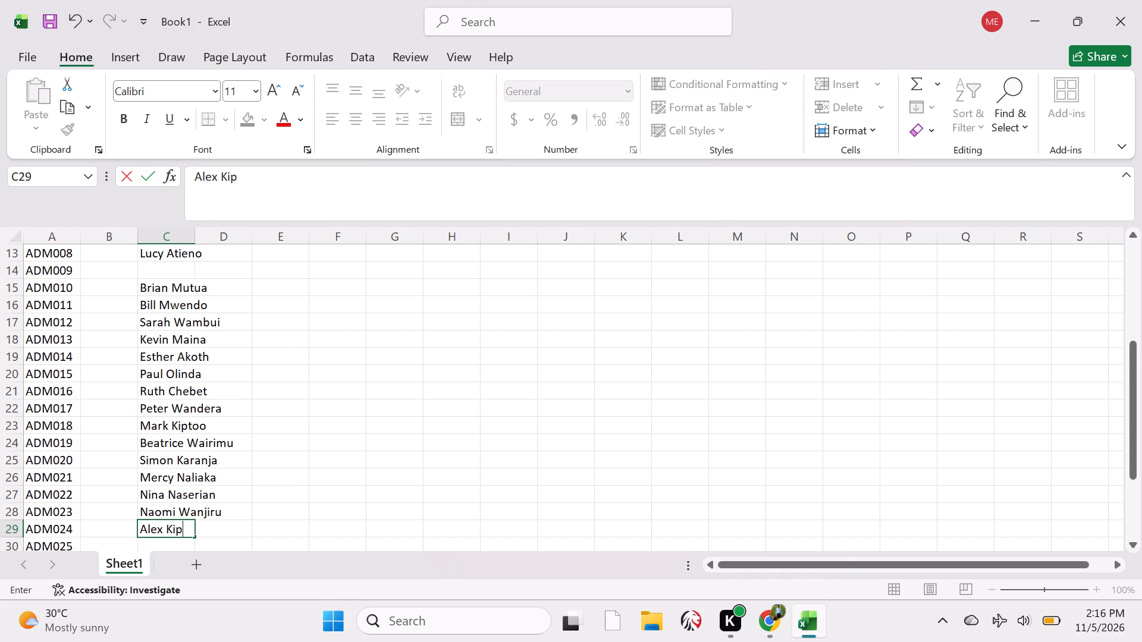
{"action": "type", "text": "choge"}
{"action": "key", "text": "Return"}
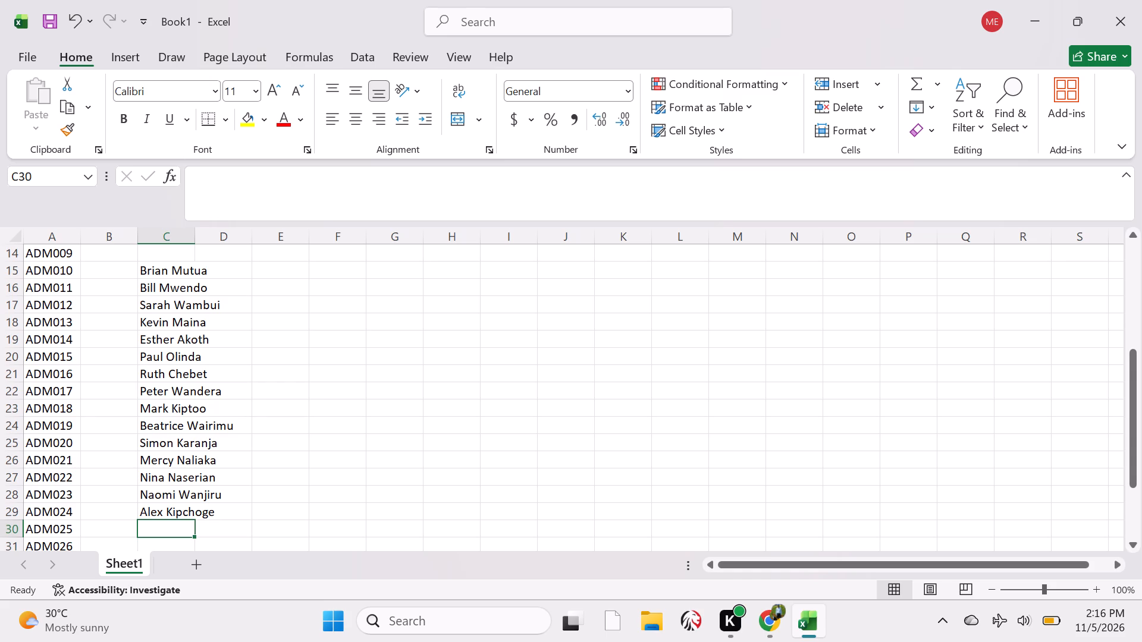
Enter the student's full name in cell C30, in the ADM025 row.
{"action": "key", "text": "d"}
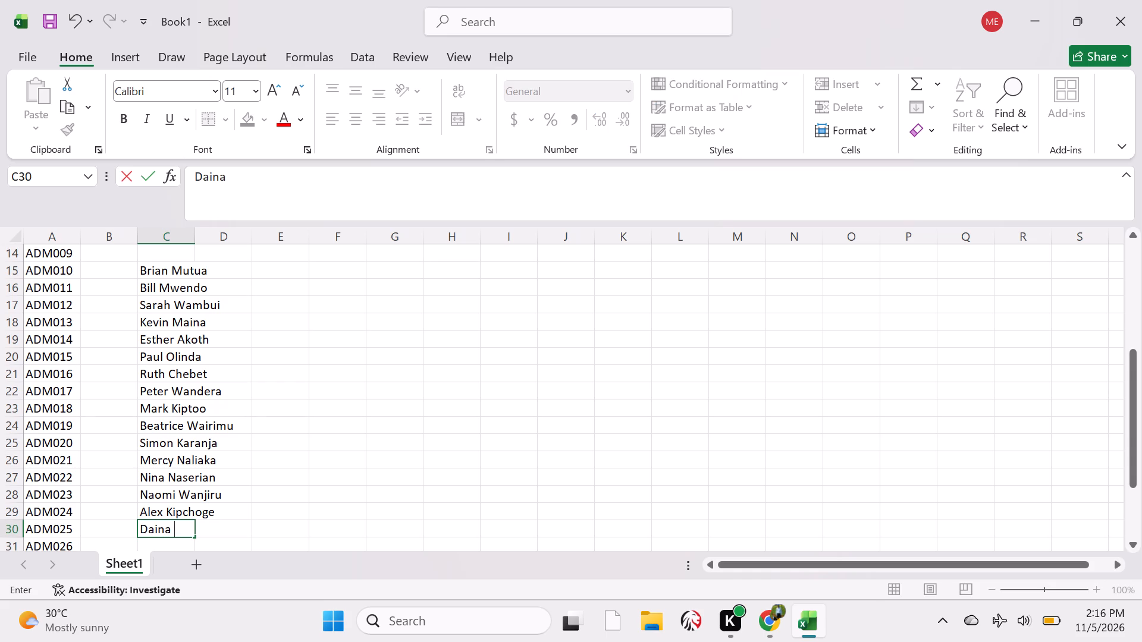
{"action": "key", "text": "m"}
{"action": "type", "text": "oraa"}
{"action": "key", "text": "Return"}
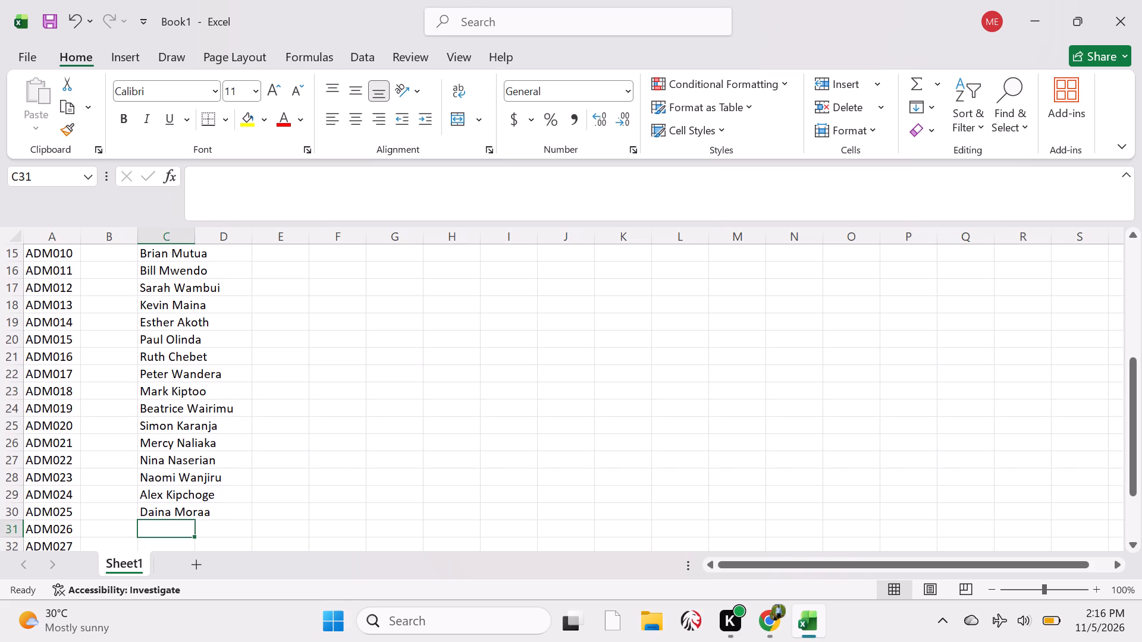
Enter the student's full name in cell C31, in the ADM026 row.
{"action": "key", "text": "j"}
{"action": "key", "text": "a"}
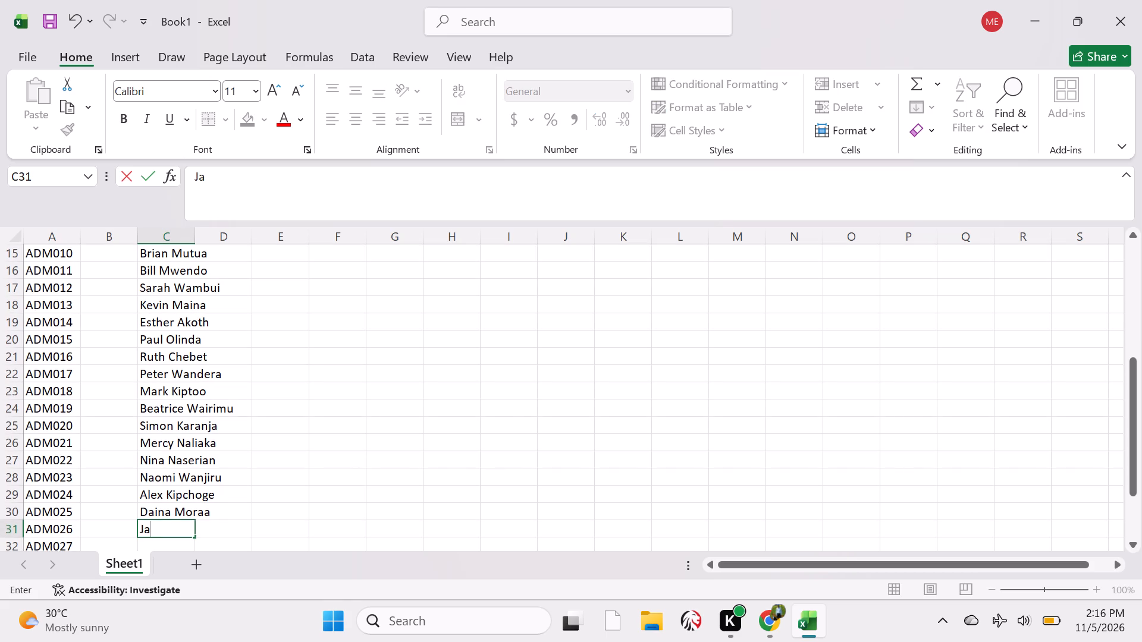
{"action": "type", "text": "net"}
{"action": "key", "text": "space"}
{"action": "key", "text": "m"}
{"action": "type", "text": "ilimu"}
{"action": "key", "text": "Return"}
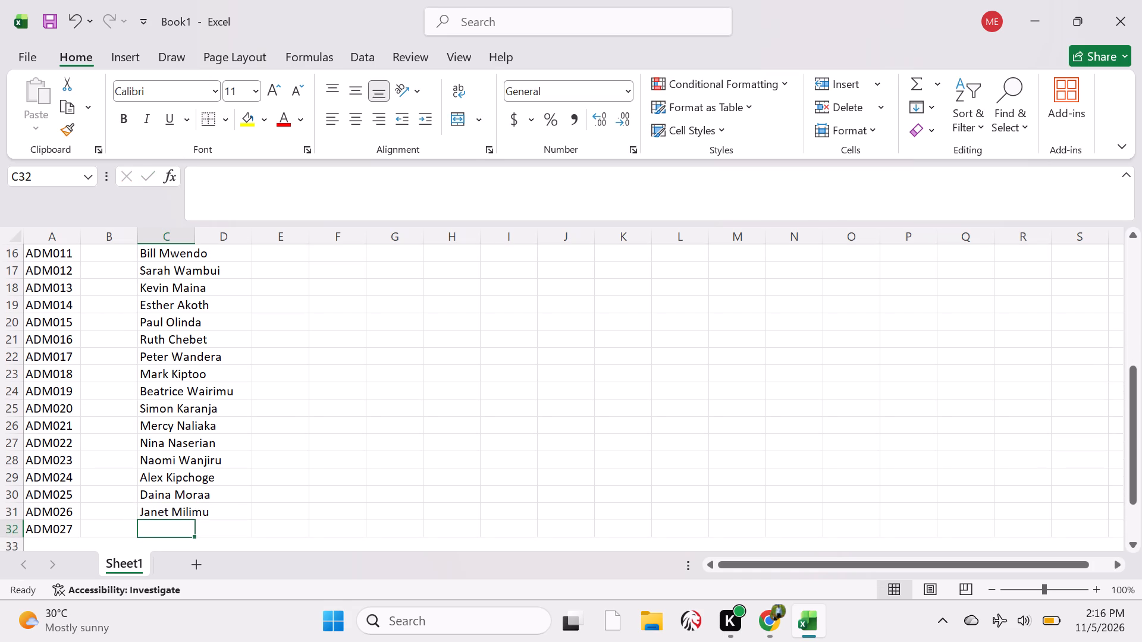
Enter the student's full name in cell C32, in the ADM027 row.
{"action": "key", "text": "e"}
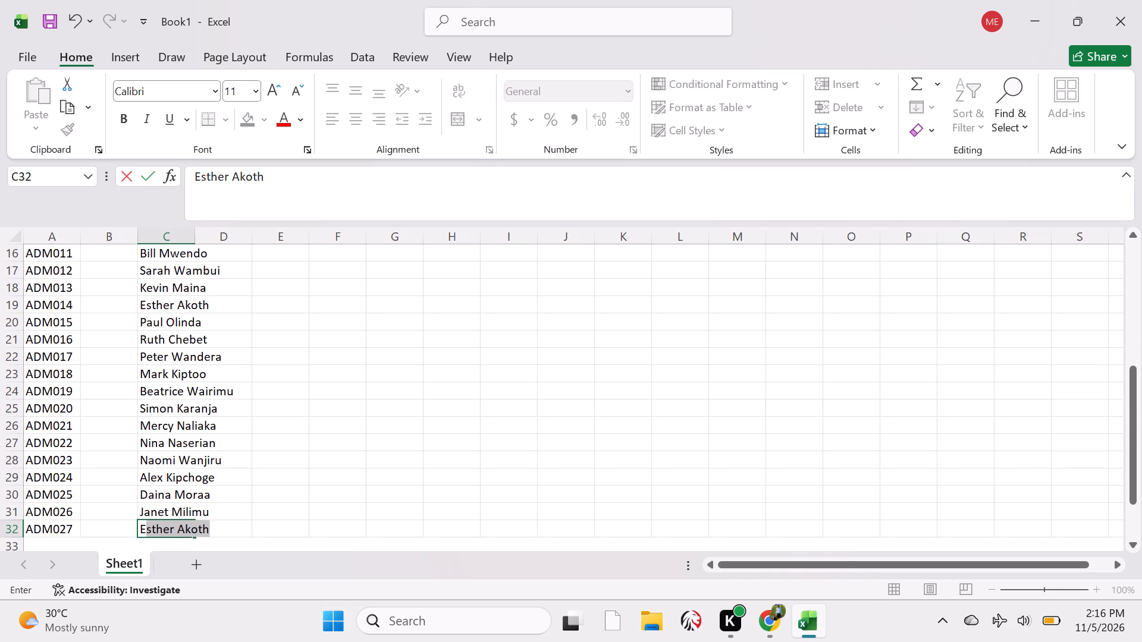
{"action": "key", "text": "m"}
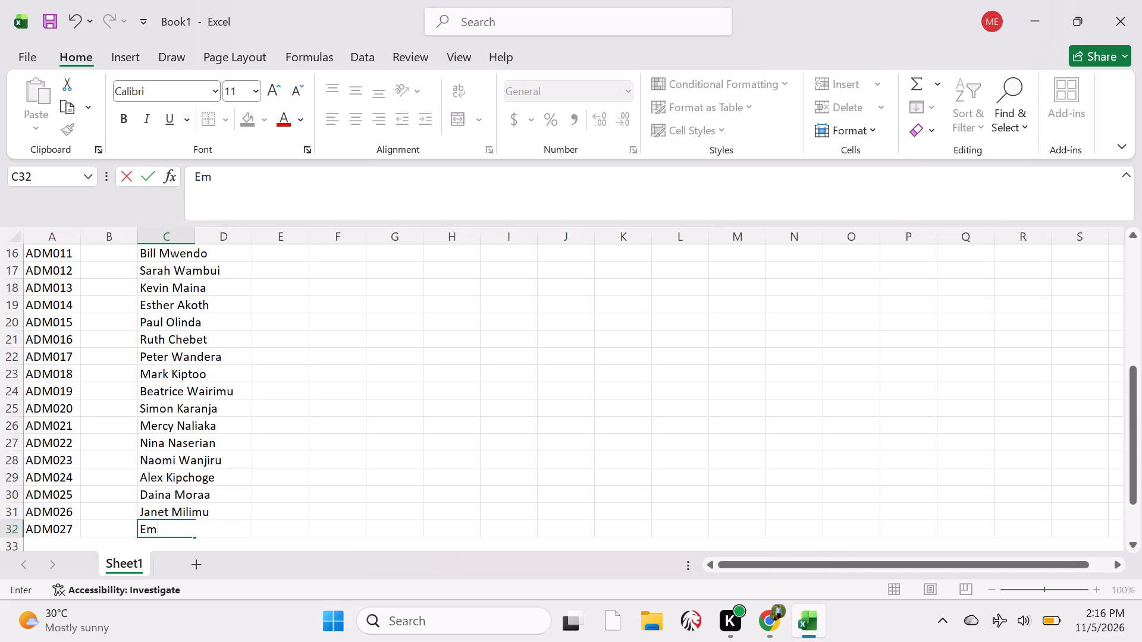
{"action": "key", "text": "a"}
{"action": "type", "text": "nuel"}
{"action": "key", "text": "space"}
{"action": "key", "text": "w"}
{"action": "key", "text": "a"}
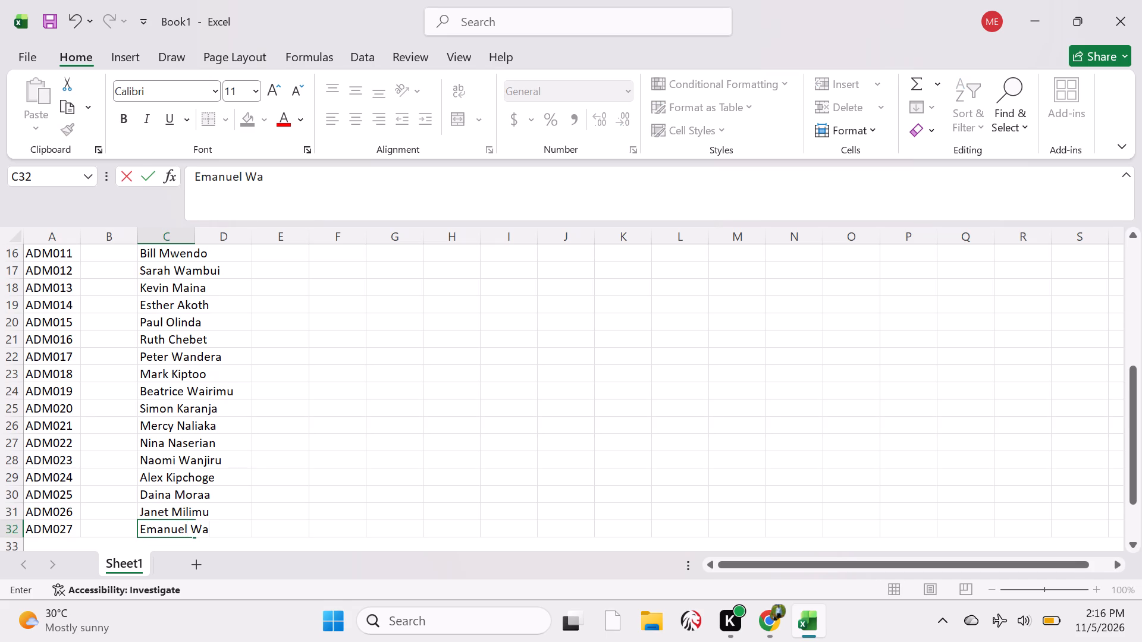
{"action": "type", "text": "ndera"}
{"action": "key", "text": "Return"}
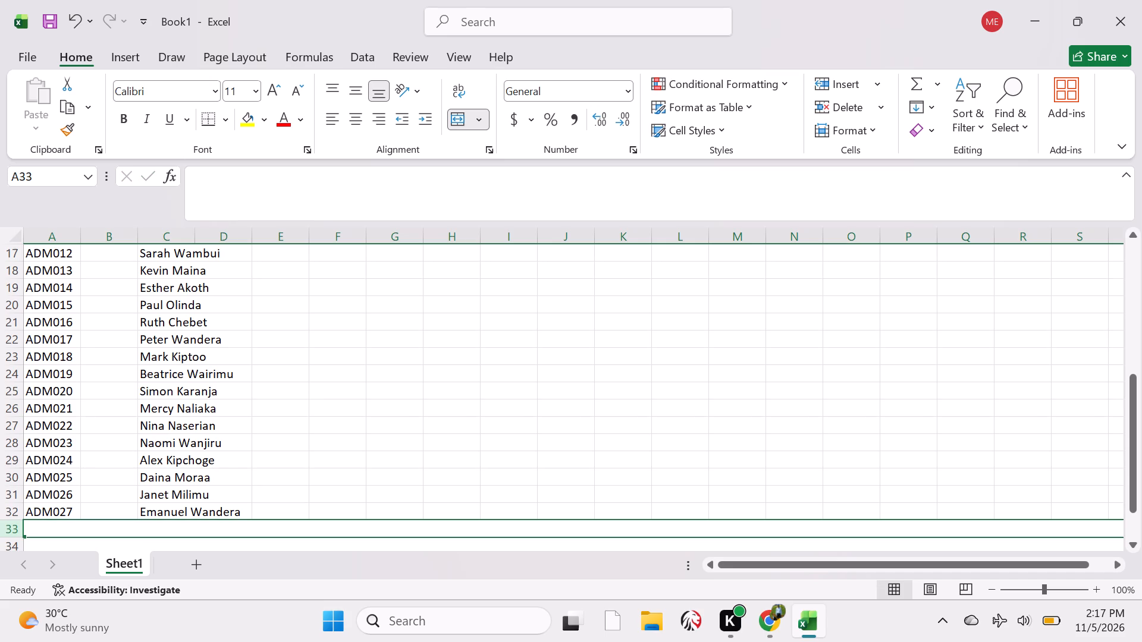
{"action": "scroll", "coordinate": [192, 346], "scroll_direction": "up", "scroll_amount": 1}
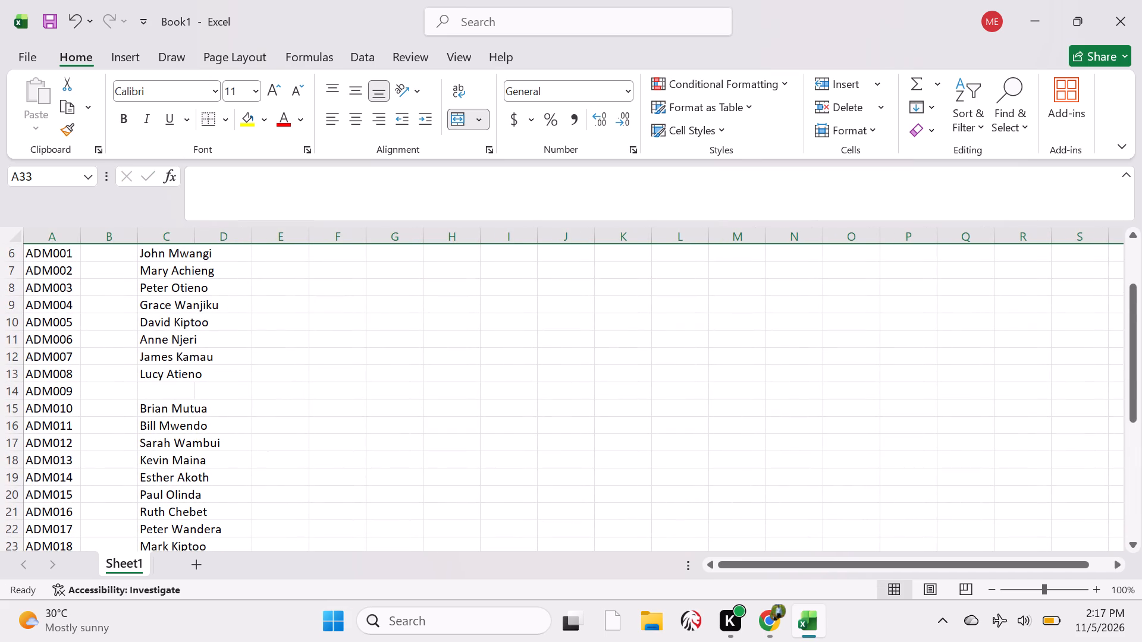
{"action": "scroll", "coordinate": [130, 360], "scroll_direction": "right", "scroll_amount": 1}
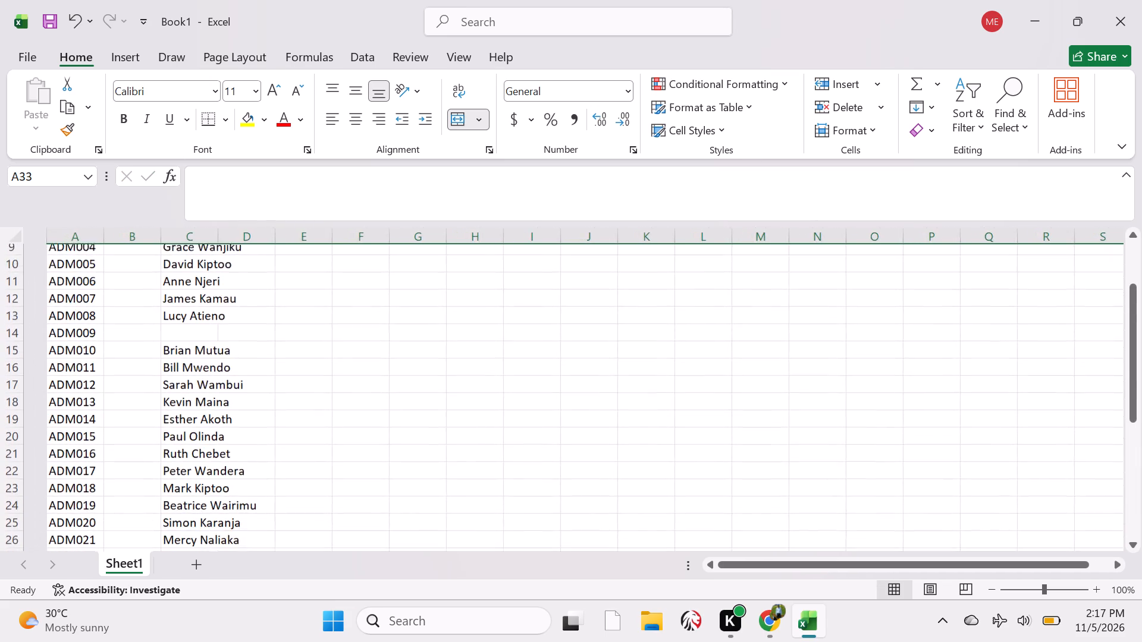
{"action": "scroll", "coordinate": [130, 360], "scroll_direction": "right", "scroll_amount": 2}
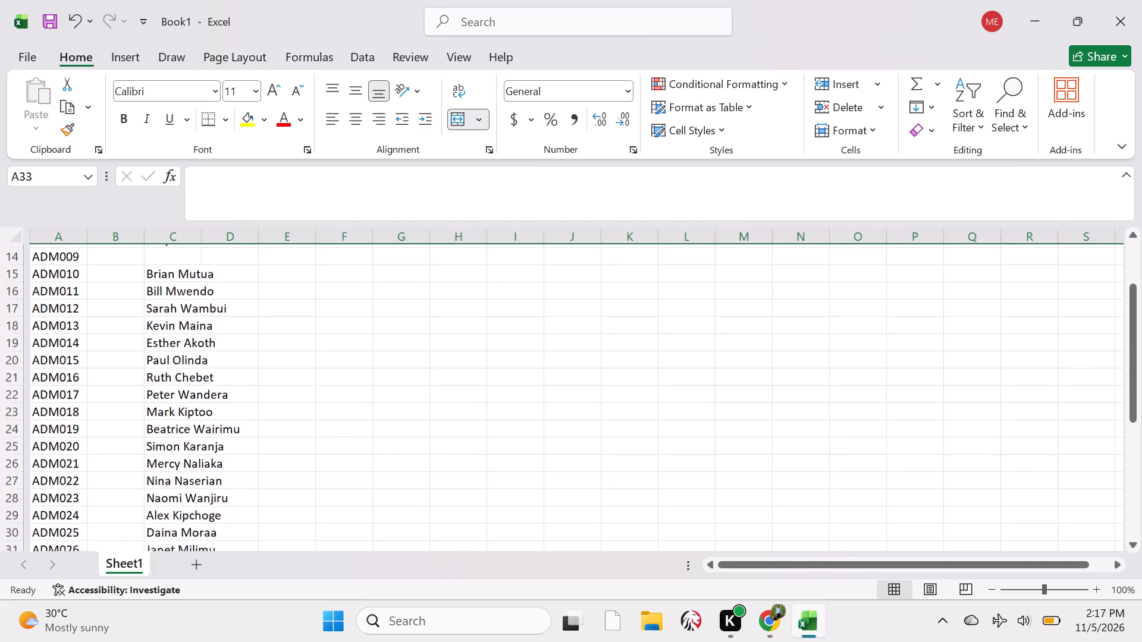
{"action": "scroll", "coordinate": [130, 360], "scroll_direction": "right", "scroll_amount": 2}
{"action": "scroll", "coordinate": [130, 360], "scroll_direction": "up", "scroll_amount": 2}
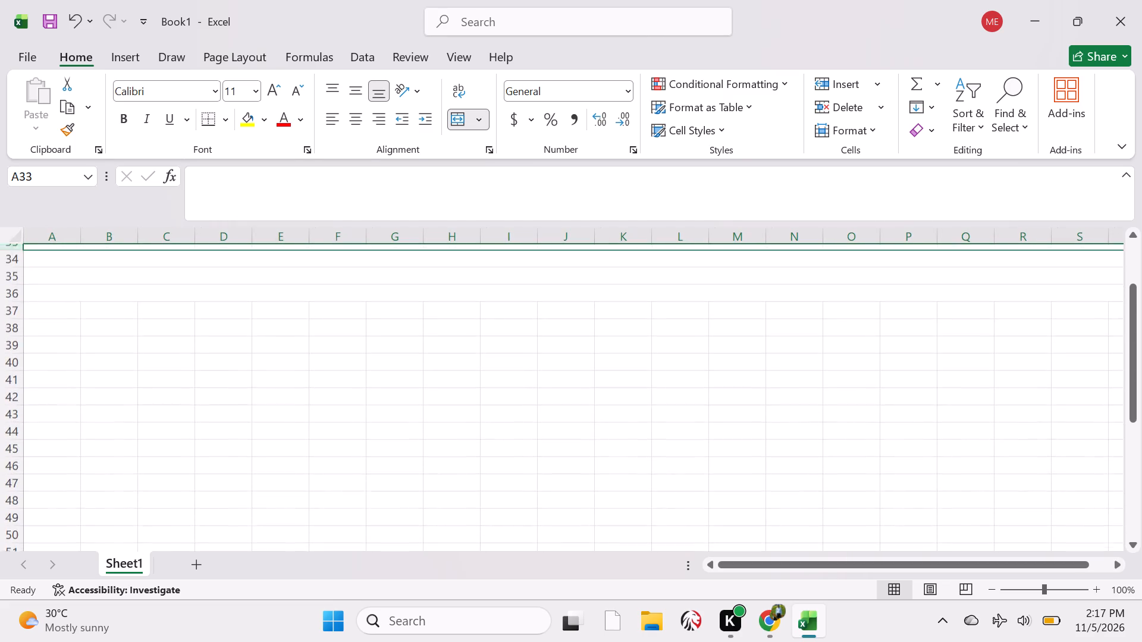
Enter the marks 65, 58 and 62 in cells E6 to E8, for ADM001 to ADM003.
{"action": "scroll", "coordinate": [130, 360], "scroll_direction": "up", "scroll_amount": 2}
{"action": "scroll", "coordinate": [130, 360], "scroll_direction": "right", "scroll_amount": 1}
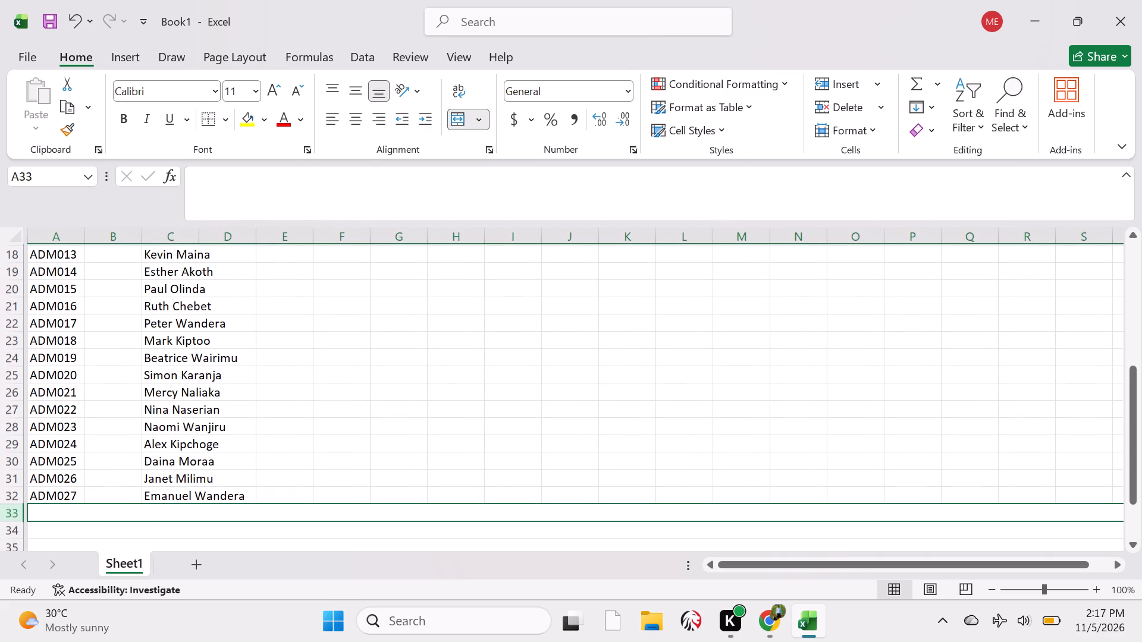
{"action": "scroll", "coordinate": [130, 360], "scroll_direction": "right", "scroll_amount": 2}
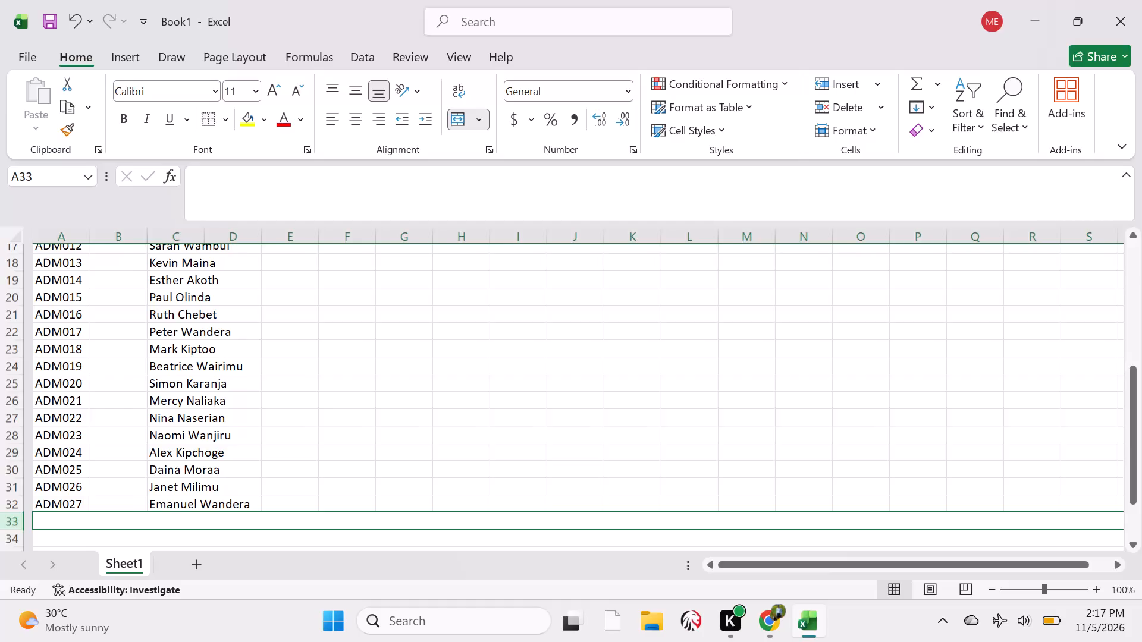
{"action": "scroll", "coordinate": [130, 360], "scroll_direction": "right", "scroll_amount": 1}
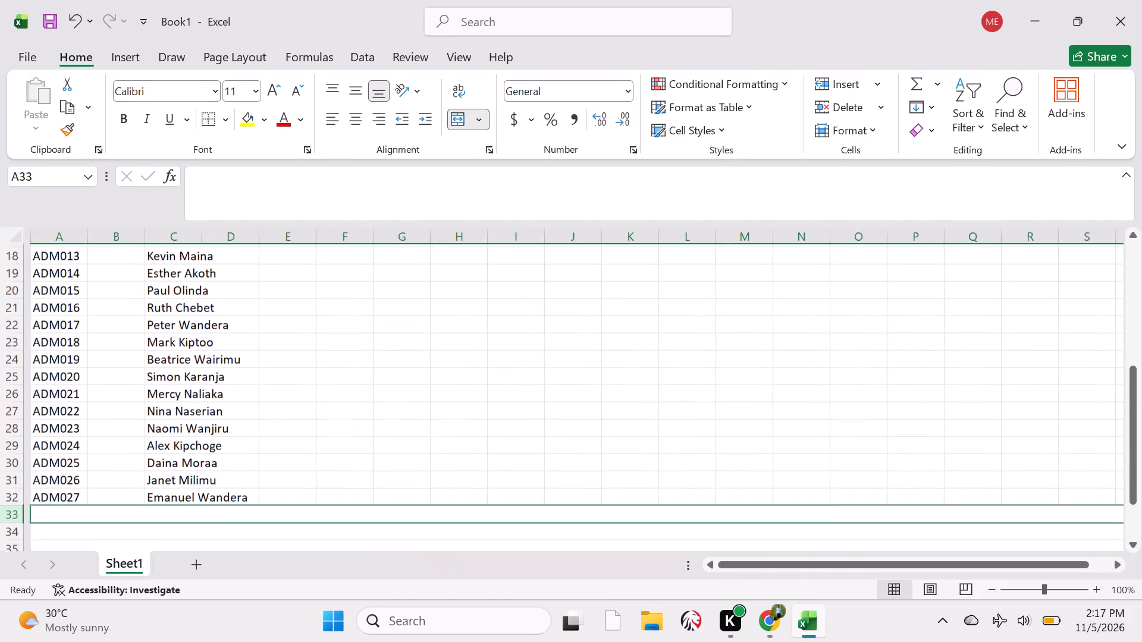
{"action": "scroll", "coordinate": [130, 360], "scroll_direction": "right", "scroll_amount": 1}
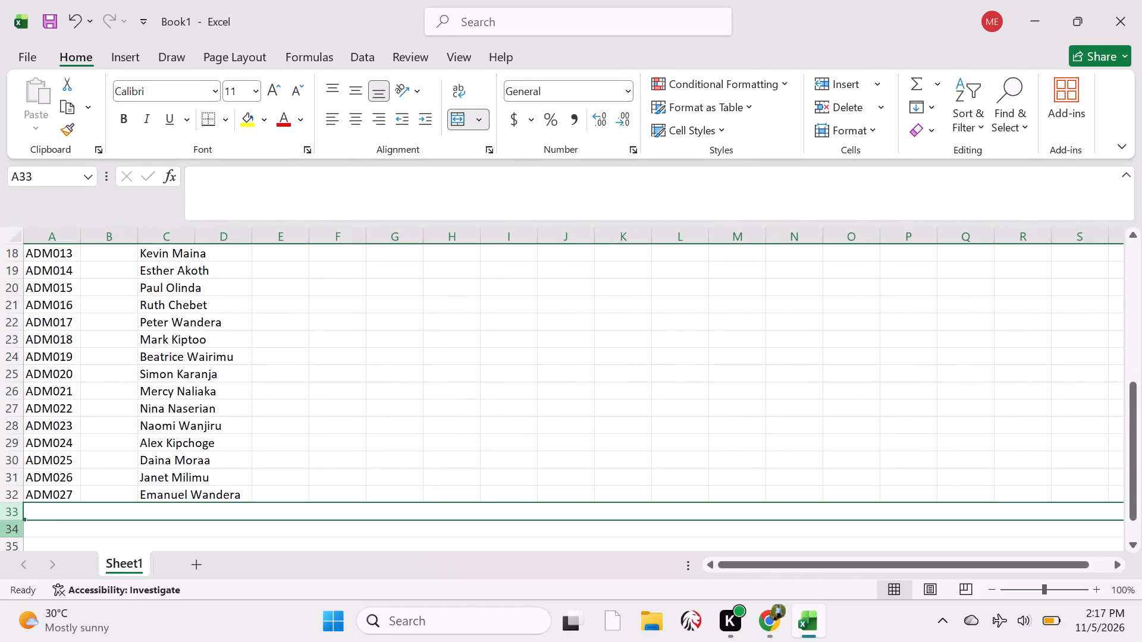
{"action": "scroll", "coordinate": [328, 346], "scroll_direction": "up", "scroll_amount": 3}
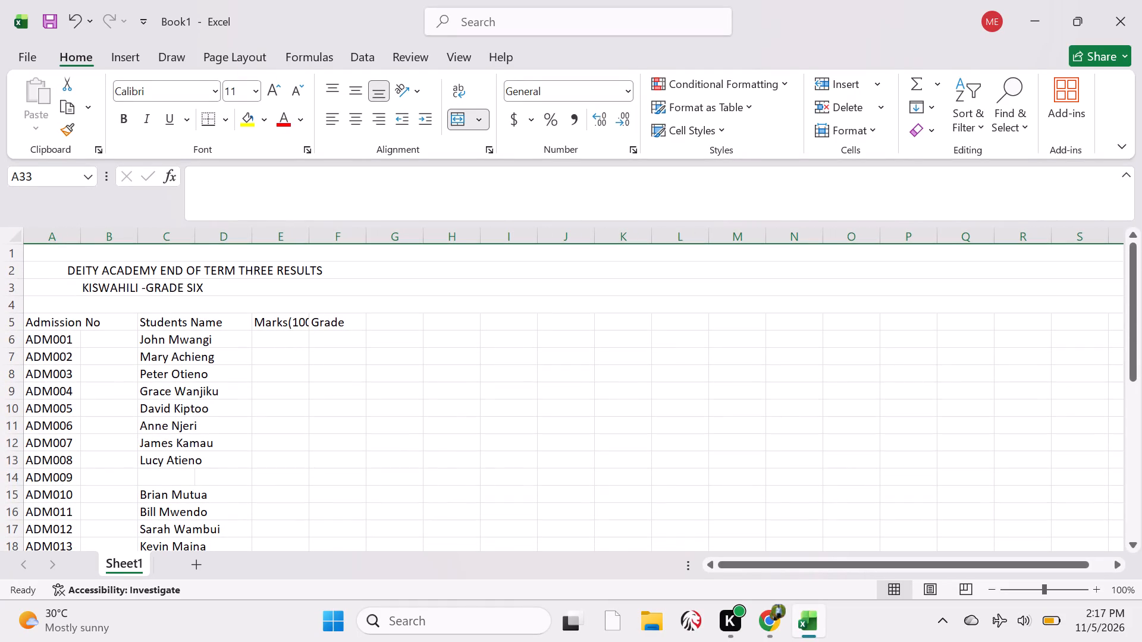
{"action": "left_click", "coordinate": [280, 341]}
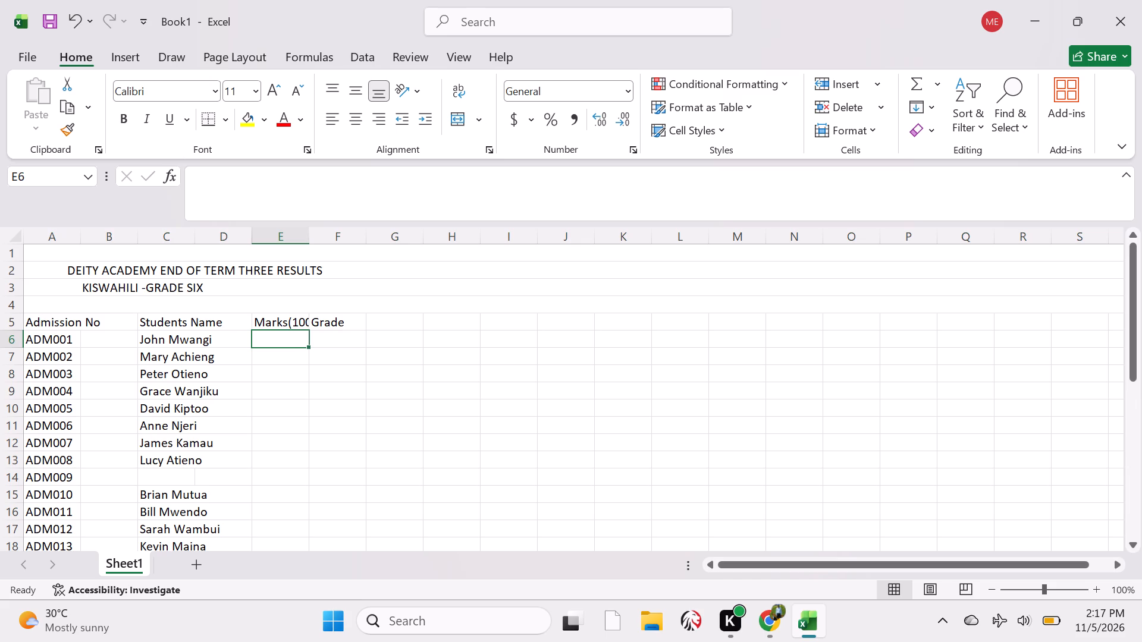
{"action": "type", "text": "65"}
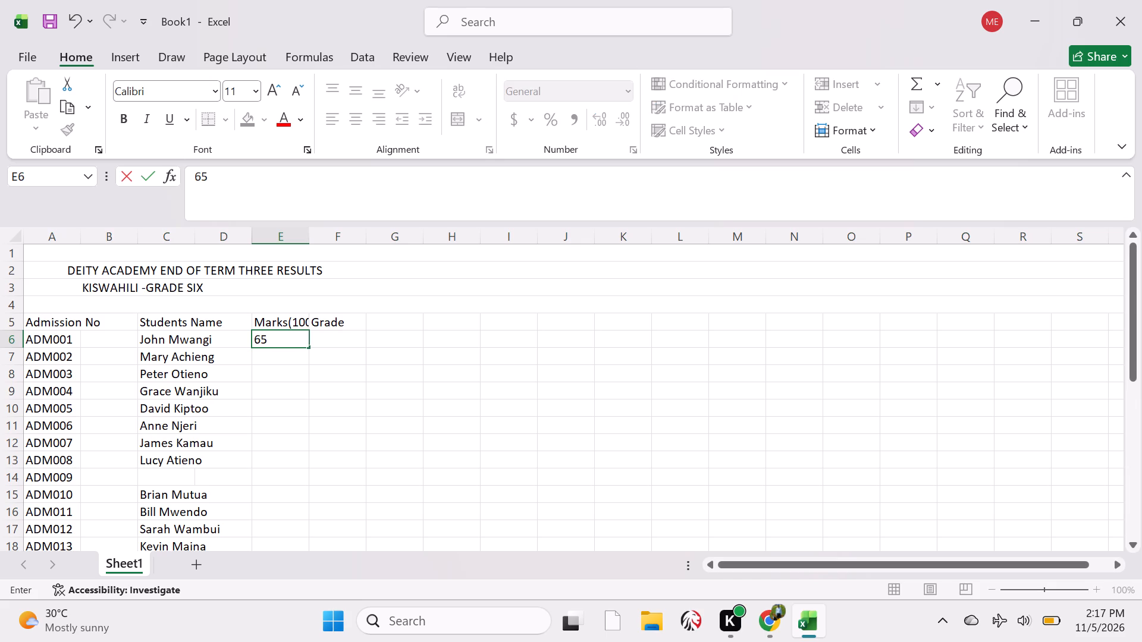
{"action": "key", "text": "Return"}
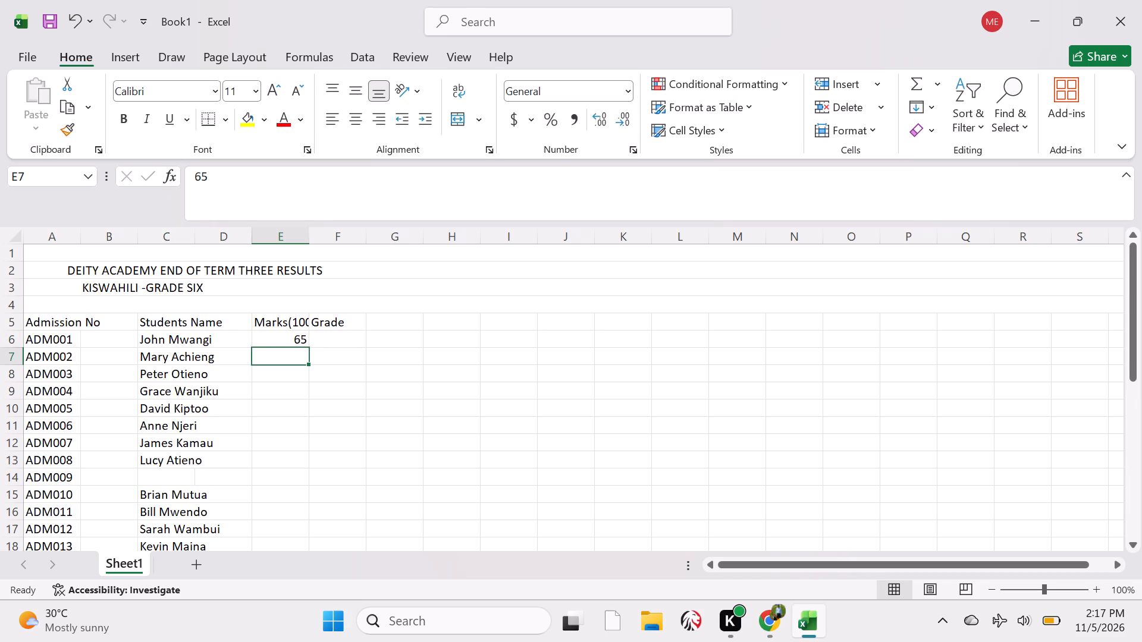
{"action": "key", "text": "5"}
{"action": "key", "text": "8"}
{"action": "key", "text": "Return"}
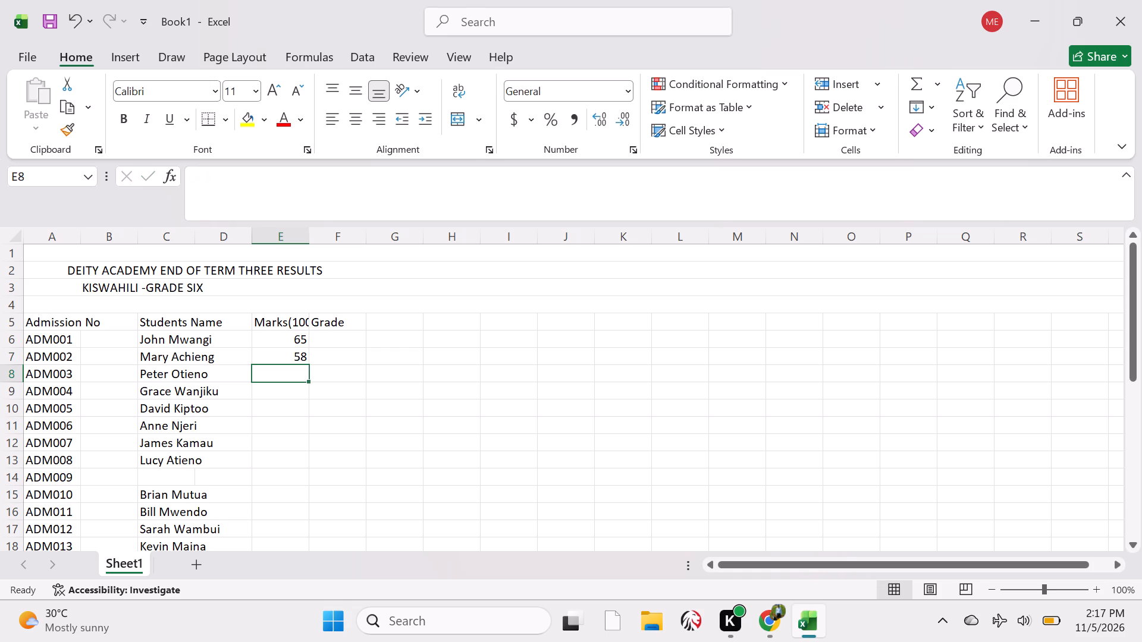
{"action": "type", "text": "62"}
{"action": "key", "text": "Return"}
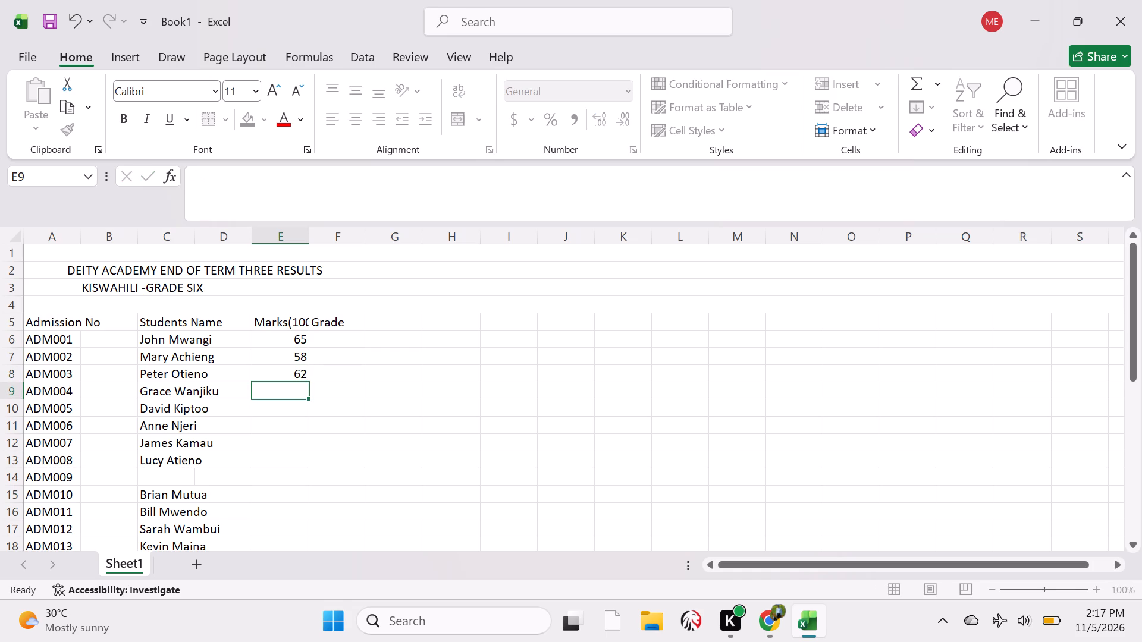
Enter the marks 72, 55, 68 and 60 in cells E9 to E12, for ADM004 to ADM007.
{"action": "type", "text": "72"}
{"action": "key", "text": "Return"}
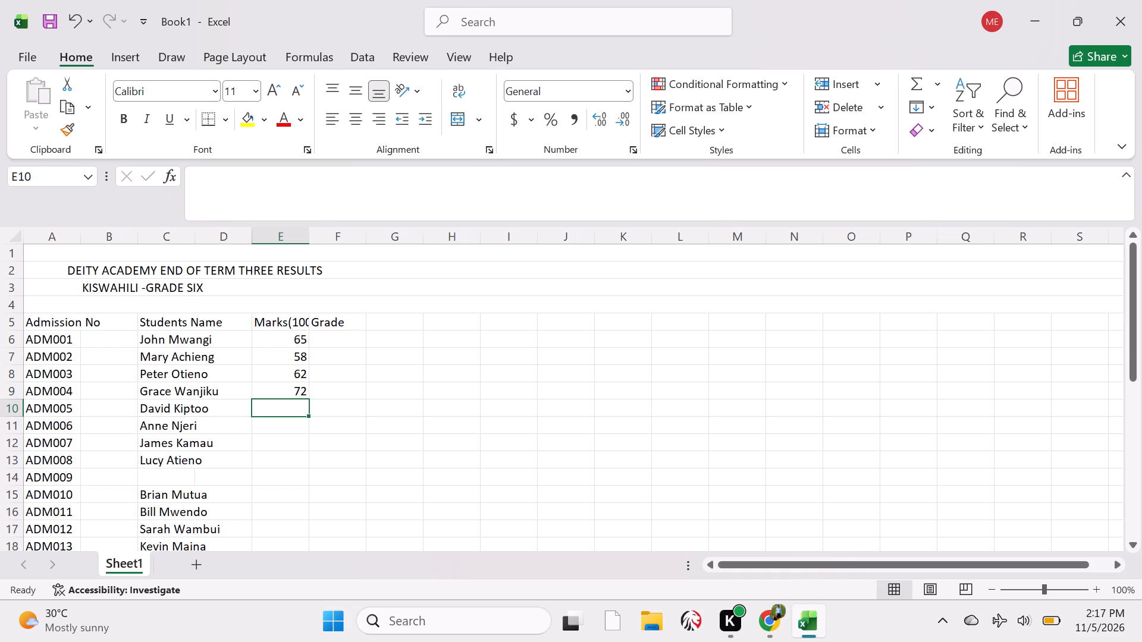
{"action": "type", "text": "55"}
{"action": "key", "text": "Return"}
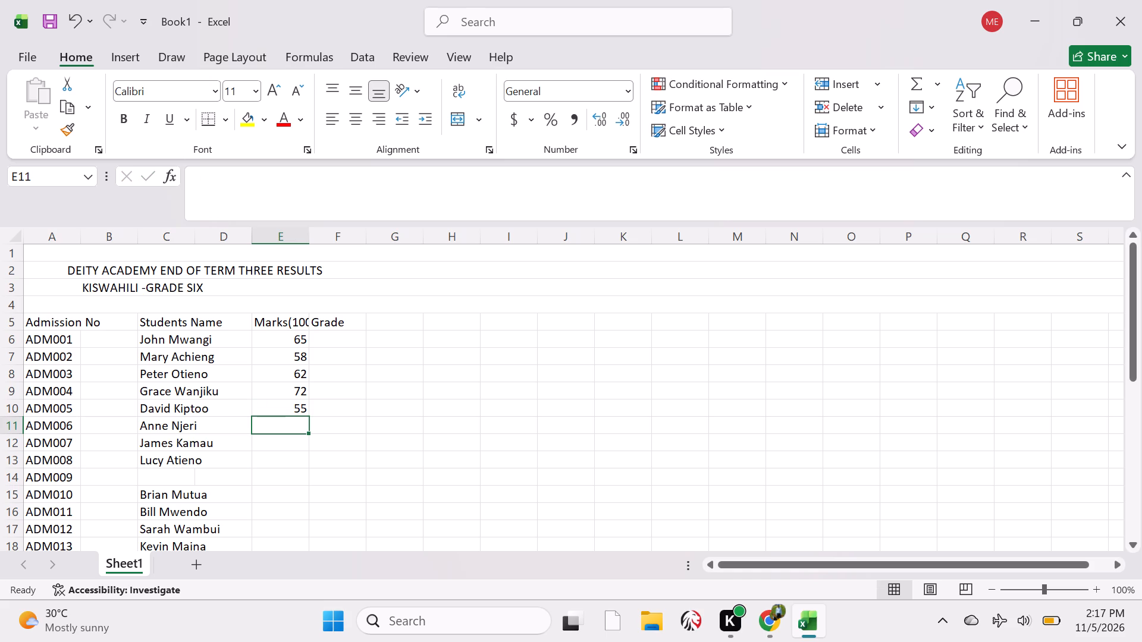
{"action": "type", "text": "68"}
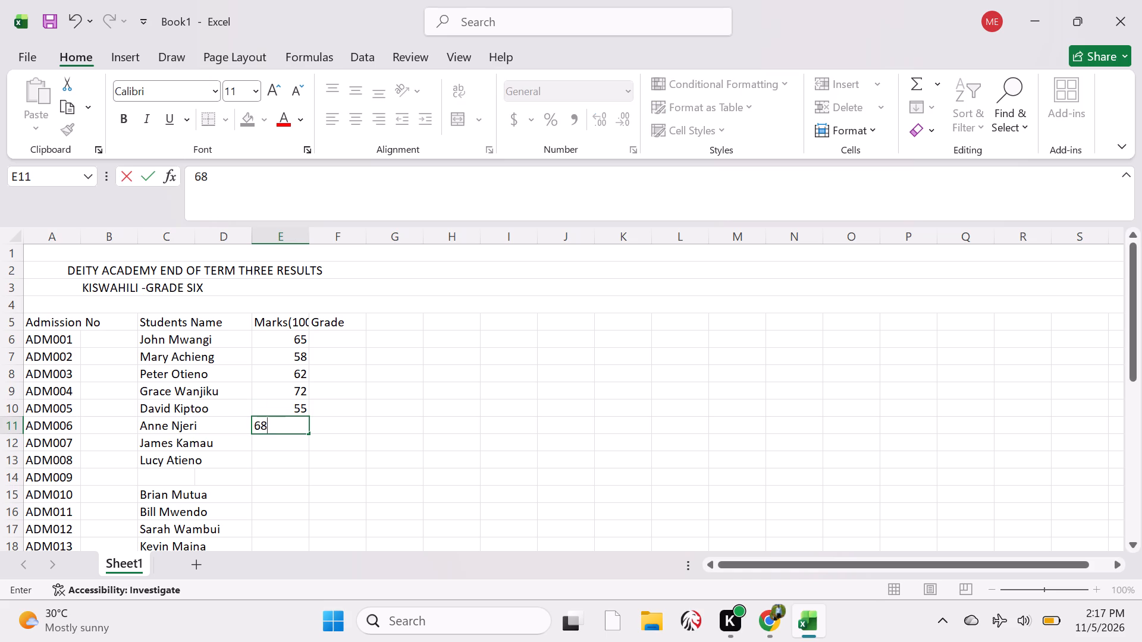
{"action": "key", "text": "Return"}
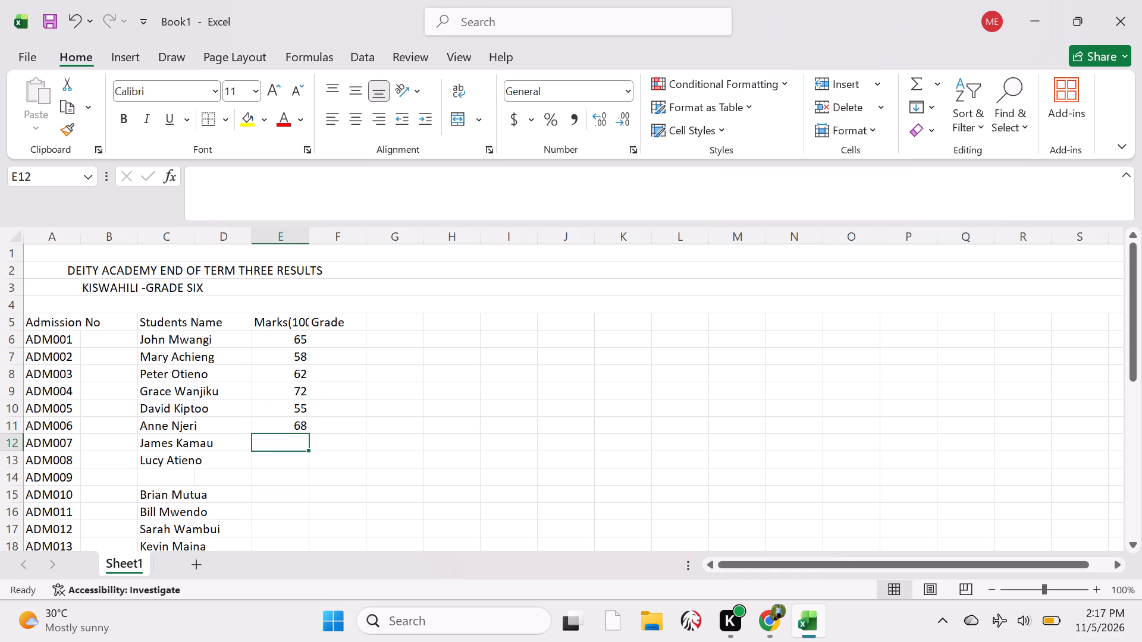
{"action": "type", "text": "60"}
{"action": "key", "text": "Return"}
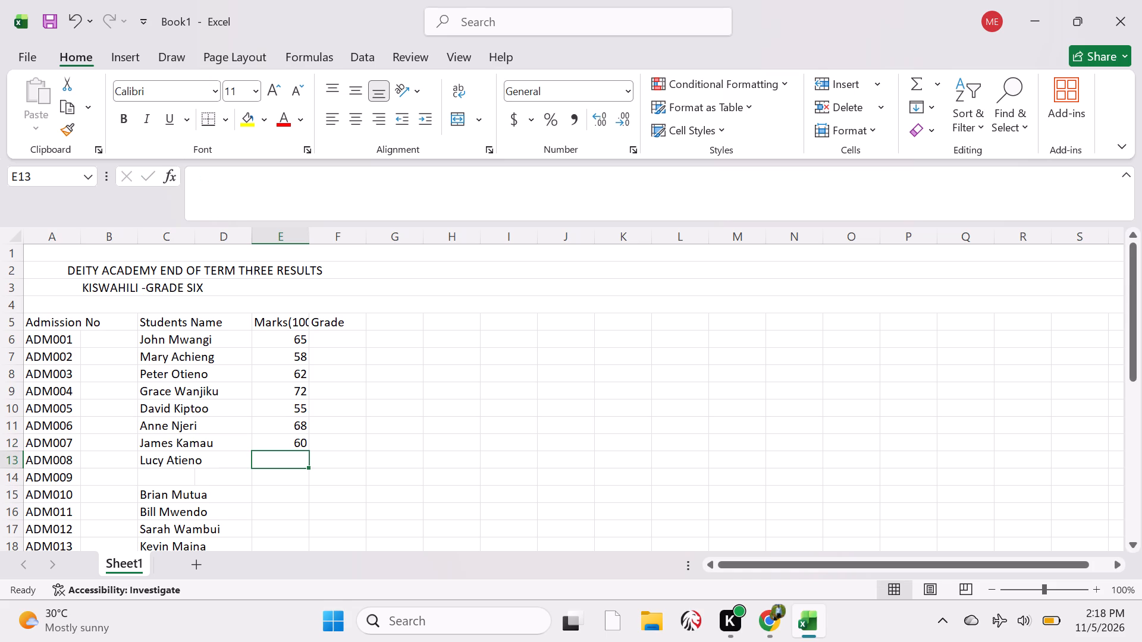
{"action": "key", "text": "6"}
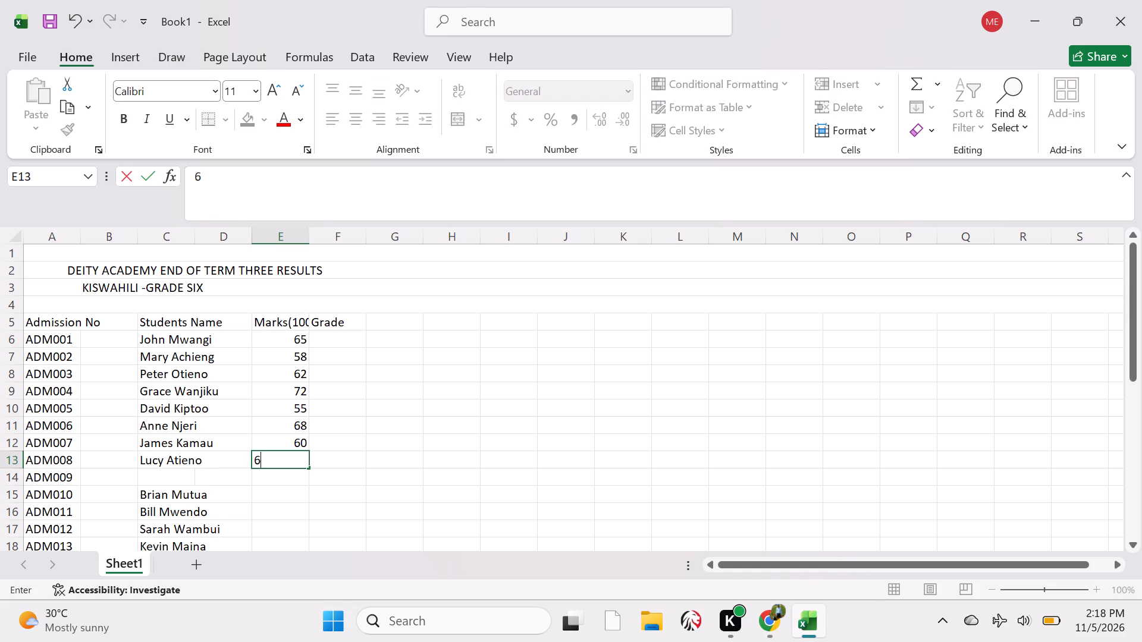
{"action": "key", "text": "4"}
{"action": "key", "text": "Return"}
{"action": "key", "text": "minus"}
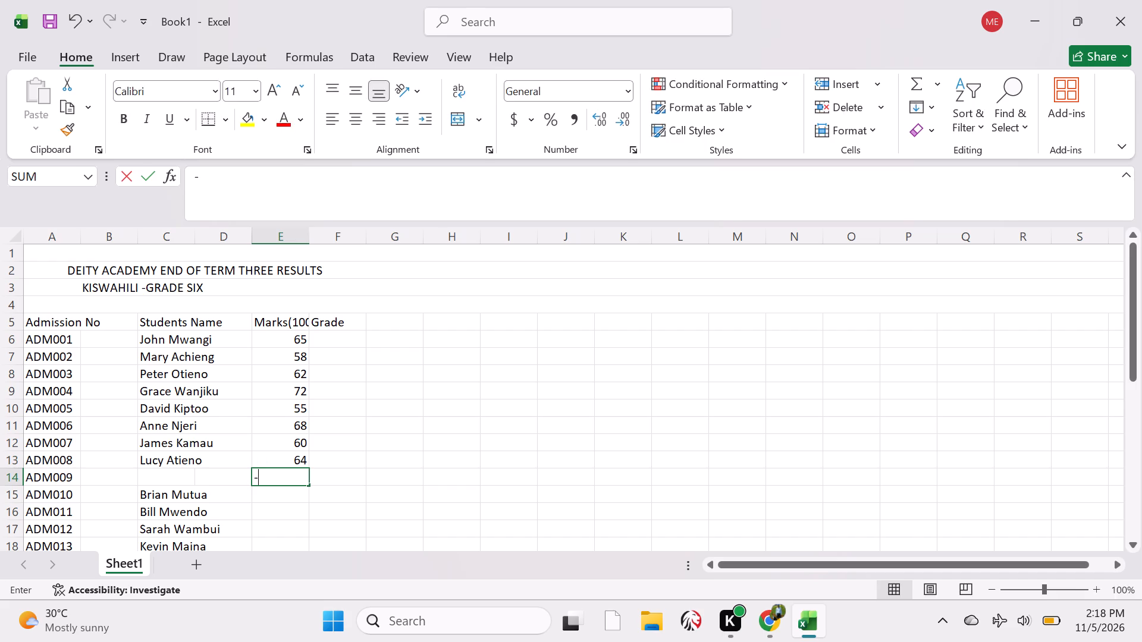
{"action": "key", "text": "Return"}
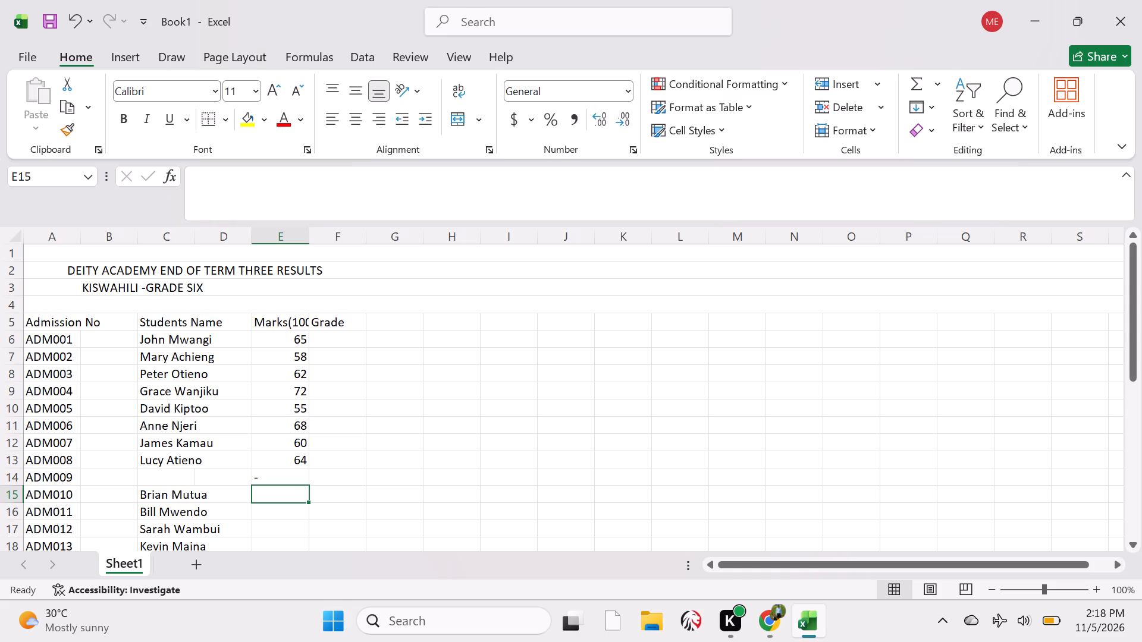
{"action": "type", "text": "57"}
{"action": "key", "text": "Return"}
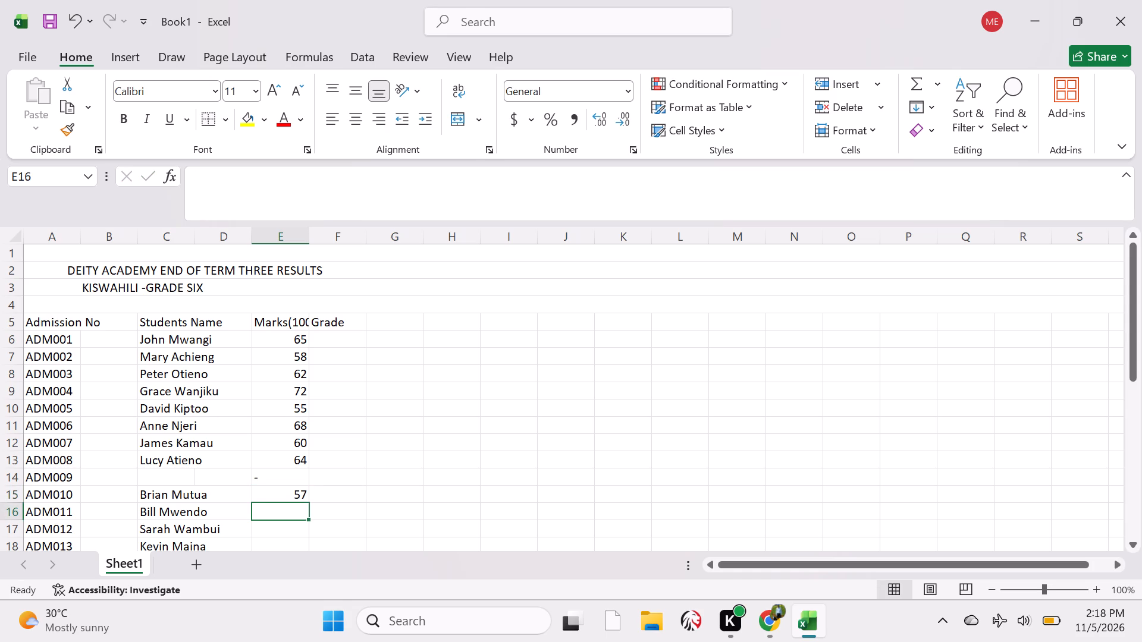
{"action": "left_click_drag", "start_coordinate": [290, 498], "coordinate": [274, 533]}
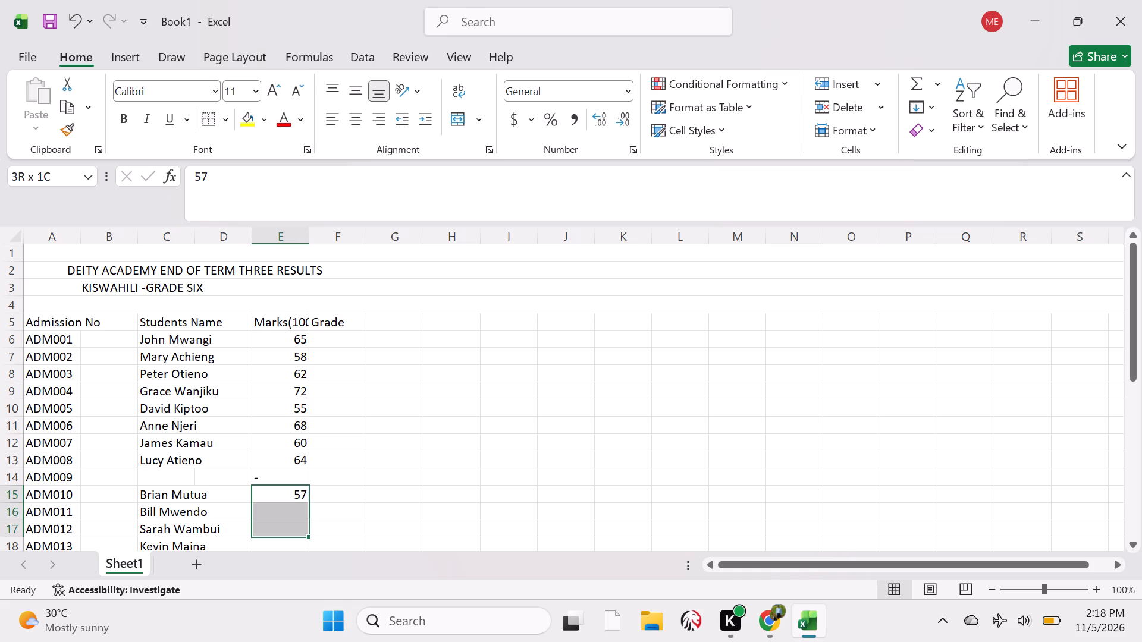
{"action": "left_click_drag", "start_coordinate": [274, 533], "coordinate": [306, 496]}
{"action": "left_click", "coordinate": [283, 517]}
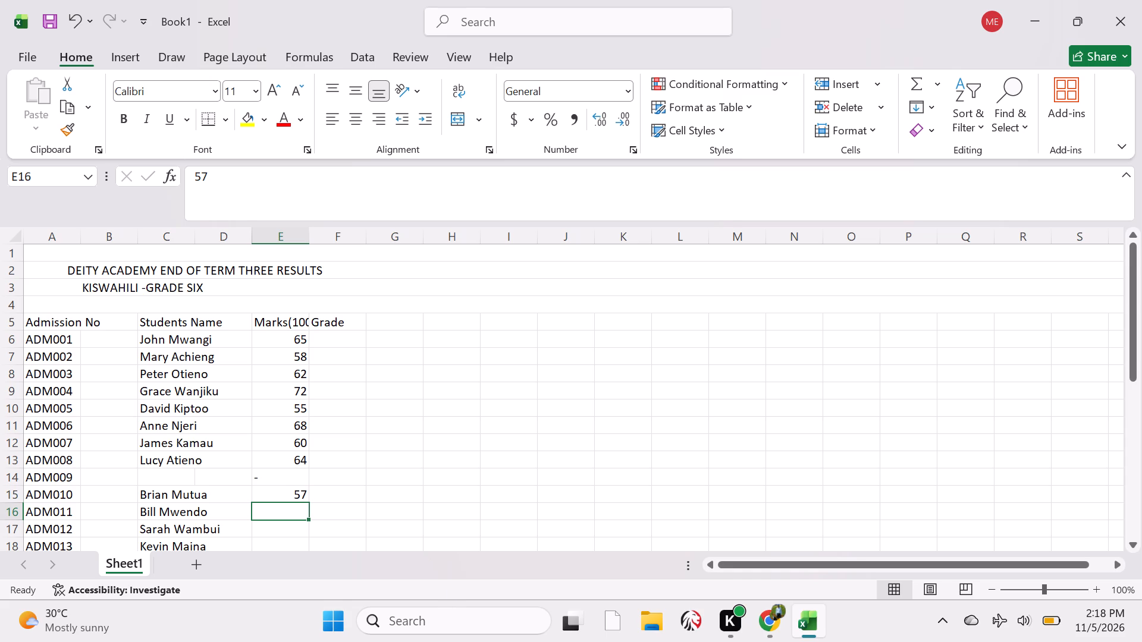
{"action": "left_click", "coordinate": [277, 509]}
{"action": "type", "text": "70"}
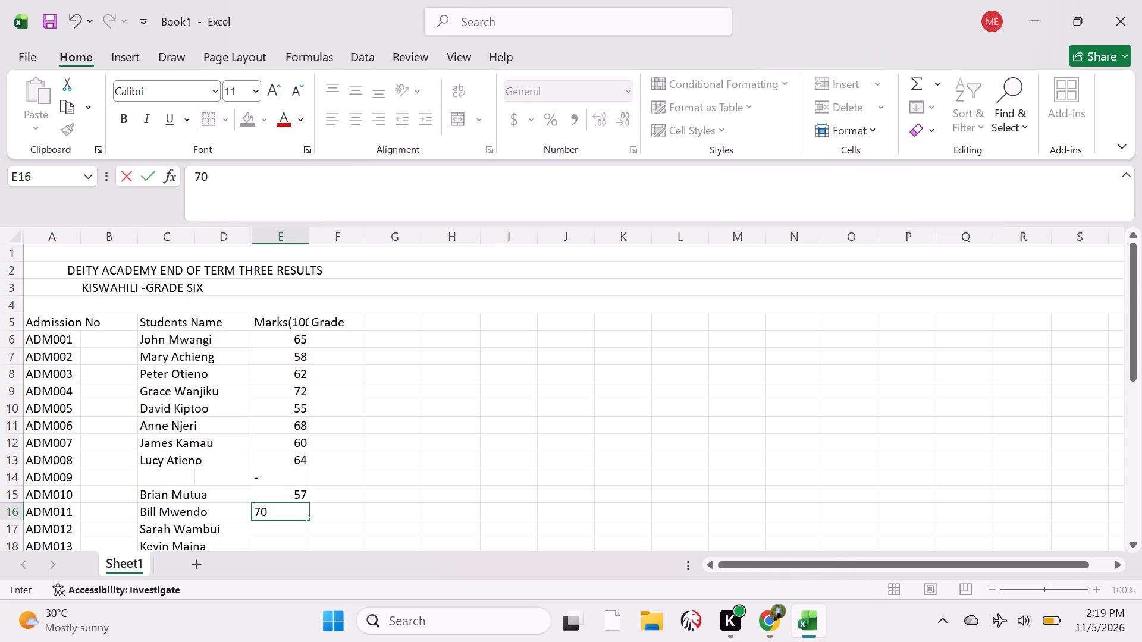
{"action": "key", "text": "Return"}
{"action": "scroll", "coordinate": [277, 509], "scroll_direction": "down", "scroll_amount": 1}
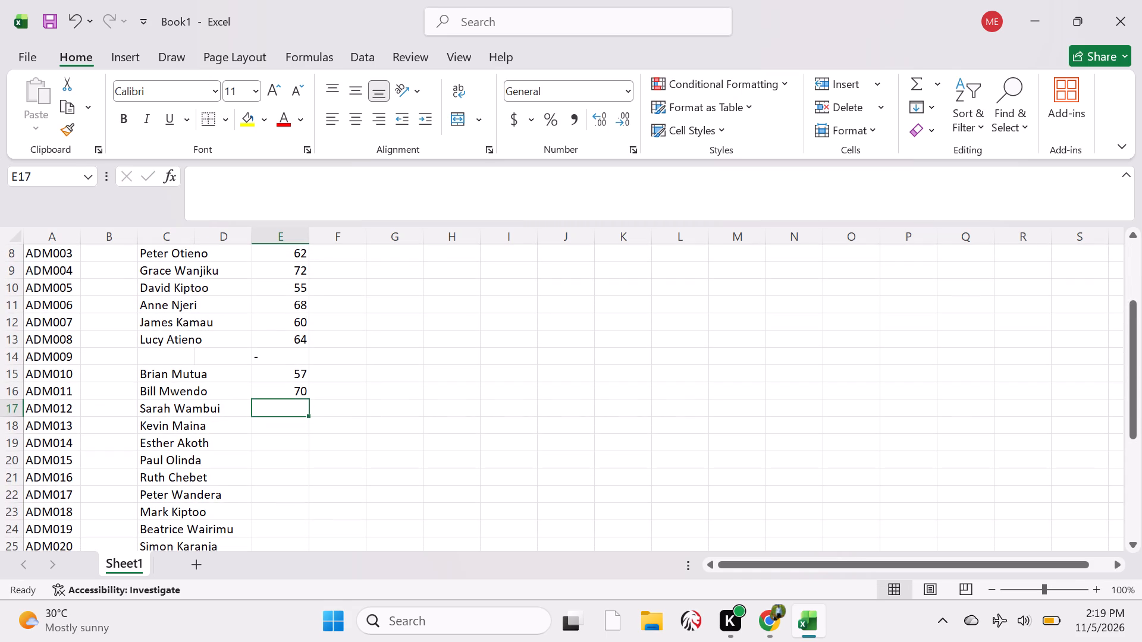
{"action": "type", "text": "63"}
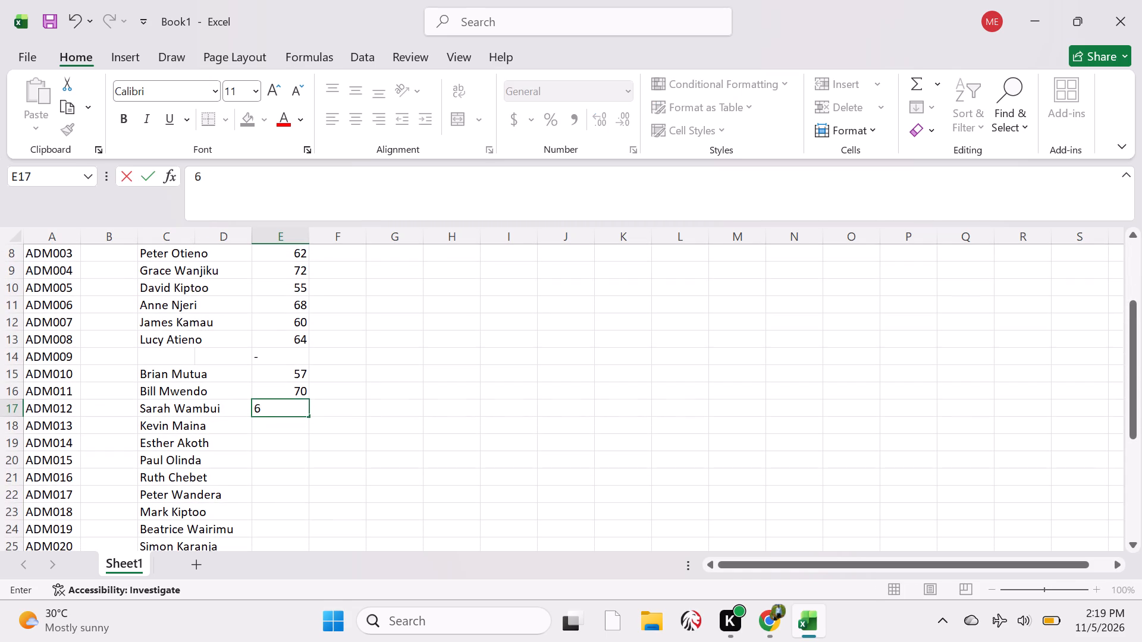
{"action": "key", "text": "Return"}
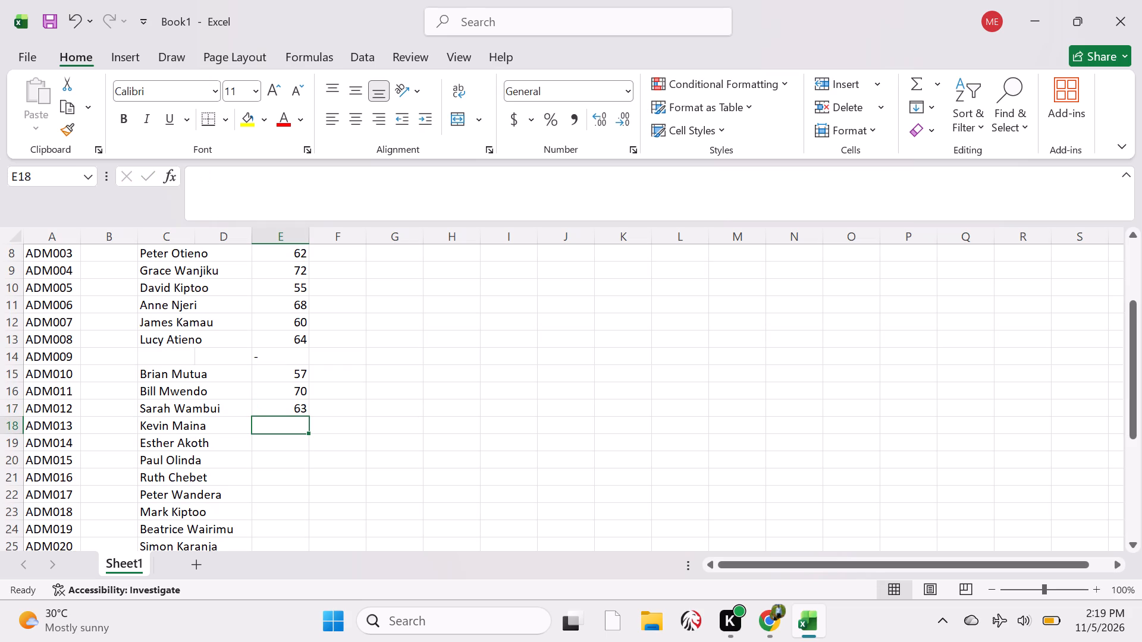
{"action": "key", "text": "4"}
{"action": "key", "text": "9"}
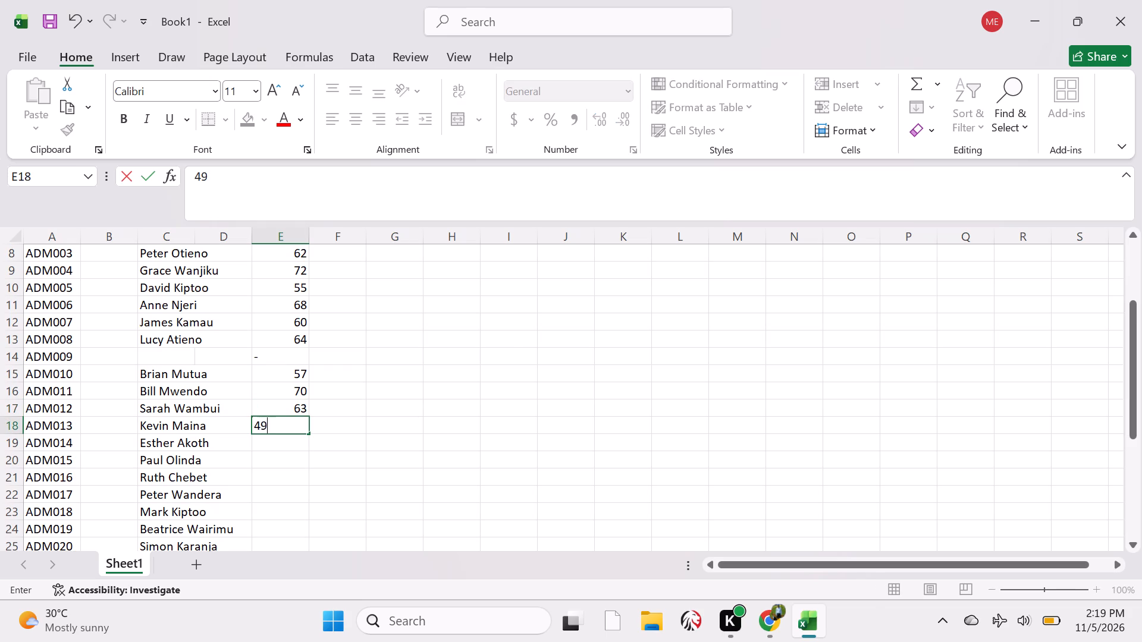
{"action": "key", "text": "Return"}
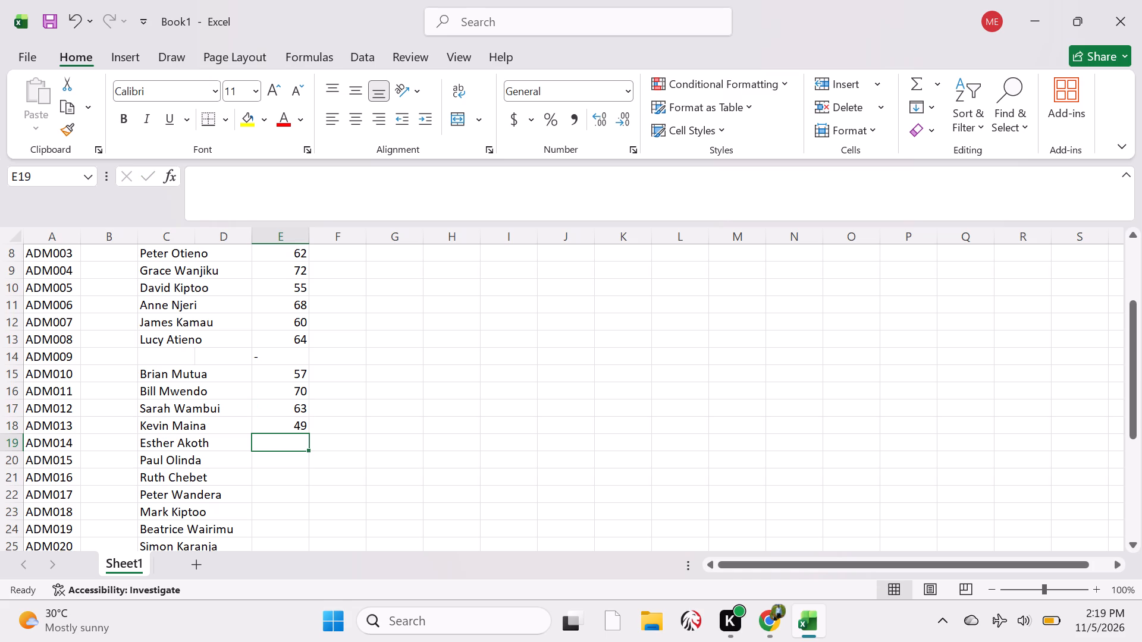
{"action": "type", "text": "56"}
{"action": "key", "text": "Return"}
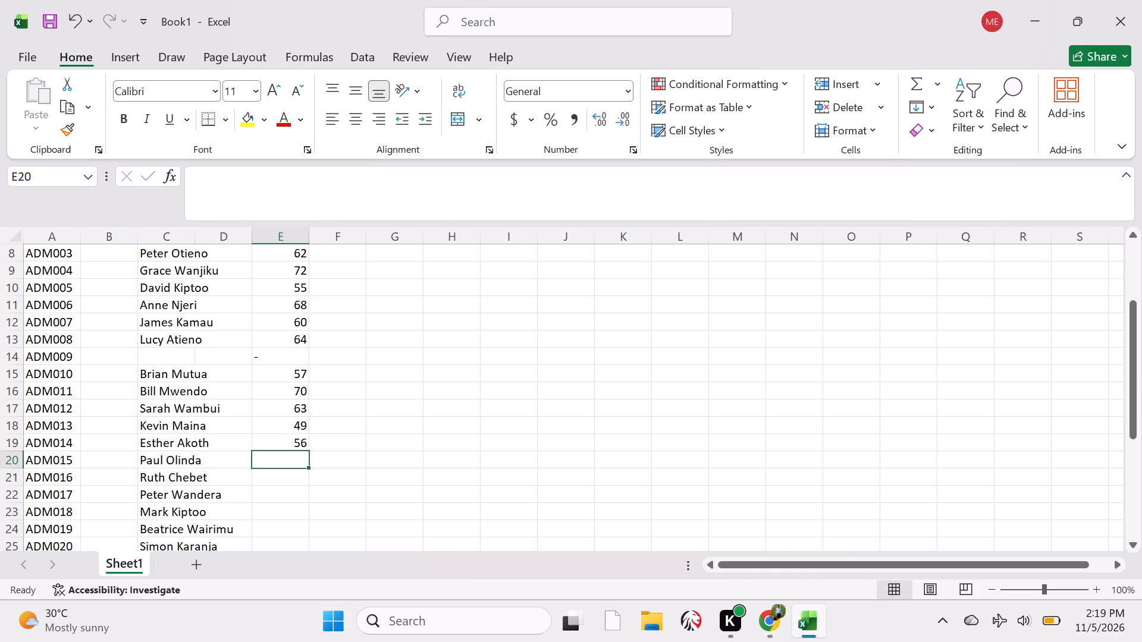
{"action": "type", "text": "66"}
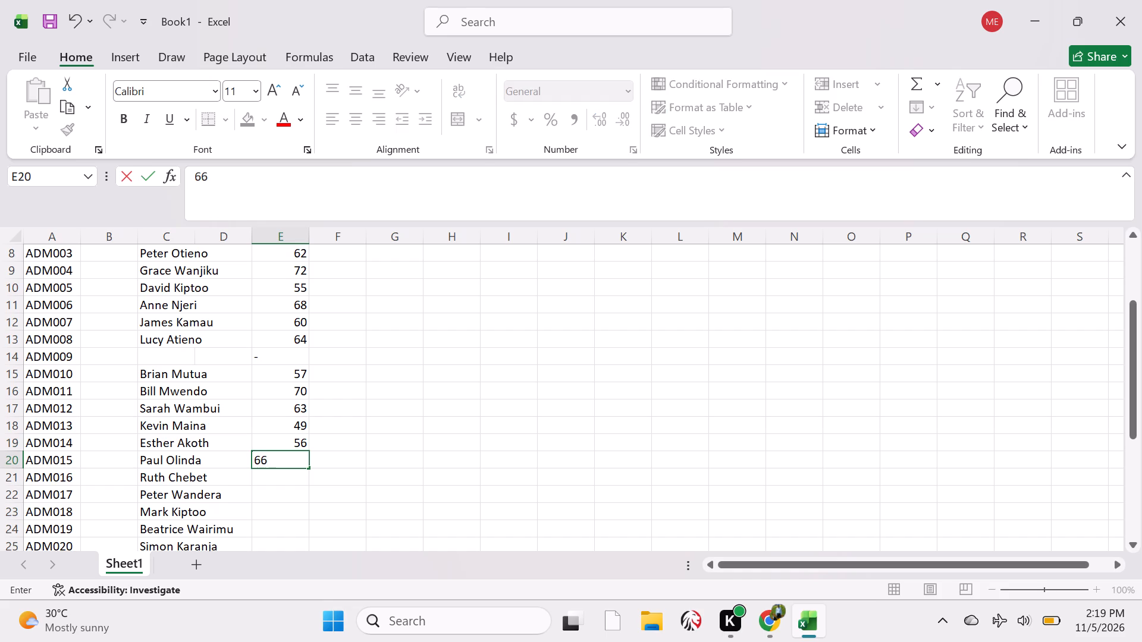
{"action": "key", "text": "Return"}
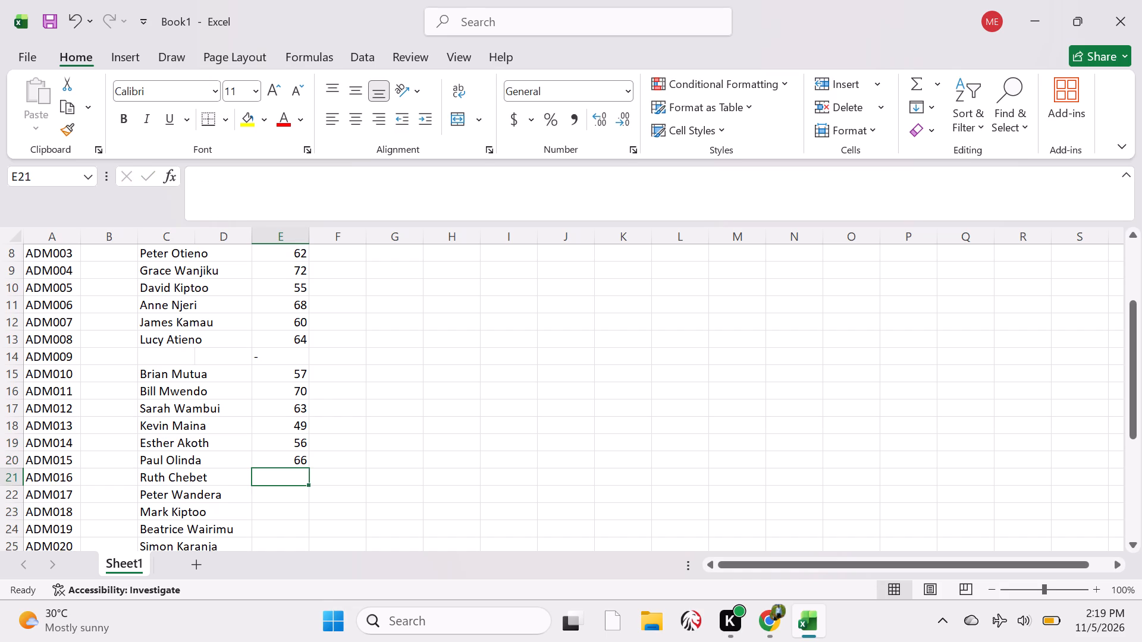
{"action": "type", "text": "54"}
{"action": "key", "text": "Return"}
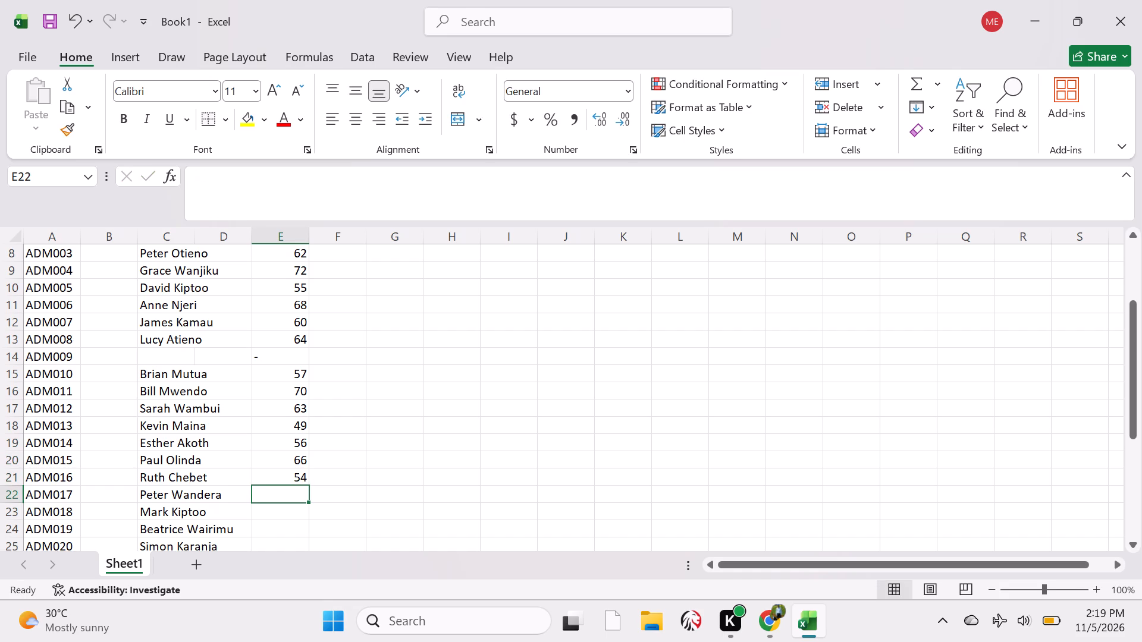
Enter the marks 59, 67, 62 and 71 in cells E22 to E25, for ADM017 to ADM020.
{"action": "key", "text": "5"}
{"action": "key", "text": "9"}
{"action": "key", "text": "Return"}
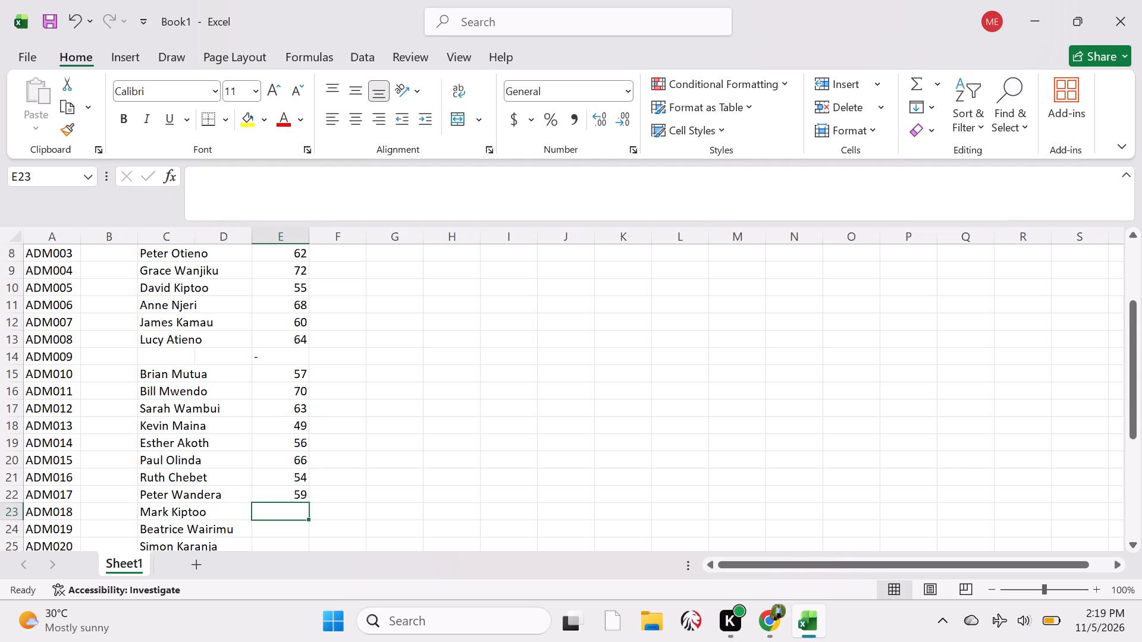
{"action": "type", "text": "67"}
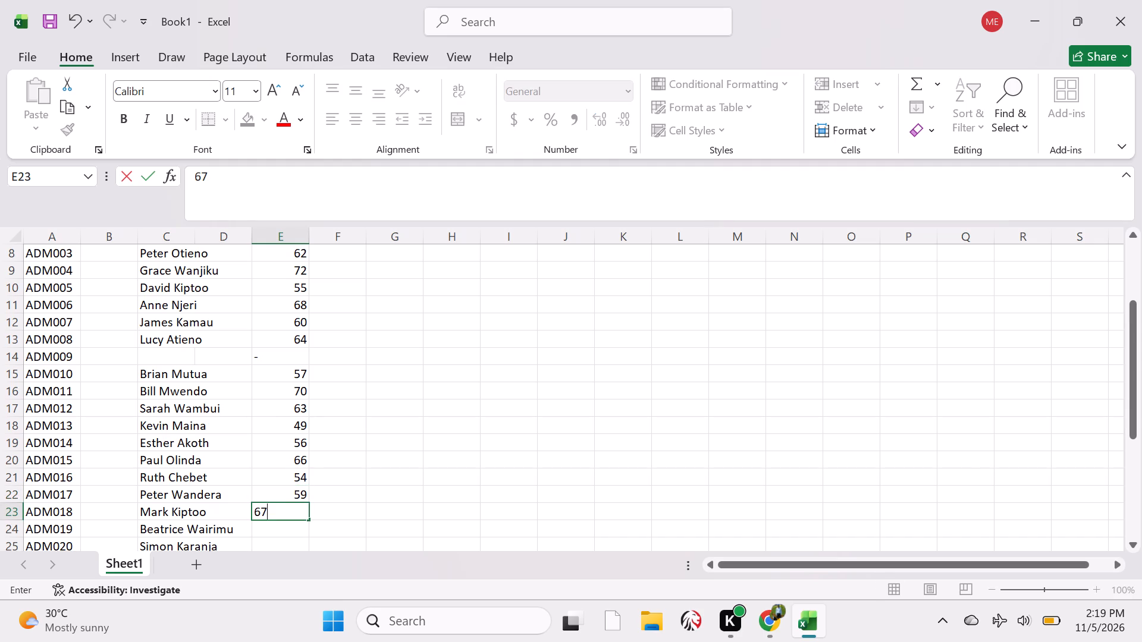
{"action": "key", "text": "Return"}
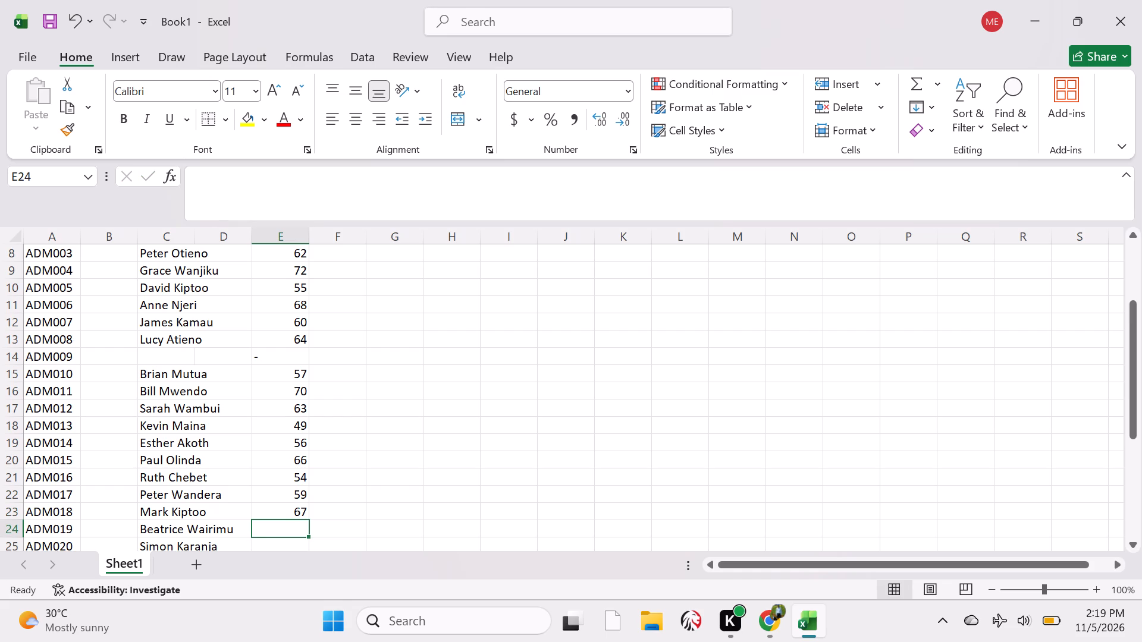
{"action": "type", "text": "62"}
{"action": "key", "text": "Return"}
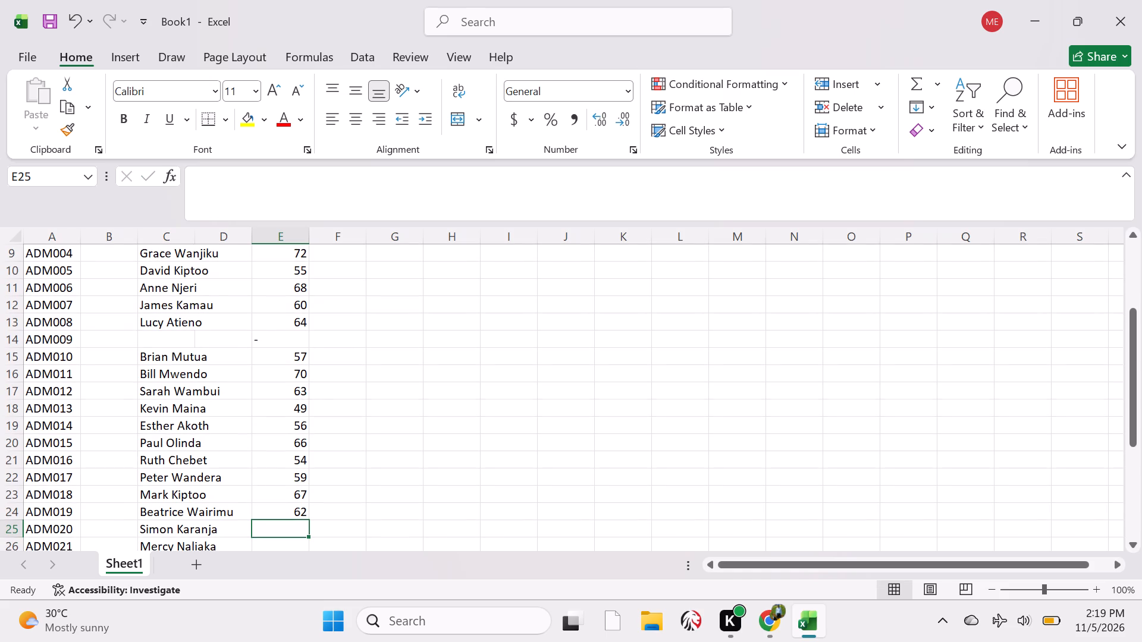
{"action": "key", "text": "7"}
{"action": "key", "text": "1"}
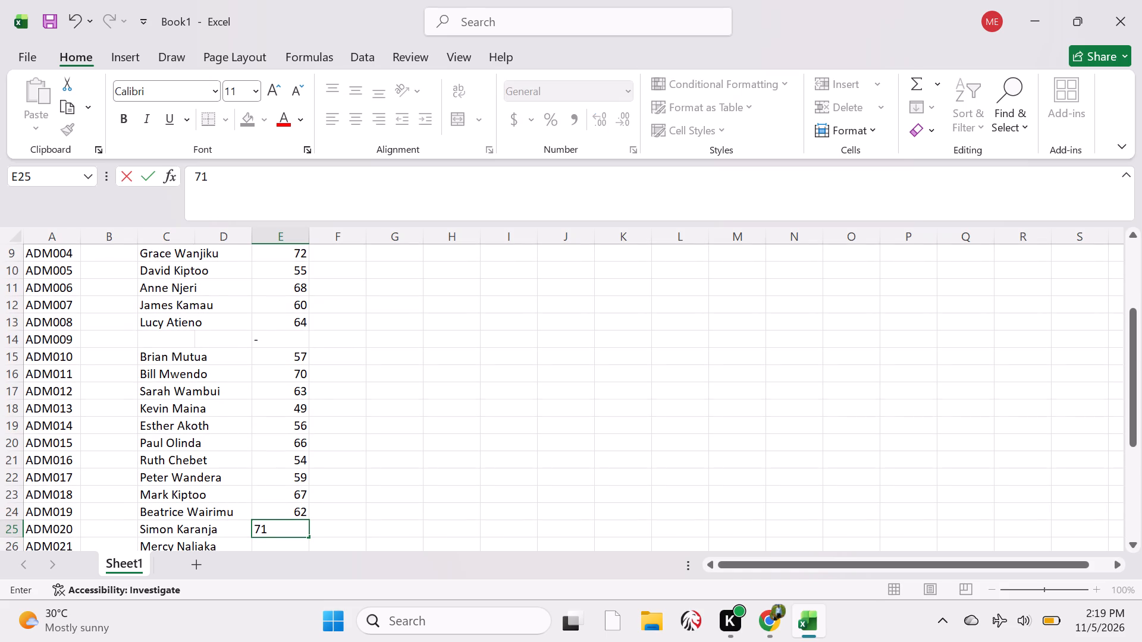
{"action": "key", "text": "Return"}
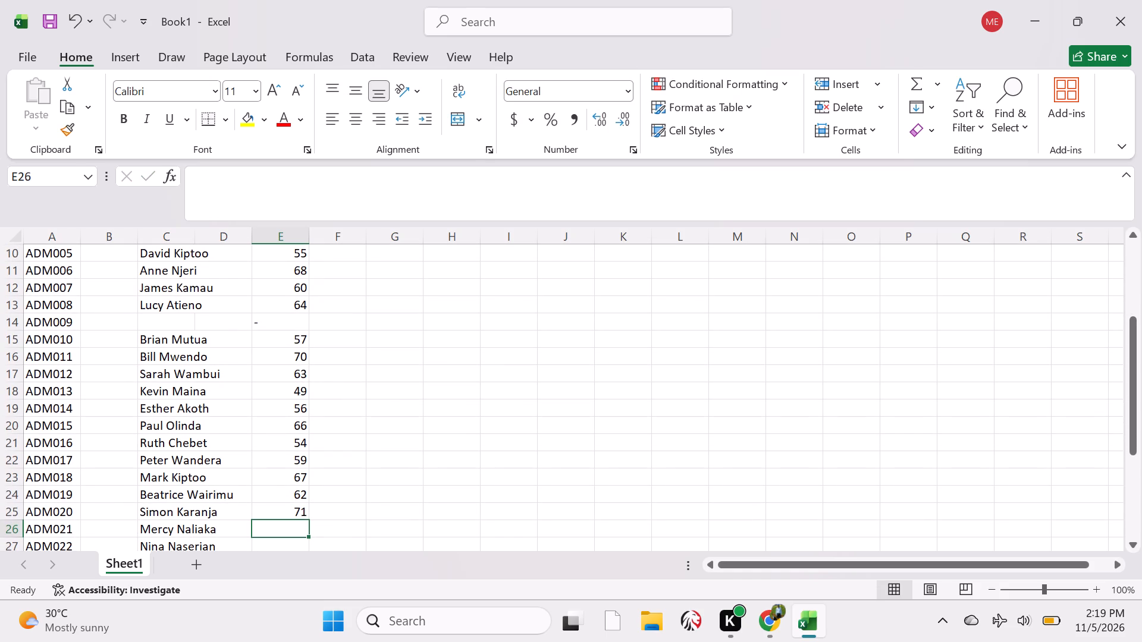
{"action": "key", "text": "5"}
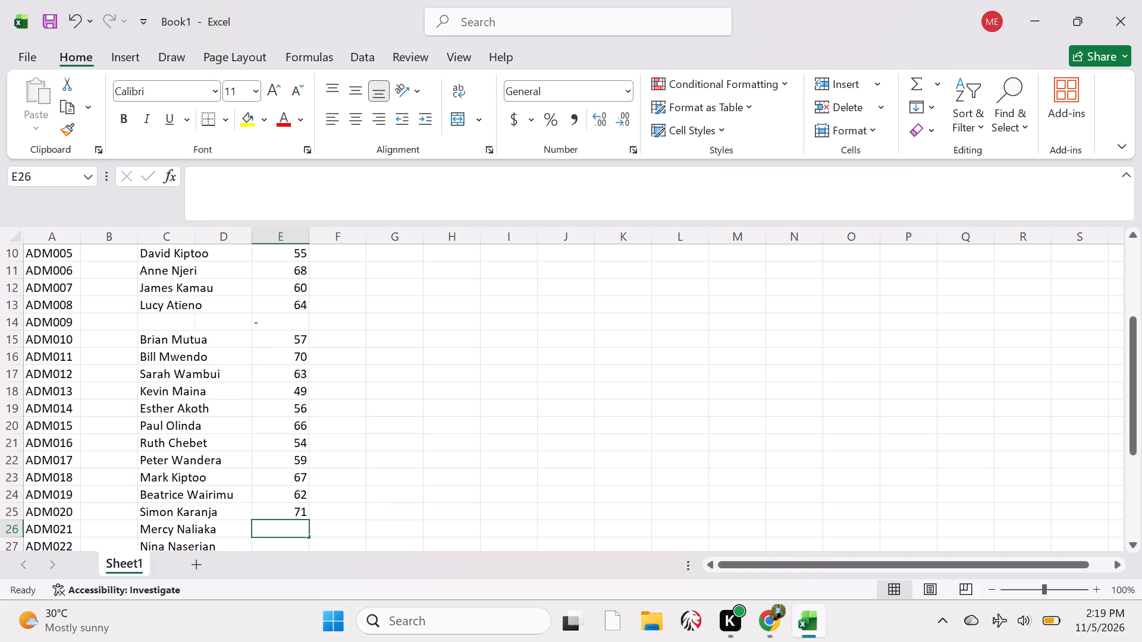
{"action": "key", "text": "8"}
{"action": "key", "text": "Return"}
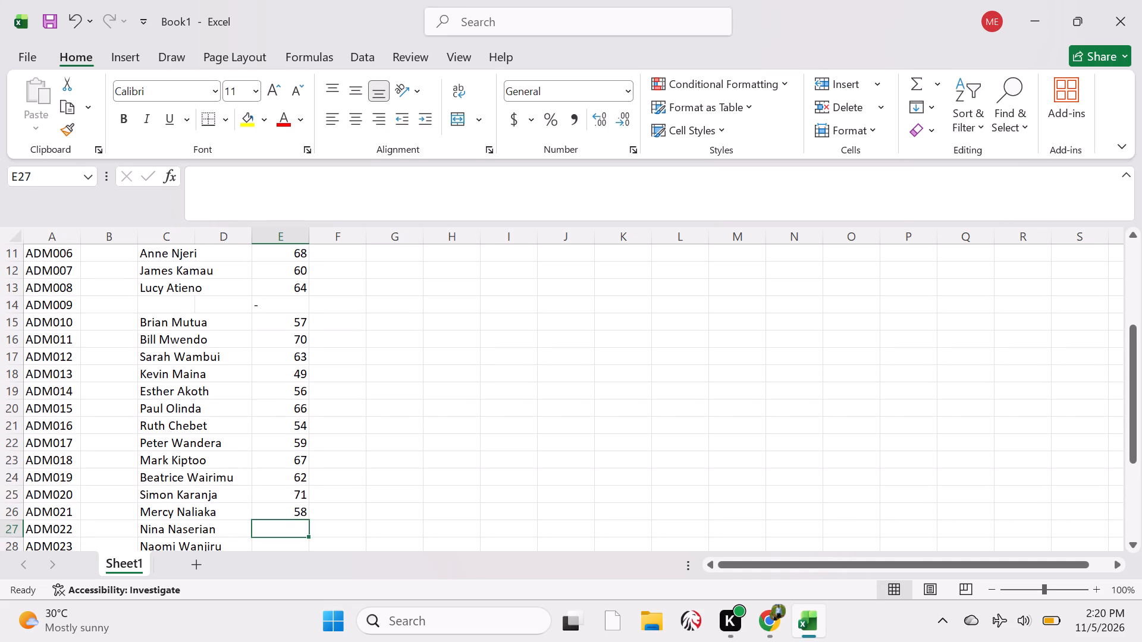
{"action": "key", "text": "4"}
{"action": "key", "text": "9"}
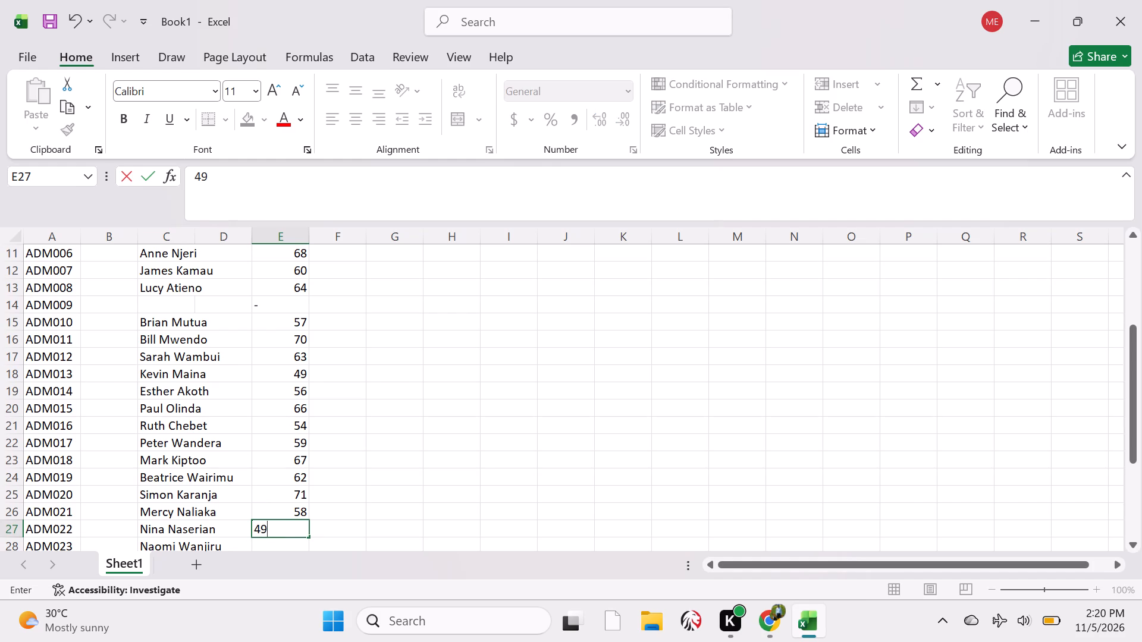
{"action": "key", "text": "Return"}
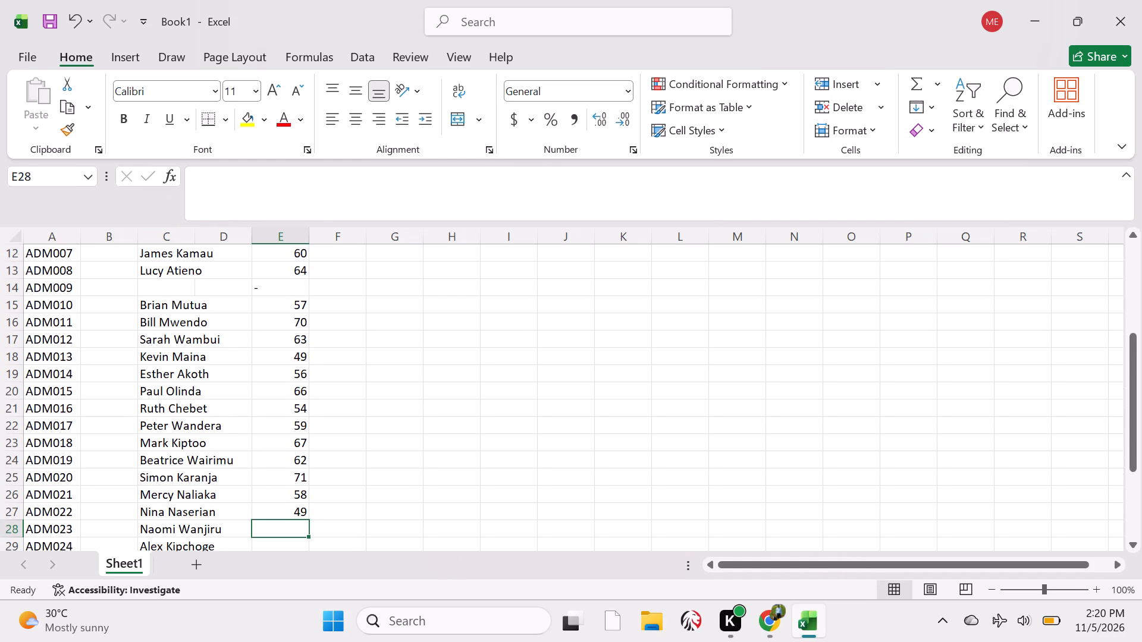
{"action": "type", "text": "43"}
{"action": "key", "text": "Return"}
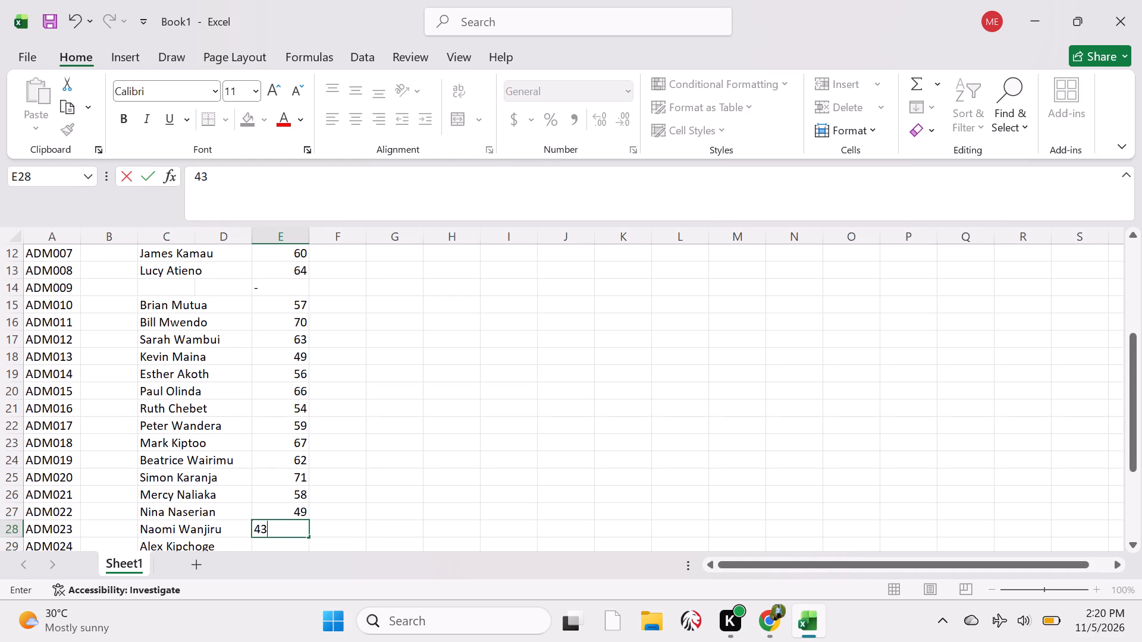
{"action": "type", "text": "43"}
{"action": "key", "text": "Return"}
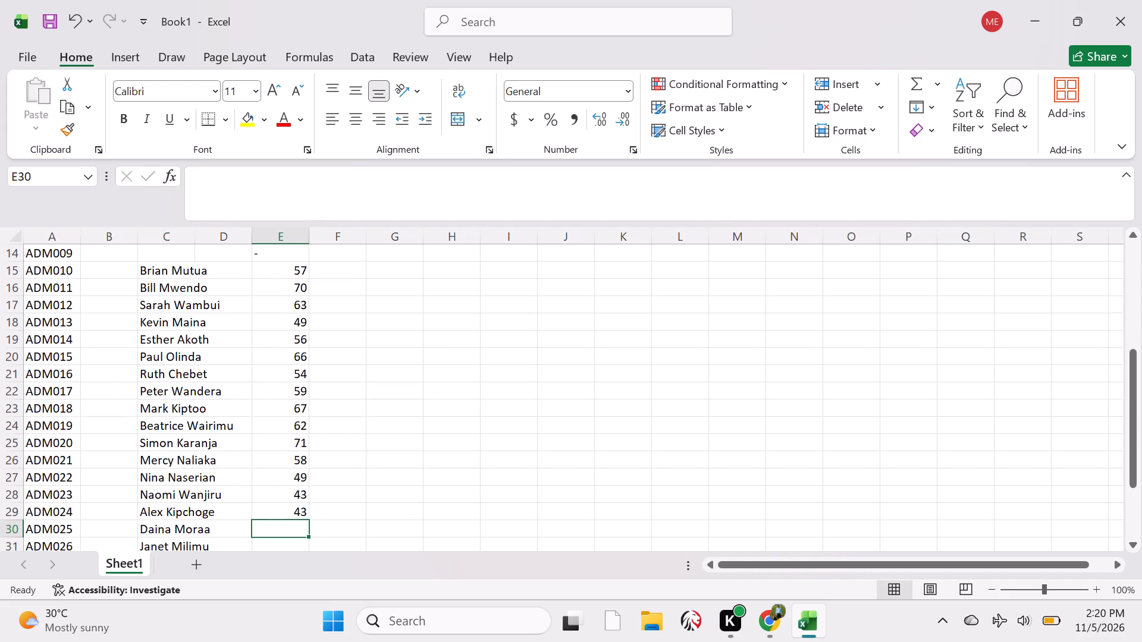
Enter the marks 69, 36 and 31 in cells E30 to E32, for ADM025 to ADM027.
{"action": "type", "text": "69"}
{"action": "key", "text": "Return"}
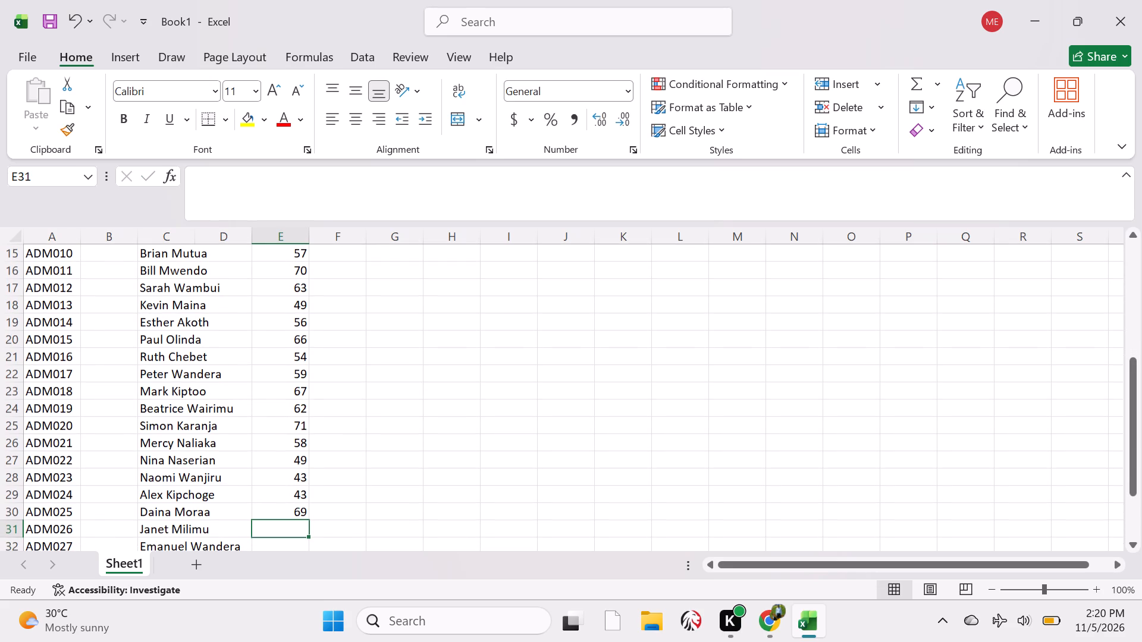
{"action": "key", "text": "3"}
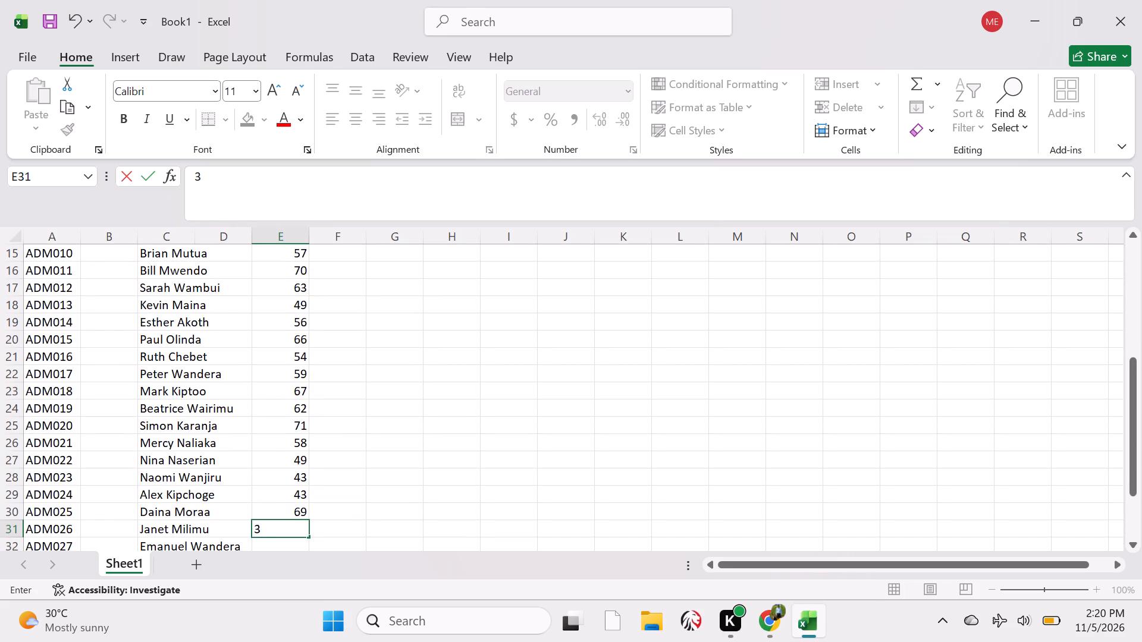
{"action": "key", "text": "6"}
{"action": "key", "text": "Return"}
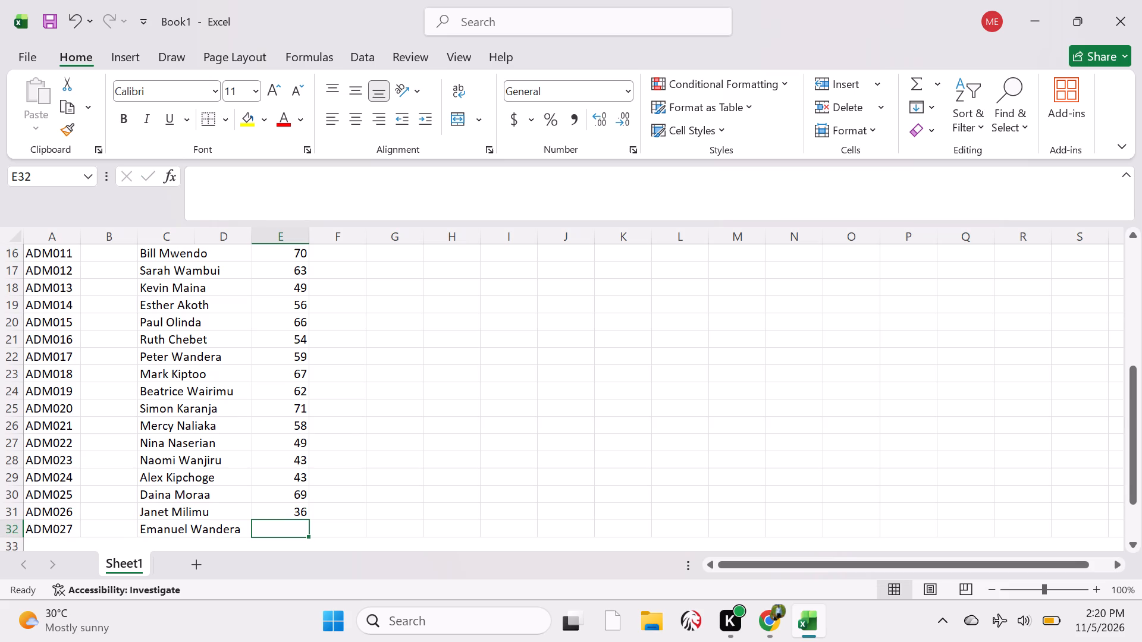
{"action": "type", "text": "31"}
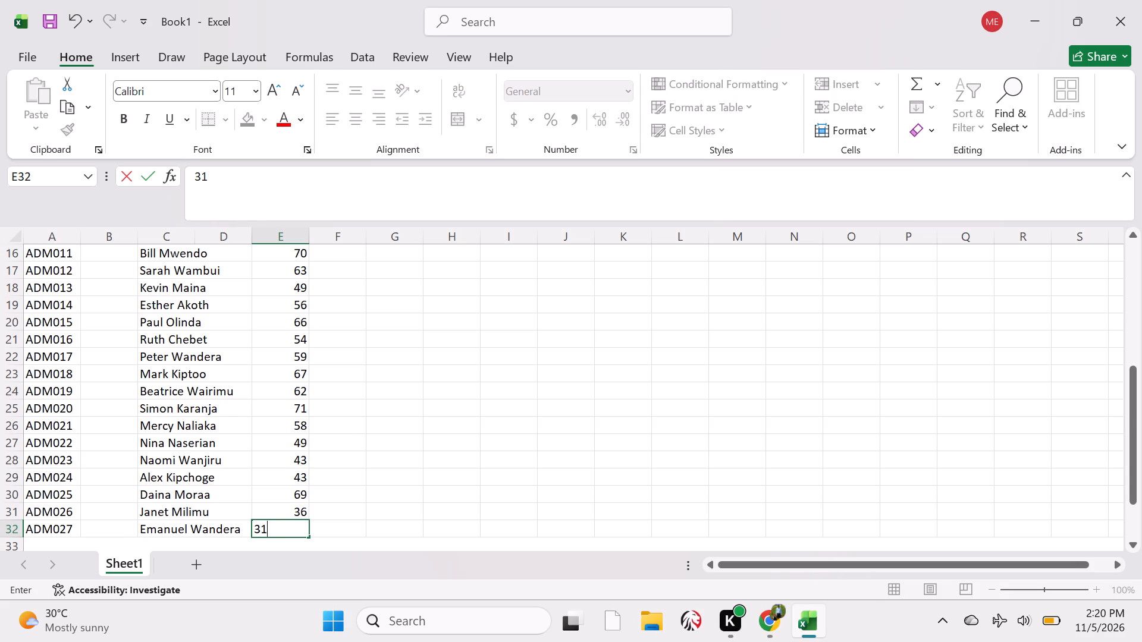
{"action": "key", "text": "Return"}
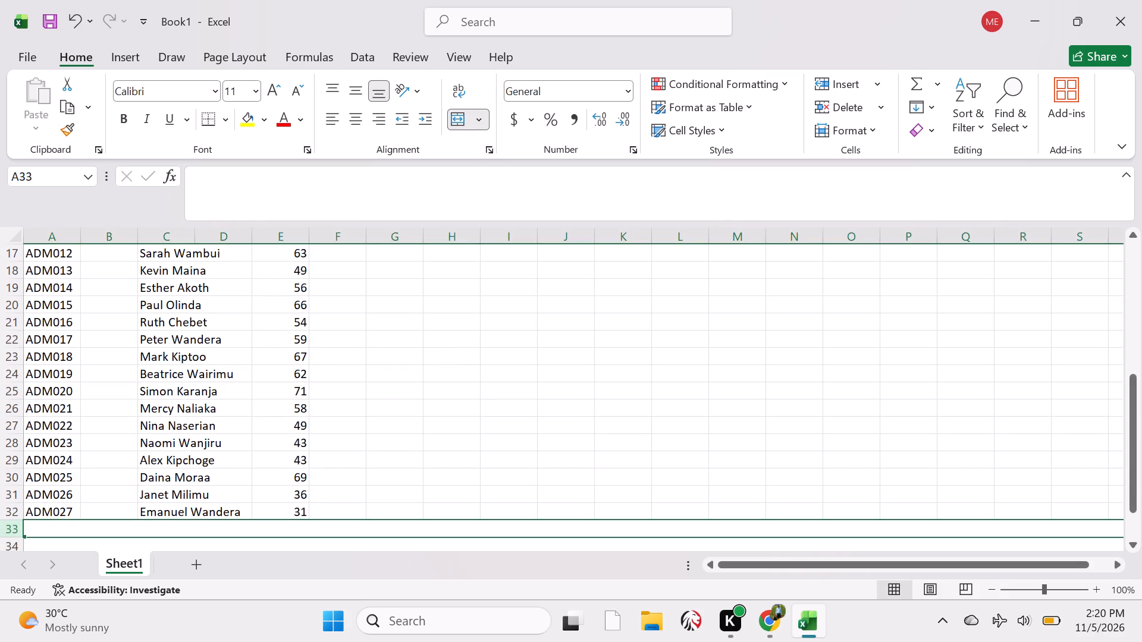
Select cell F6 in the Grade column, in the row for ADM001.
{"action": "scroll", "coordinate": [381, 394], "scroll_direction": "up", "scroll_amount": 4}
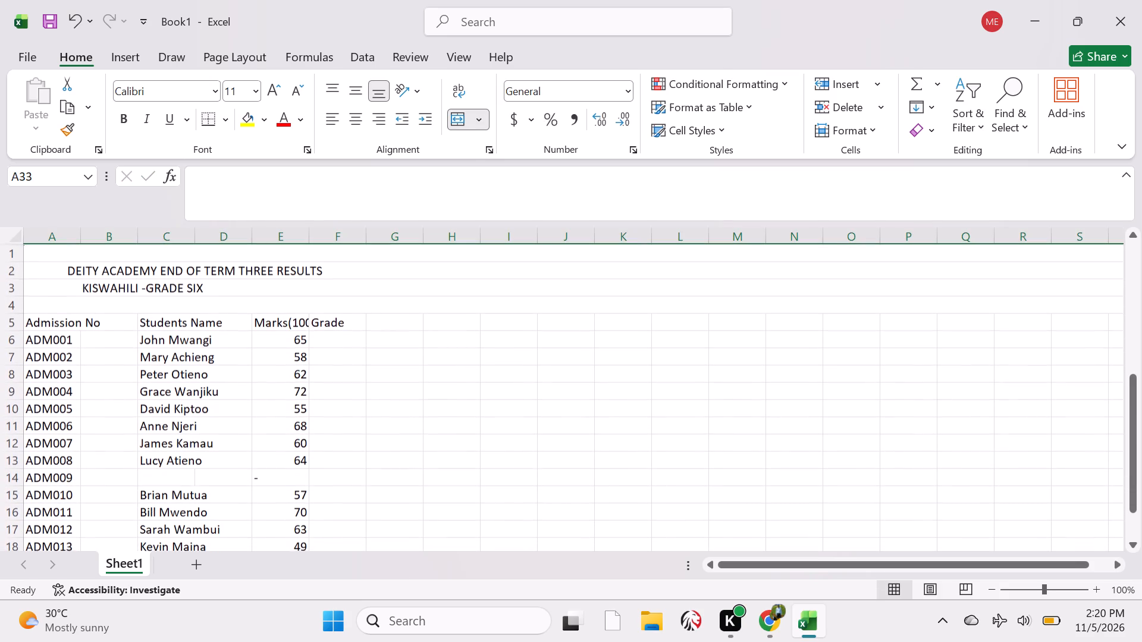
{"action": "left_click", "coordinate": [337, 344]}
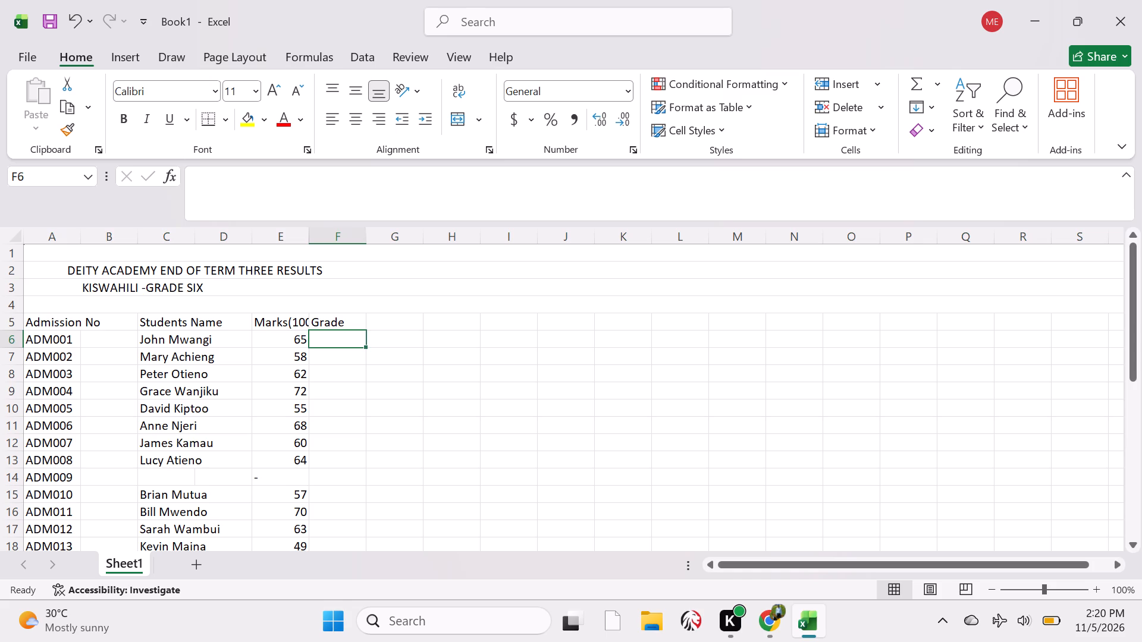
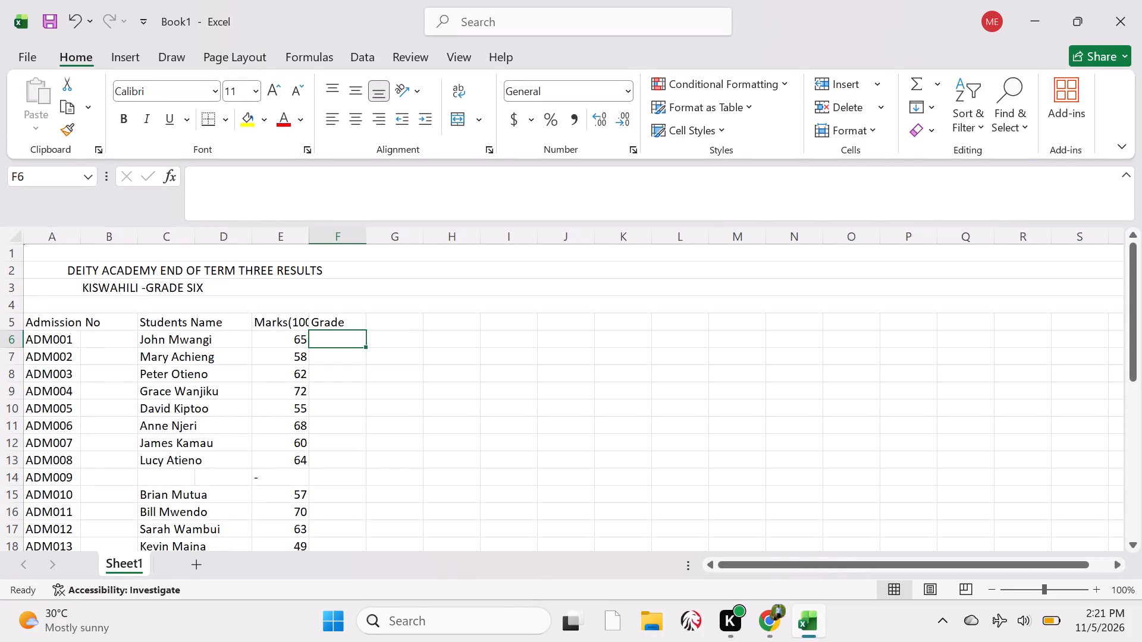
Enter the grades B, C+ and B- in cells F6 to F8, for ADM001 to ADM003.
{"action": "key", "text": "b"}
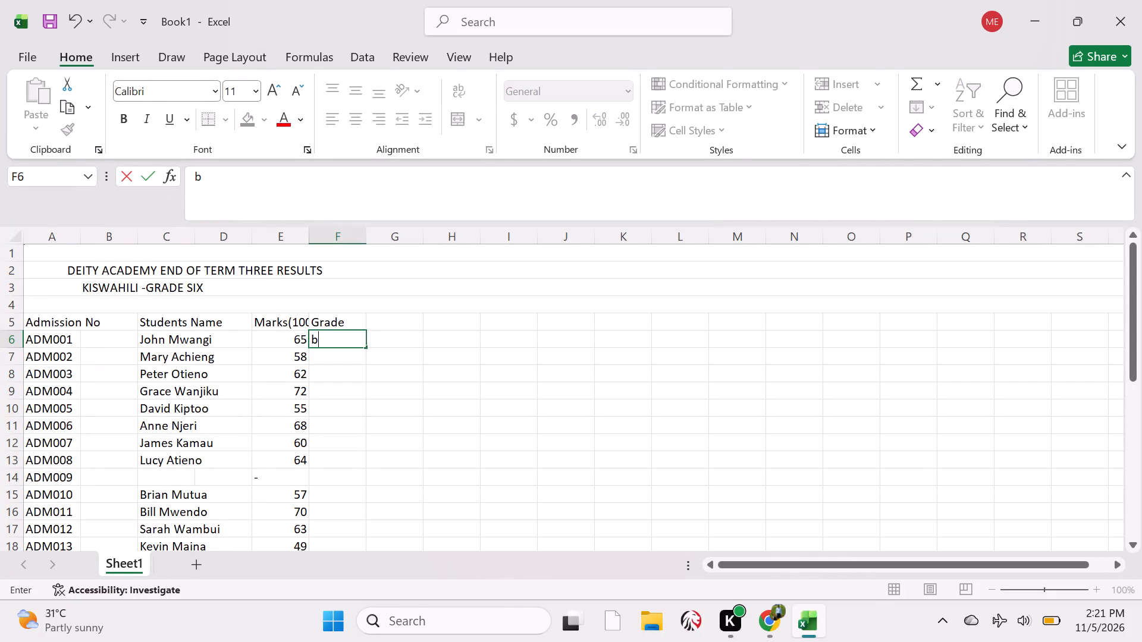
{"action": "key", "text": "BackSpace"}
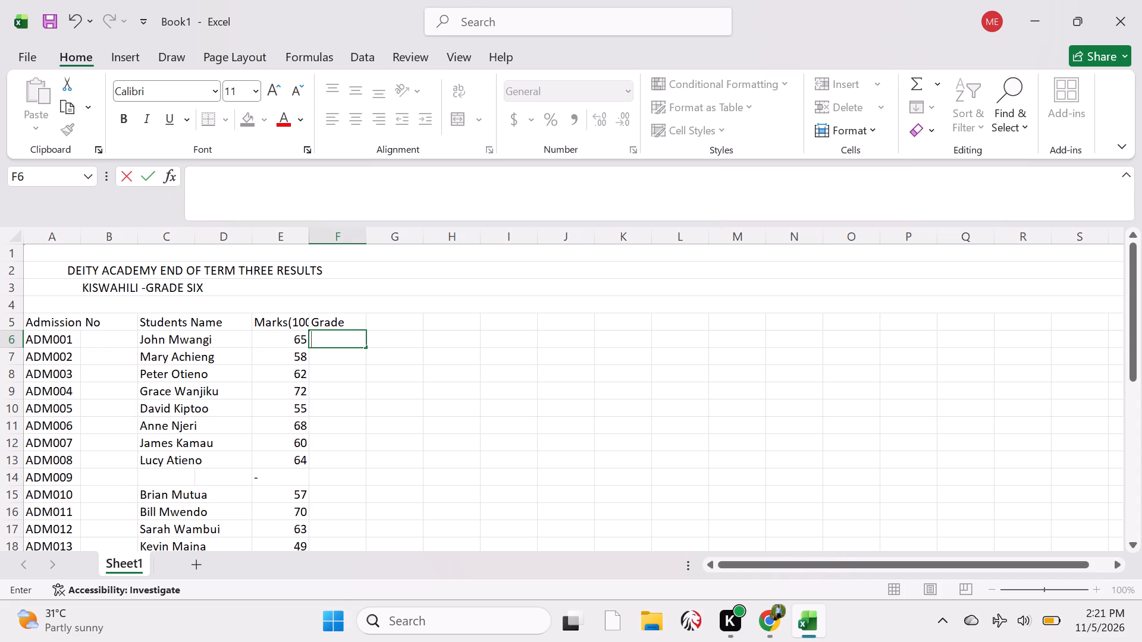
{"action": "key", "text": "b"}
{"action": "key", "text": "Return"}
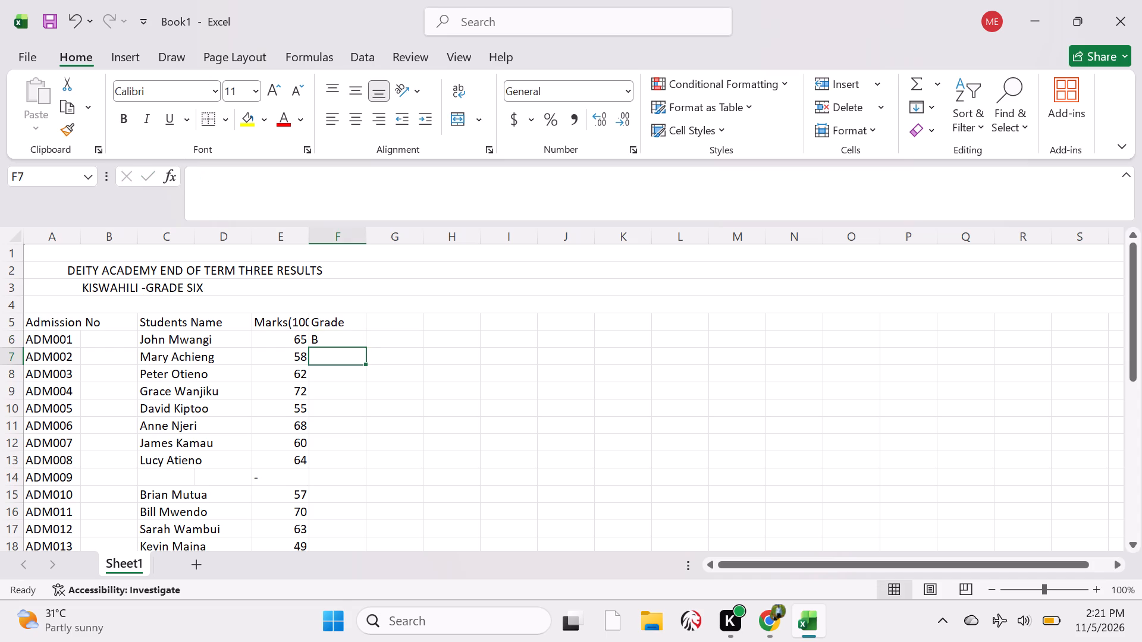
{"action": "key", "text": "c"}
{"action": "key", "text": "shift+plus"}
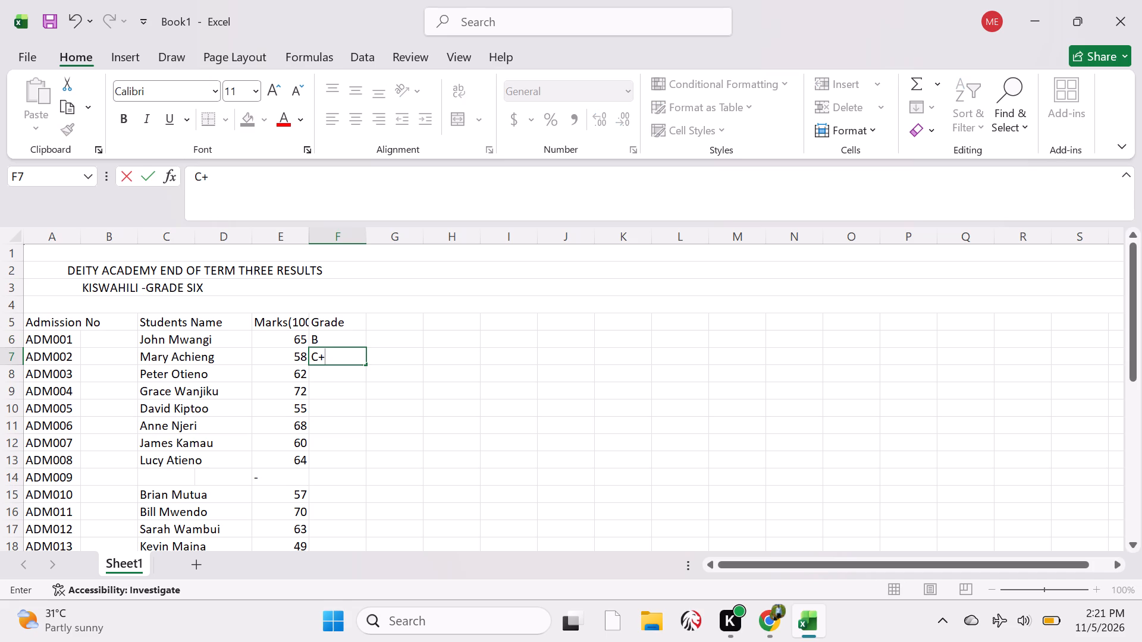
{"action": "key", "text": "Return"}
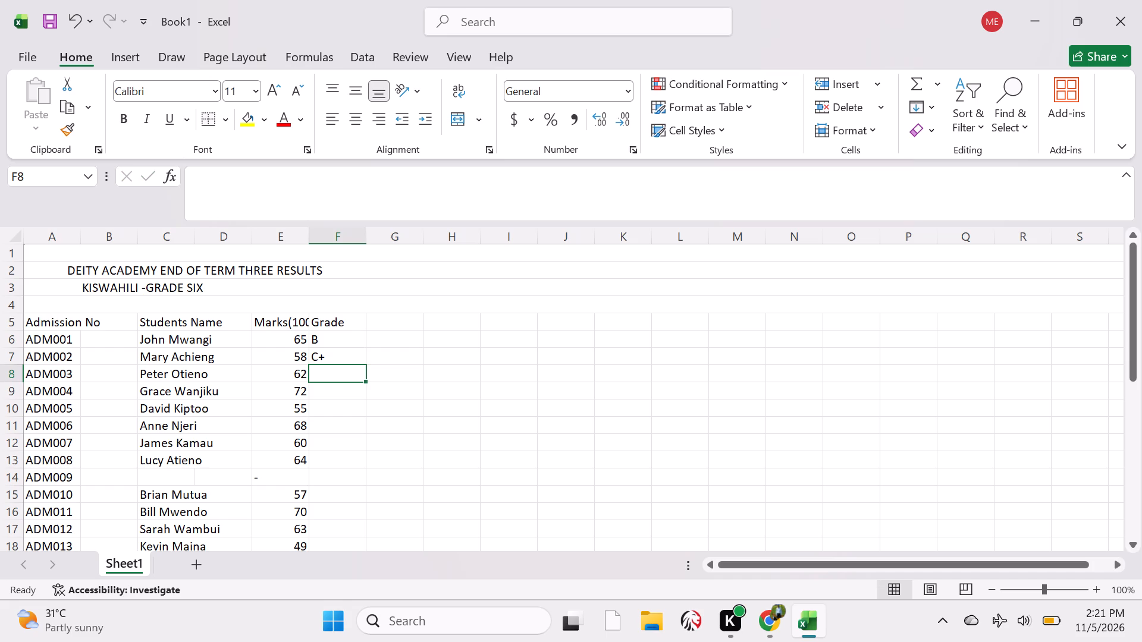
{"action": "key", "text": "b"}
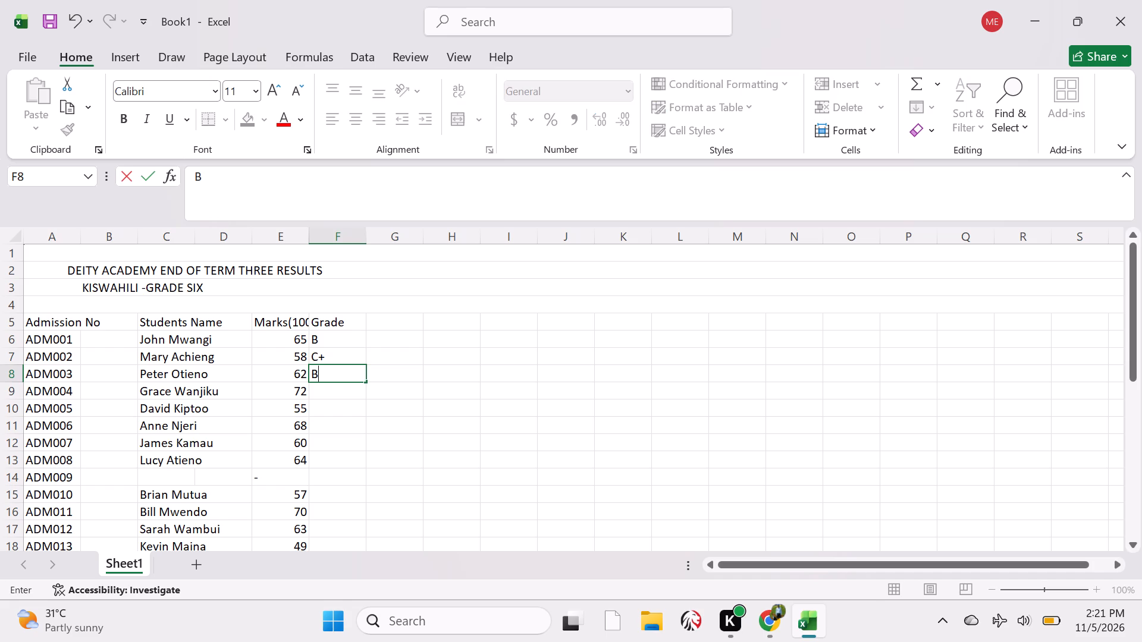
{"action": "key", "text": "minus"}
{"action": "key", "text": "Return"}
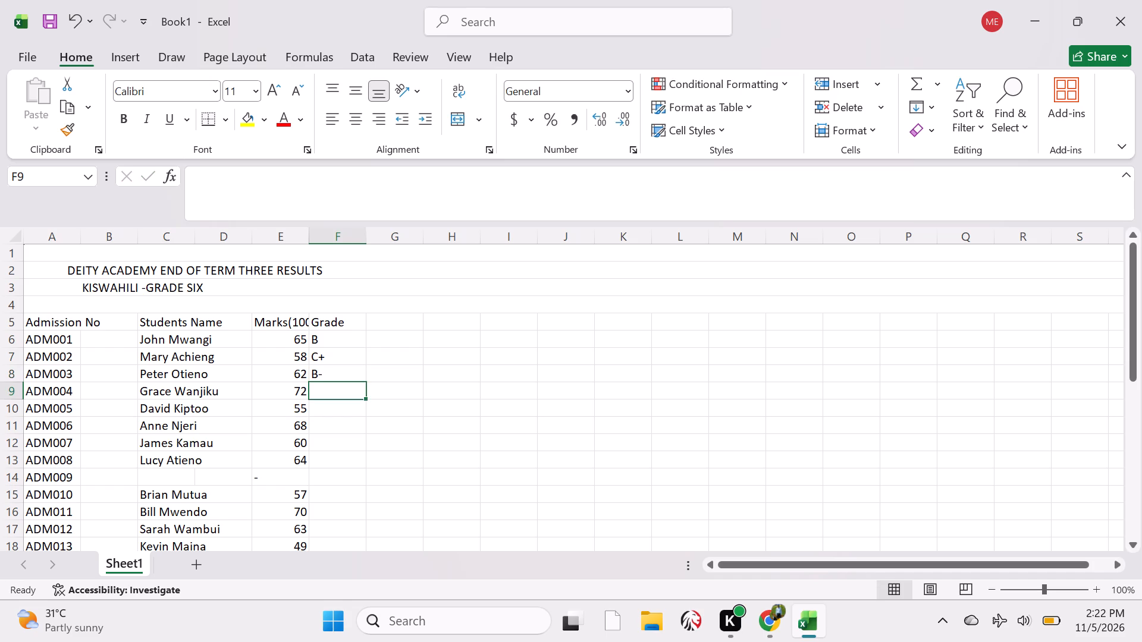
Enter the grades B+, C+ and B in cells F9 to F11, for ADM004 to ADM006.
{"action": "key", "text": "b"}
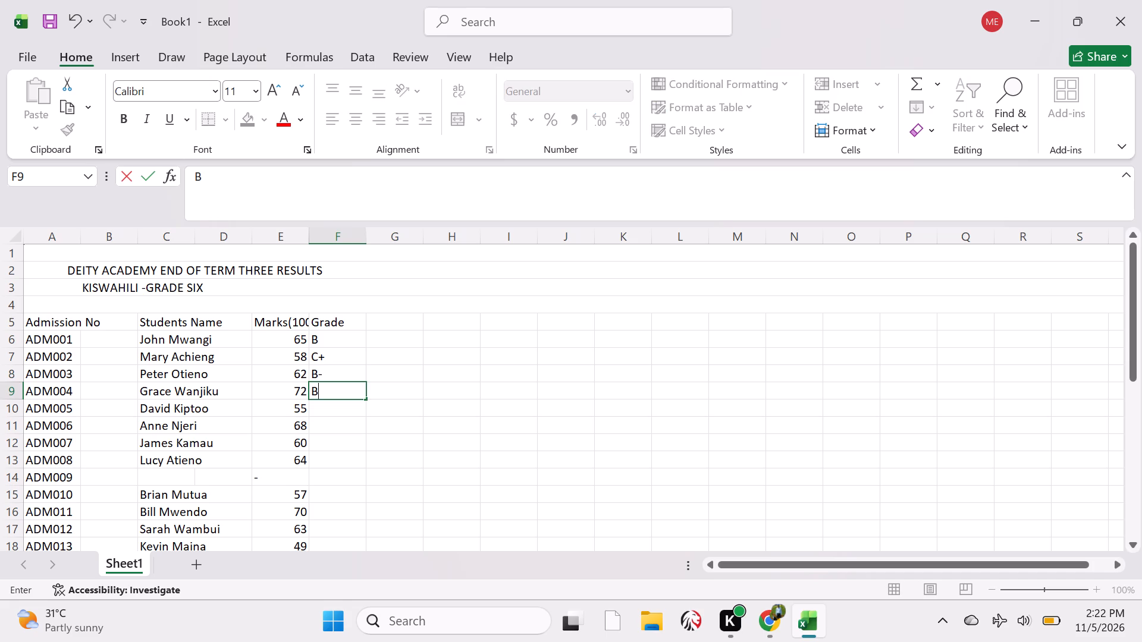
{"action": "key", "text": "equal"}
{"action": "key", "text": "BackSpace"}
{"action": "key", "text": "shift+plus"}
{"action": "key", "text": "Return"}
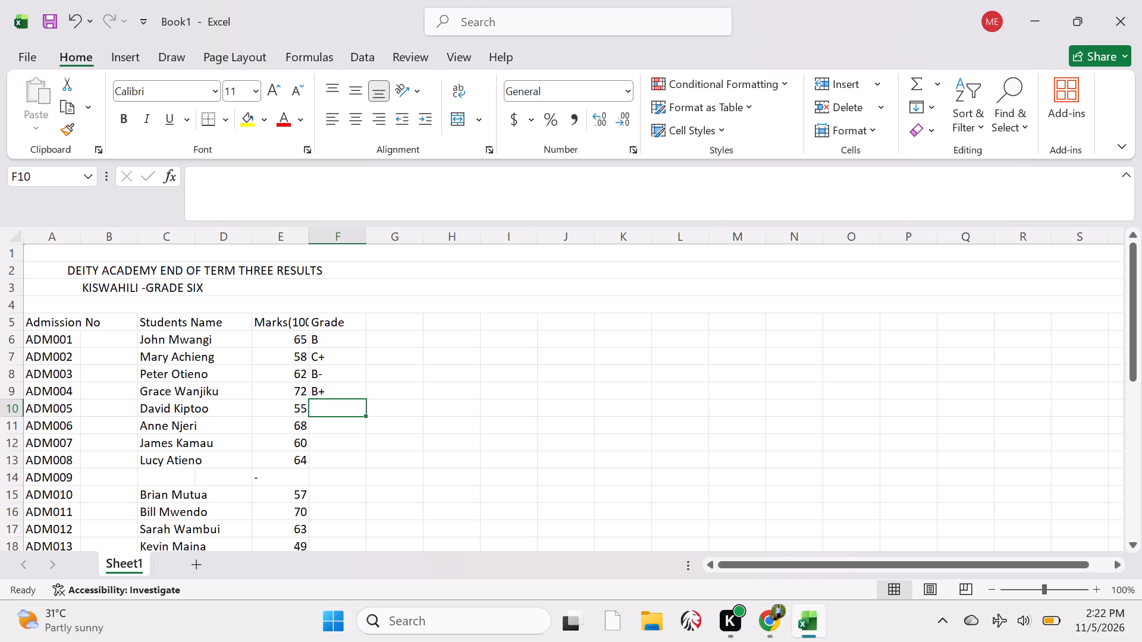
{"action": "key", "text": "c"}
{"action": "key", "text": "Up"}
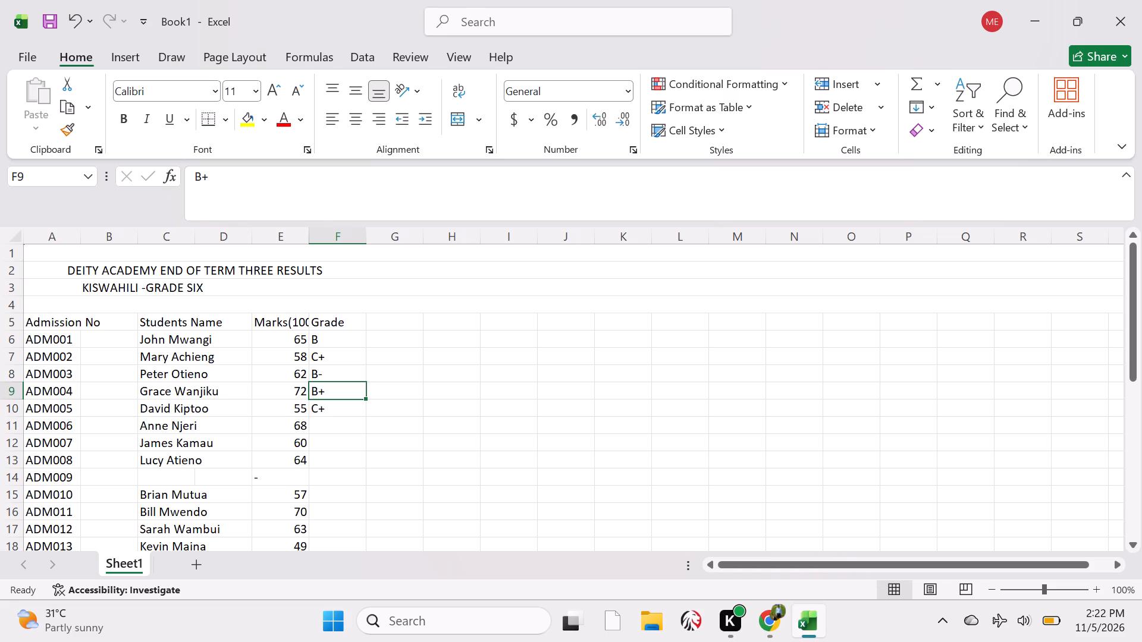
{"action": "left_click", "coordinate": [318, 432]}
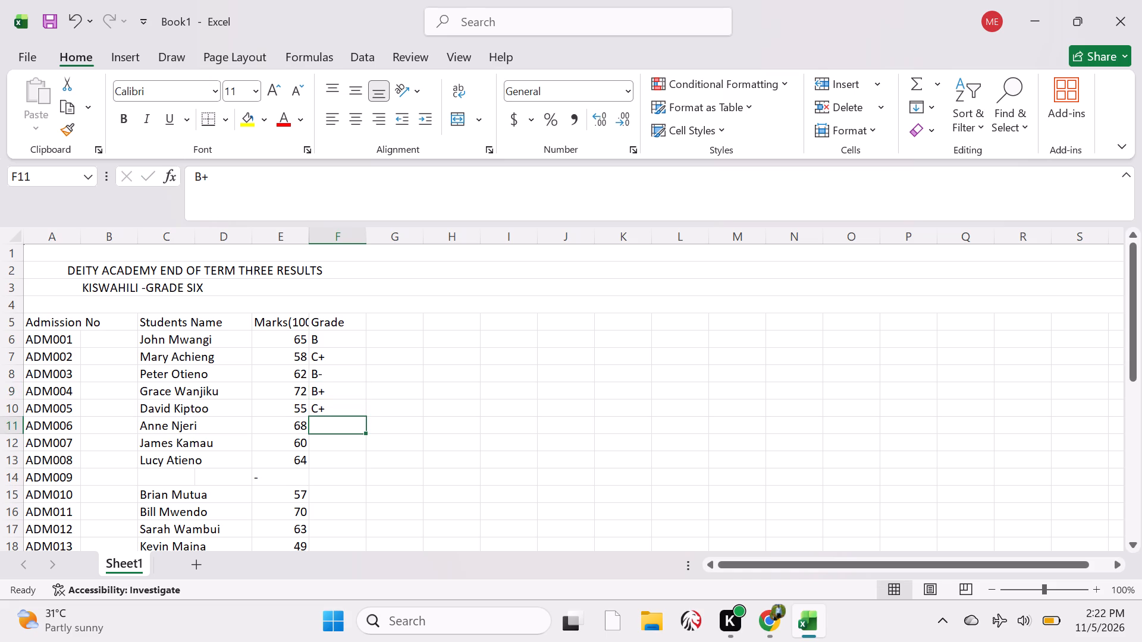
{"action": "key", "text": "b"}
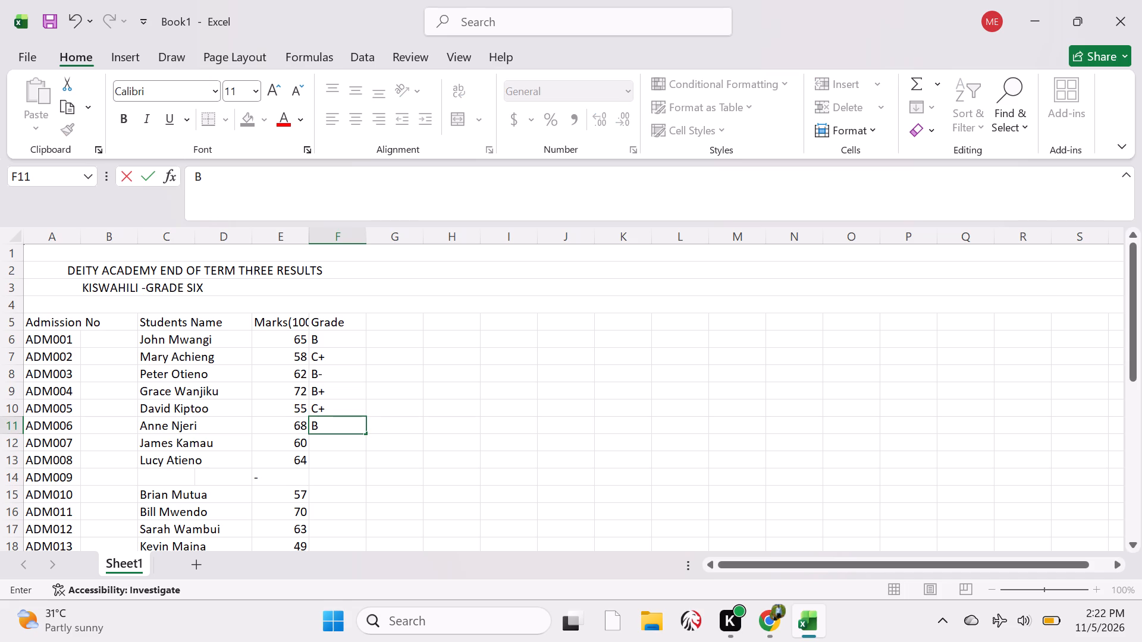
{"action": "key", "text": "Return"}
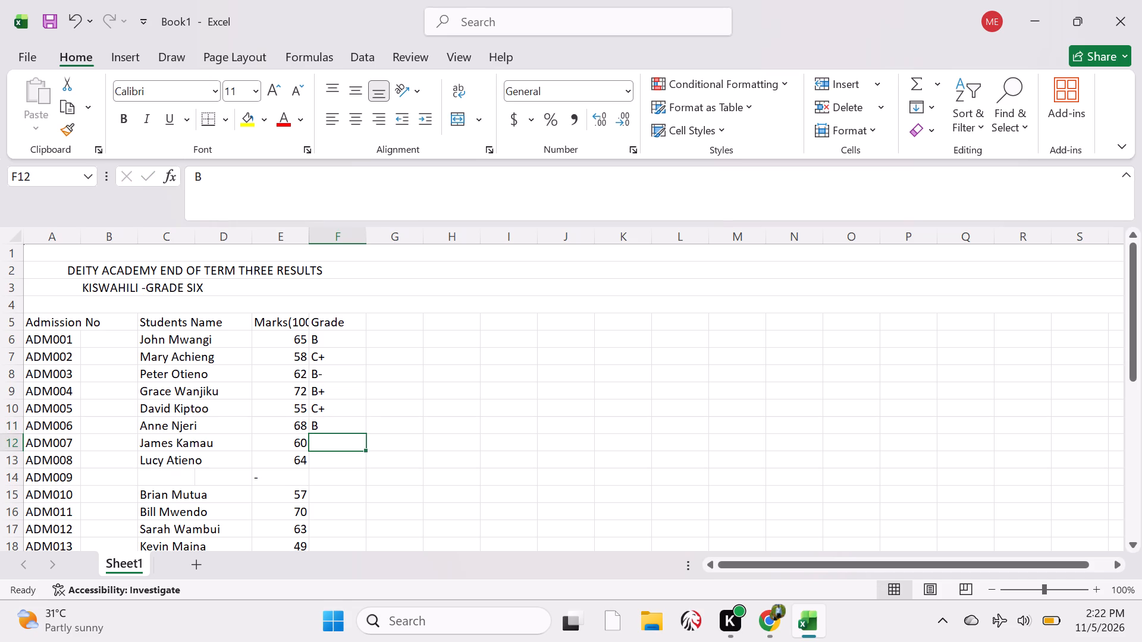
Enter the grade B- in cells F12 and F13, for ADM007 and ADM008.
{"action": "key", "text": "b"}
{"action": "key", "text": "minus"}
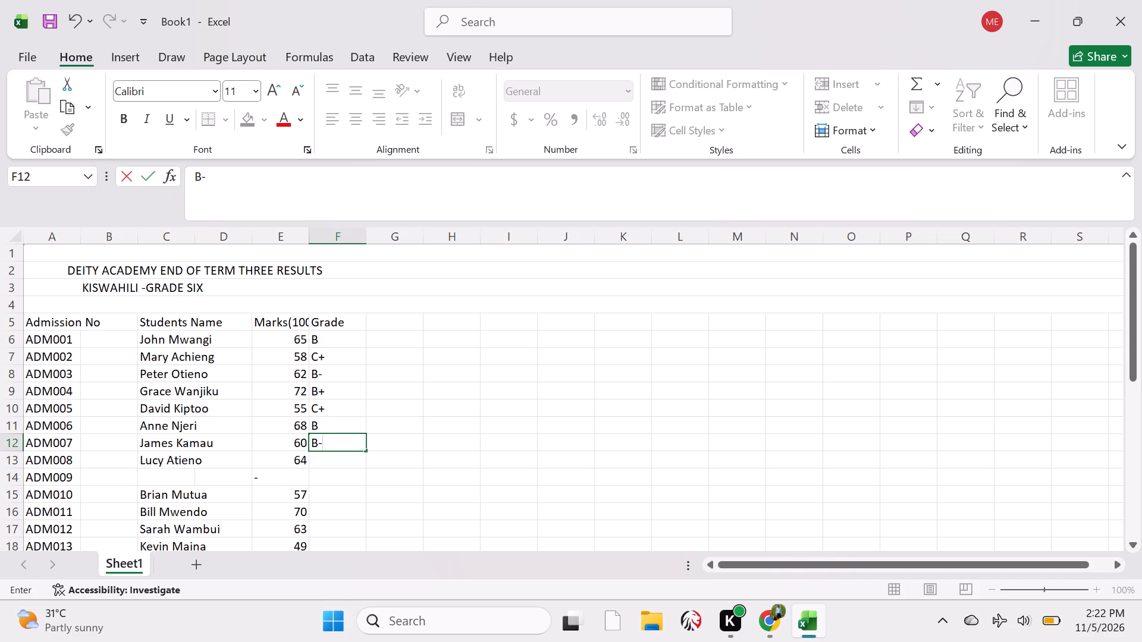
{"action": "key", "text": "Return"}
{"action": "key", "text": "b"}
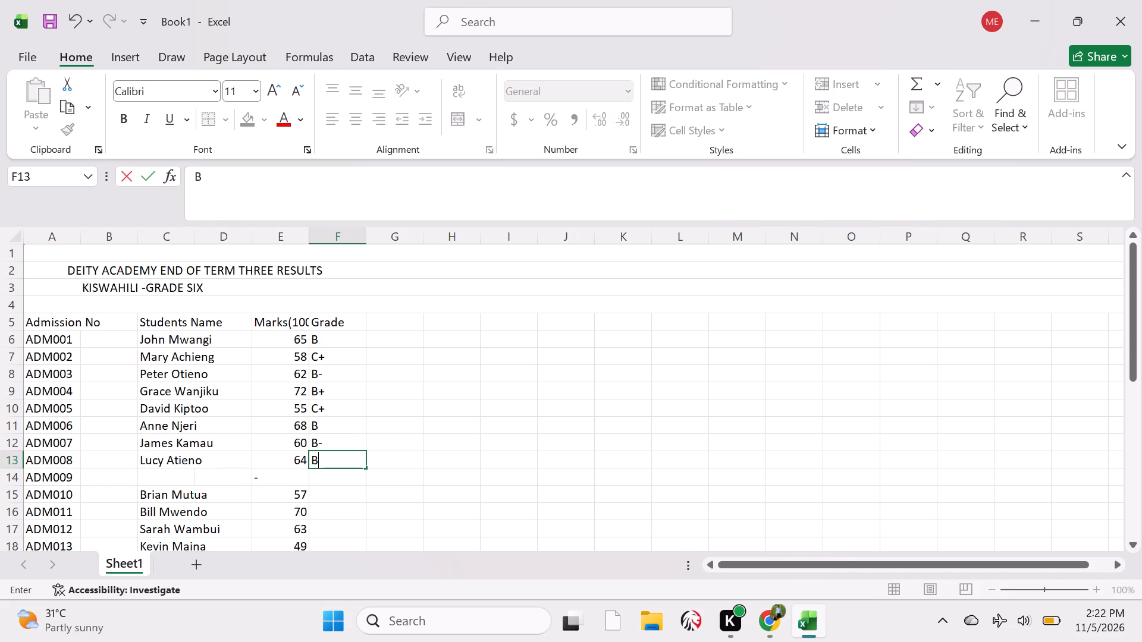
{"action": "key", "text": "minus"}
{"action": "left_click", "coordinate": [321, 496]}
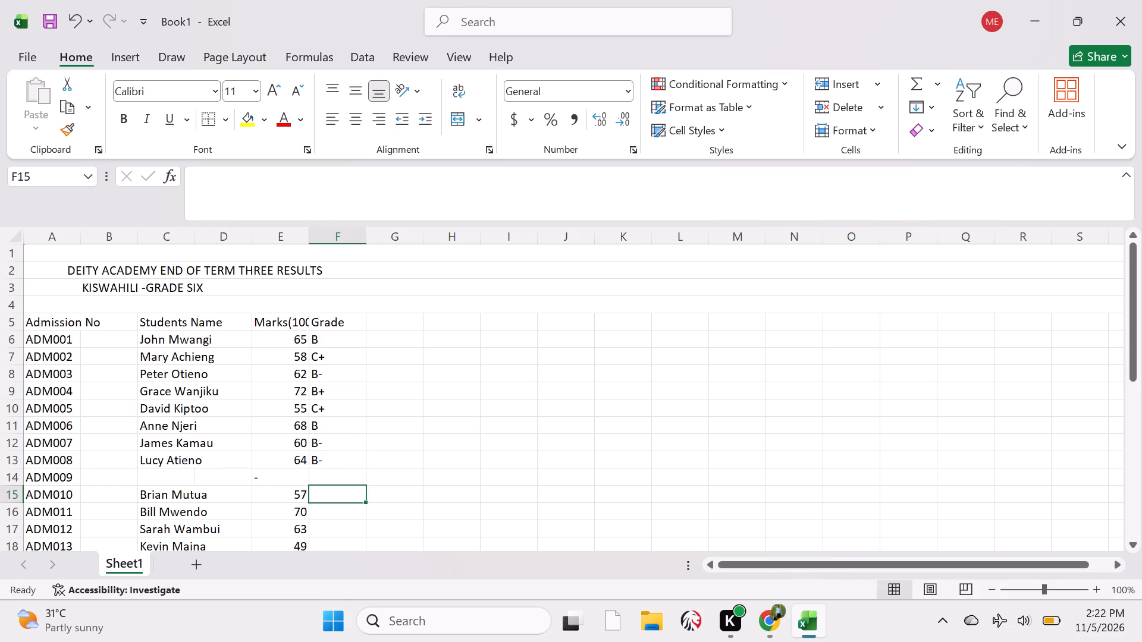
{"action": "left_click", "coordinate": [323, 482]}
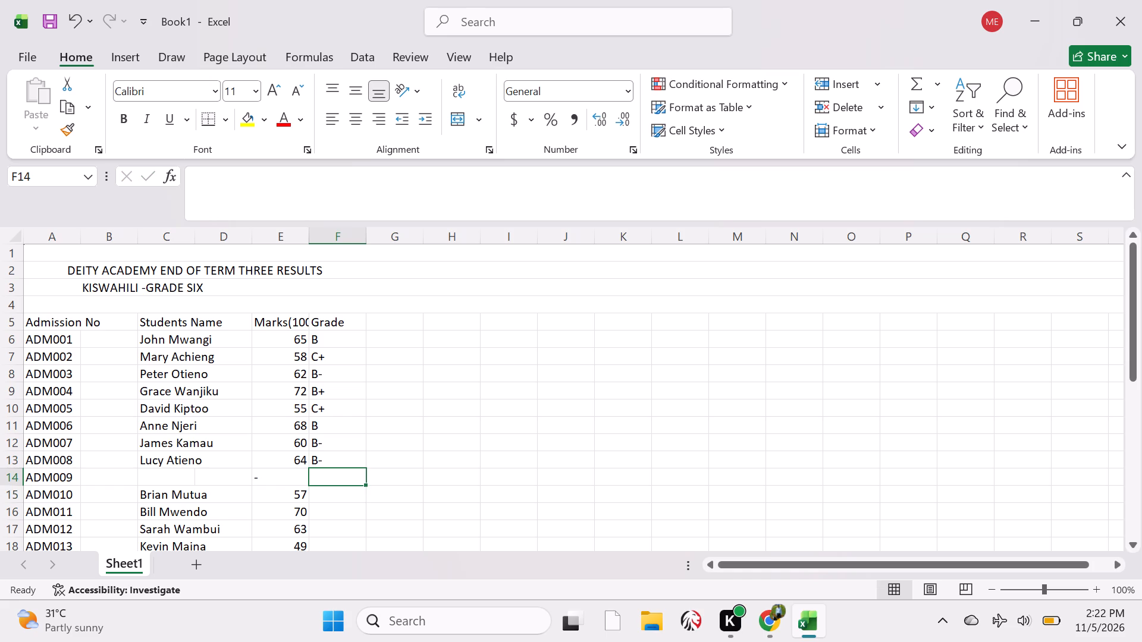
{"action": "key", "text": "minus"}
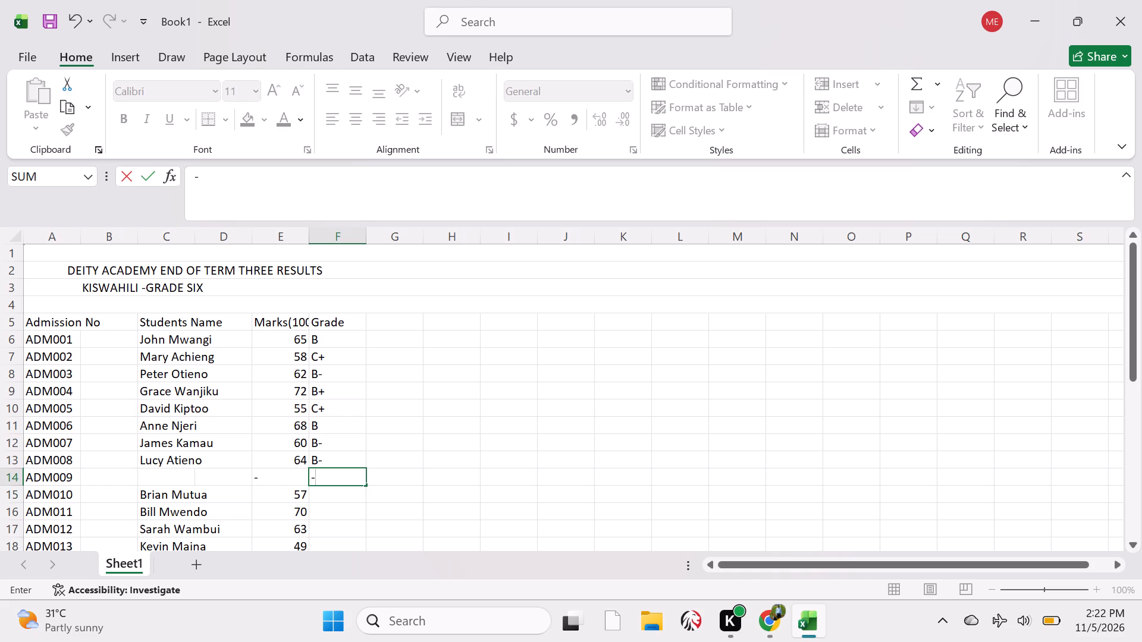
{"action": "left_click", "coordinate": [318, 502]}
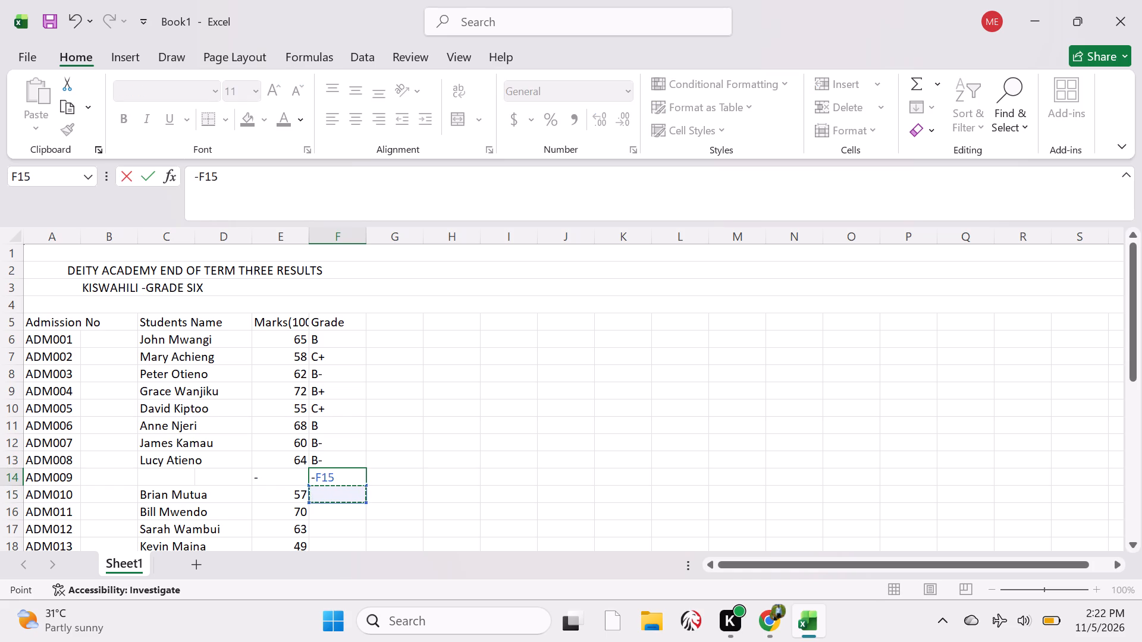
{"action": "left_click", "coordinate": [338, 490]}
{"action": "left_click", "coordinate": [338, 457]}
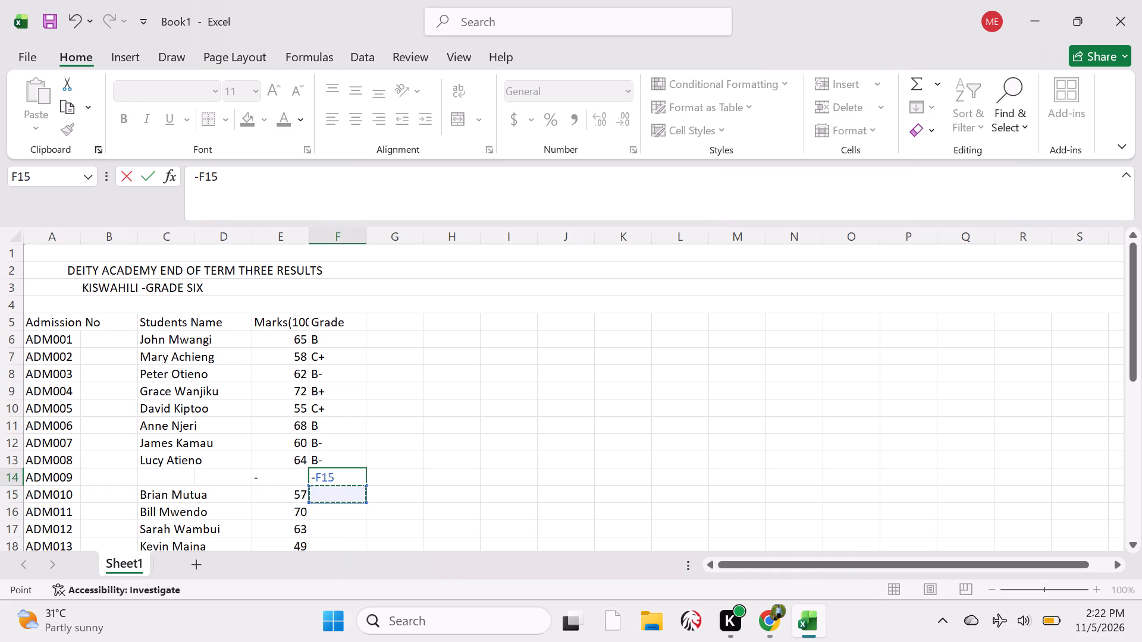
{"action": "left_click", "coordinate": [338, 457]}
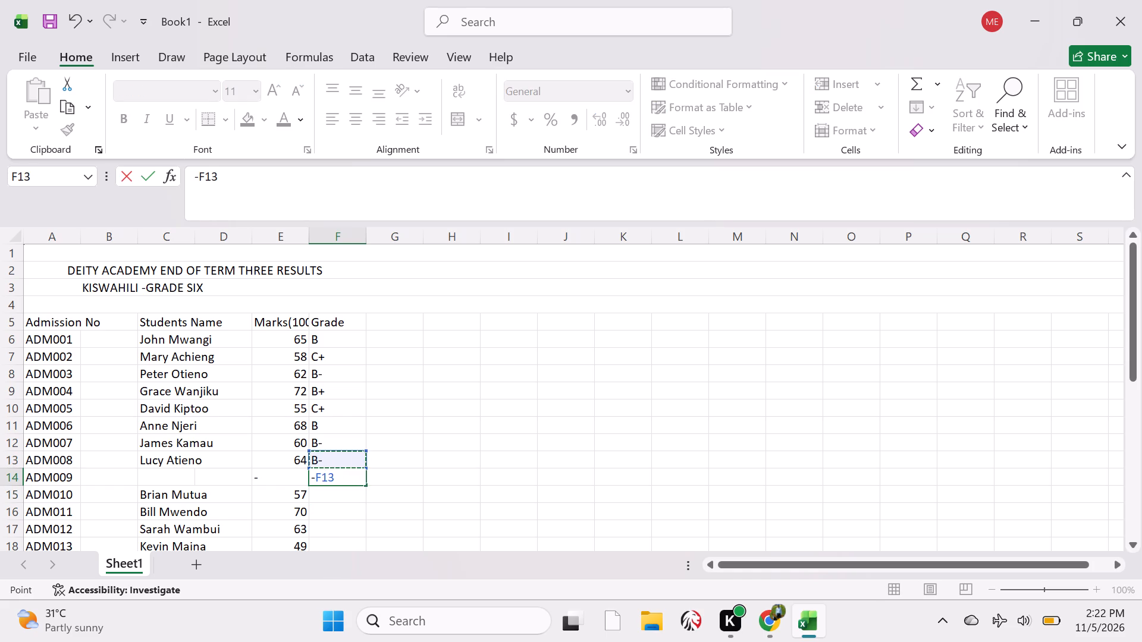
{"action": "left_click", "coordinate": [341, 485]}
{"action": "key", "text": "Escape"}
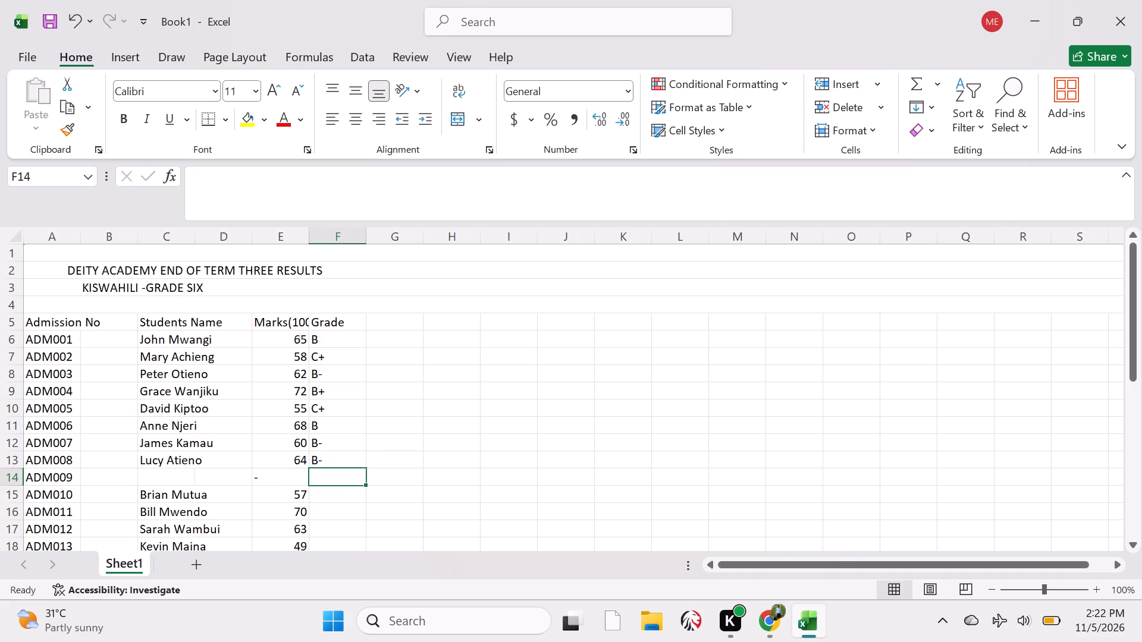
Enter the grades C+ and B+ in cells F15 and F16, for ADM010 and ADM011.
{"action": "left_click", "coordinate": [332, 499]}
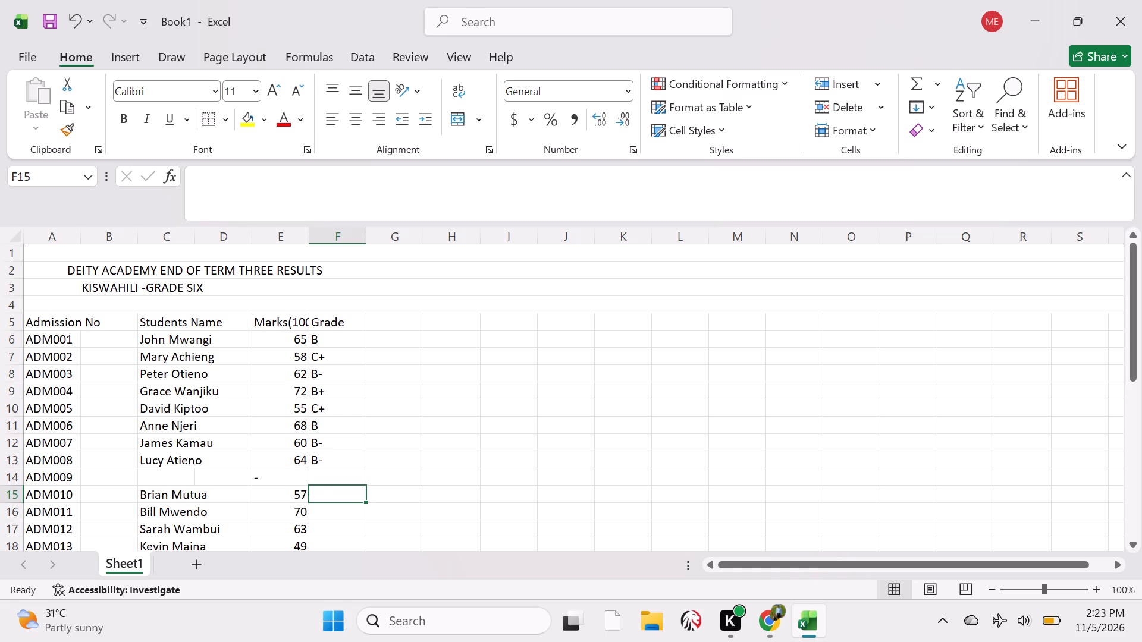
{"action": "key", "text": "c"}
{"action": "key", "text": "shift+plus"}
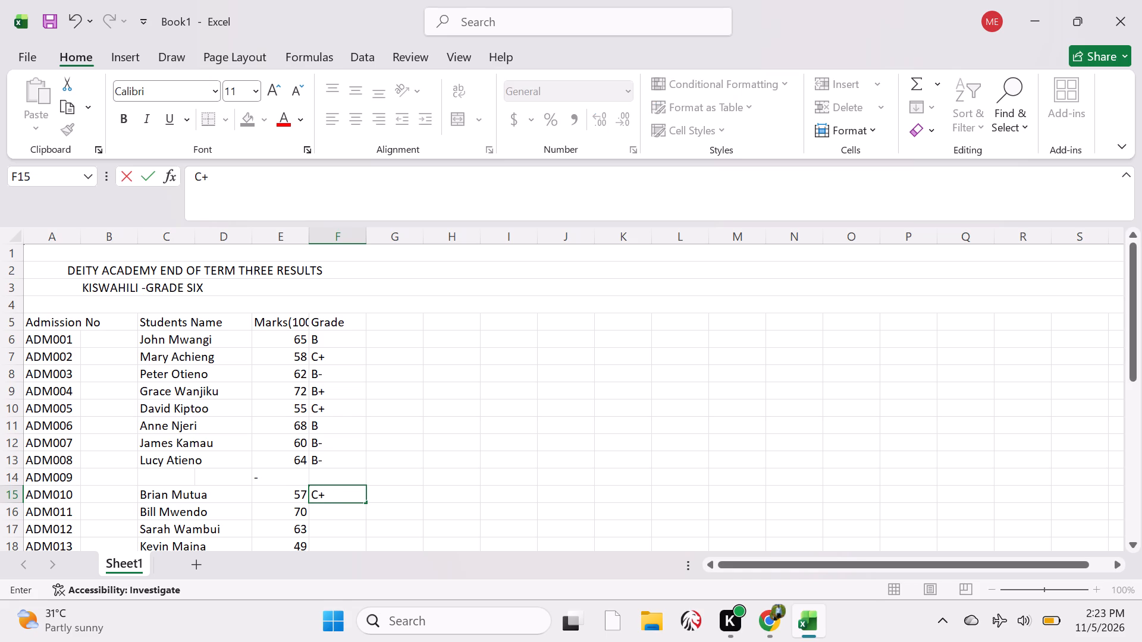
{"action": "left_click", "coordinate": [325, 514]}
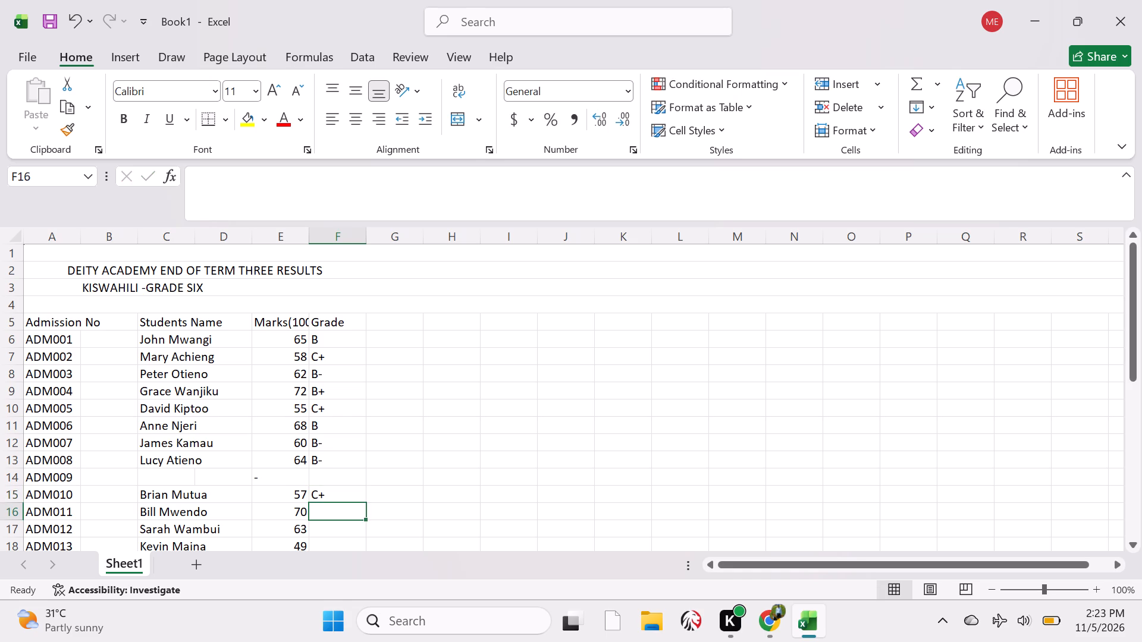
{"action": "key", "text": "b"}
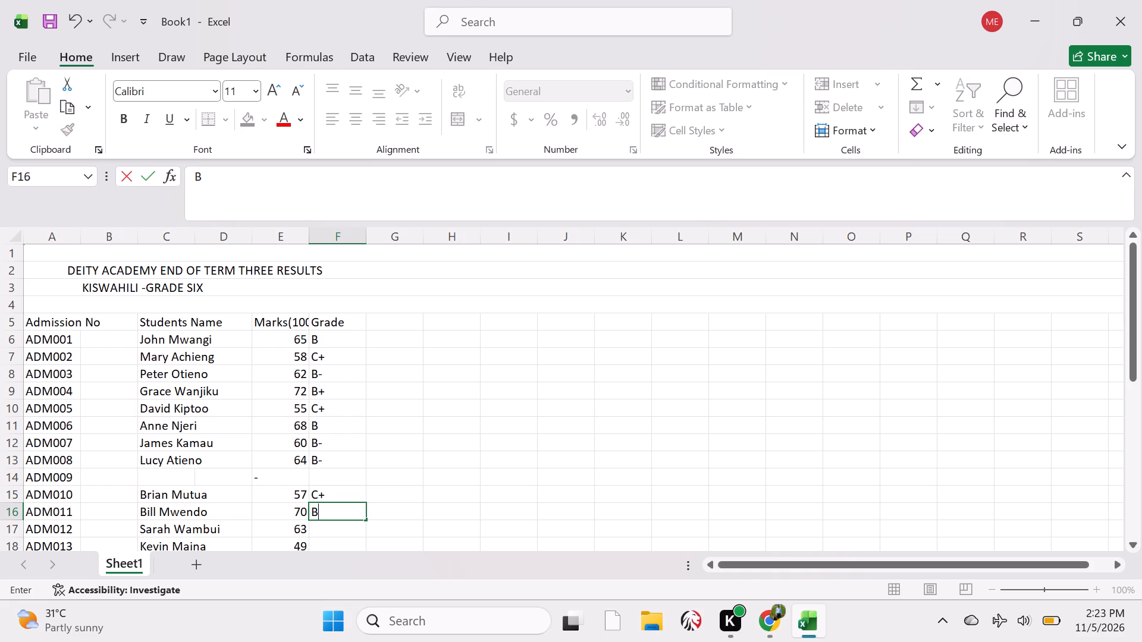
{"action": "key", "text": "shift+plus"}
Enter the grades B-, C- and C+ in cells F17 to F19, for ADM012 to ADM014.
{"action": "scroll", "coordinate": [346, 506], "scroll_direction": "down", "scroll_amount": 1}
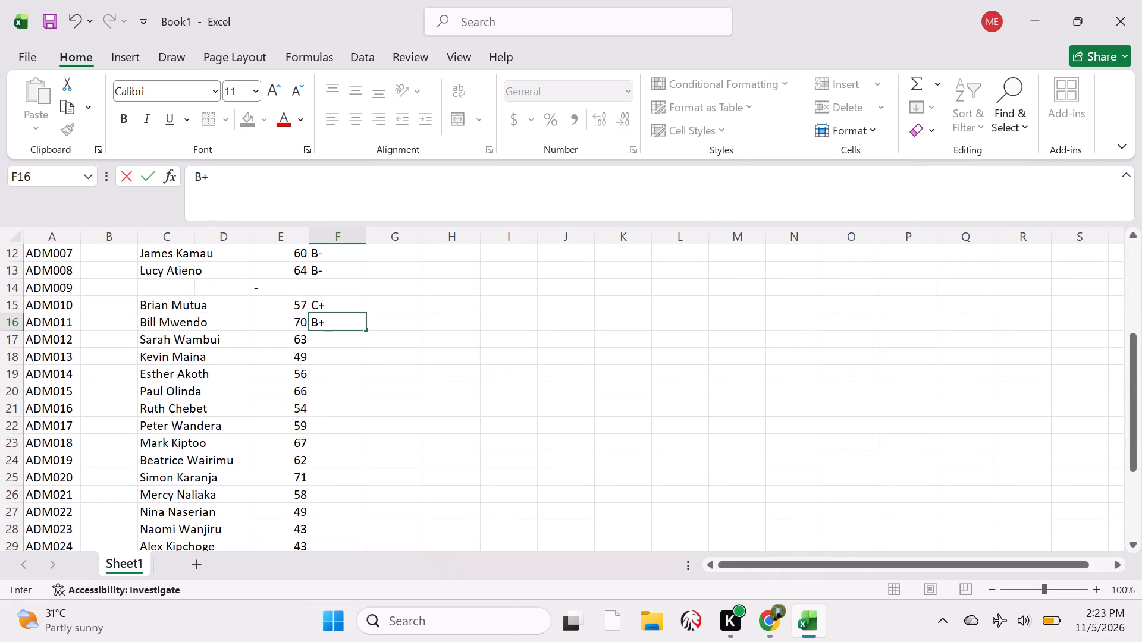
{"action": "left_click", "coordinate": [323, 345]}
{"action": "key", "text": "b"}
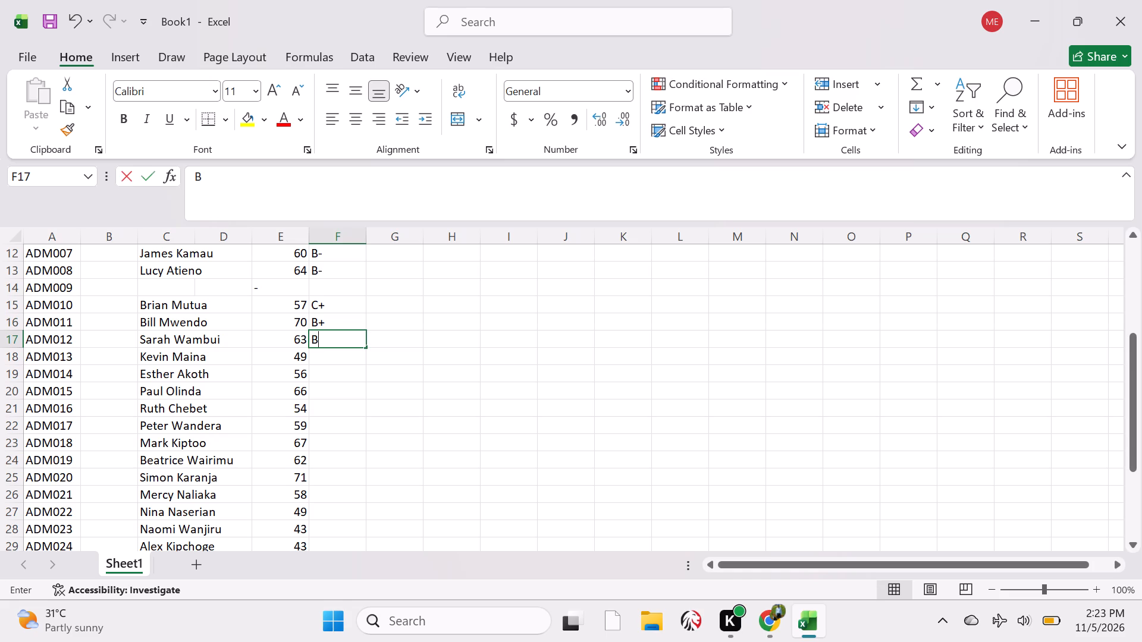
{"action": "key", "text": "minus"}
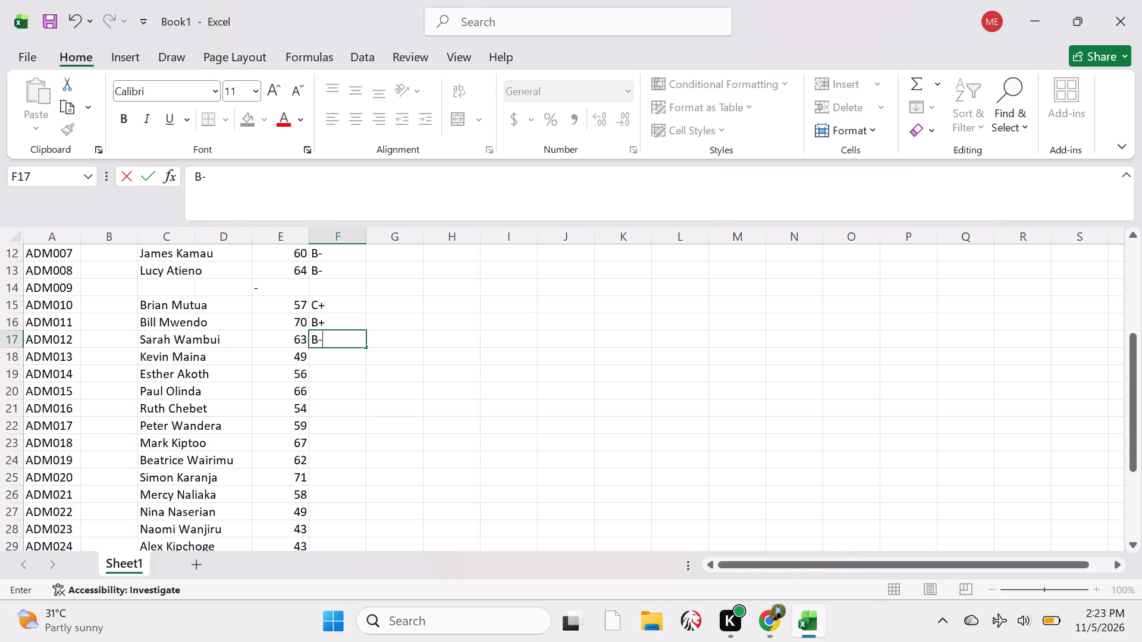
{"action": "left_click", "coordinate": [341, 361]}
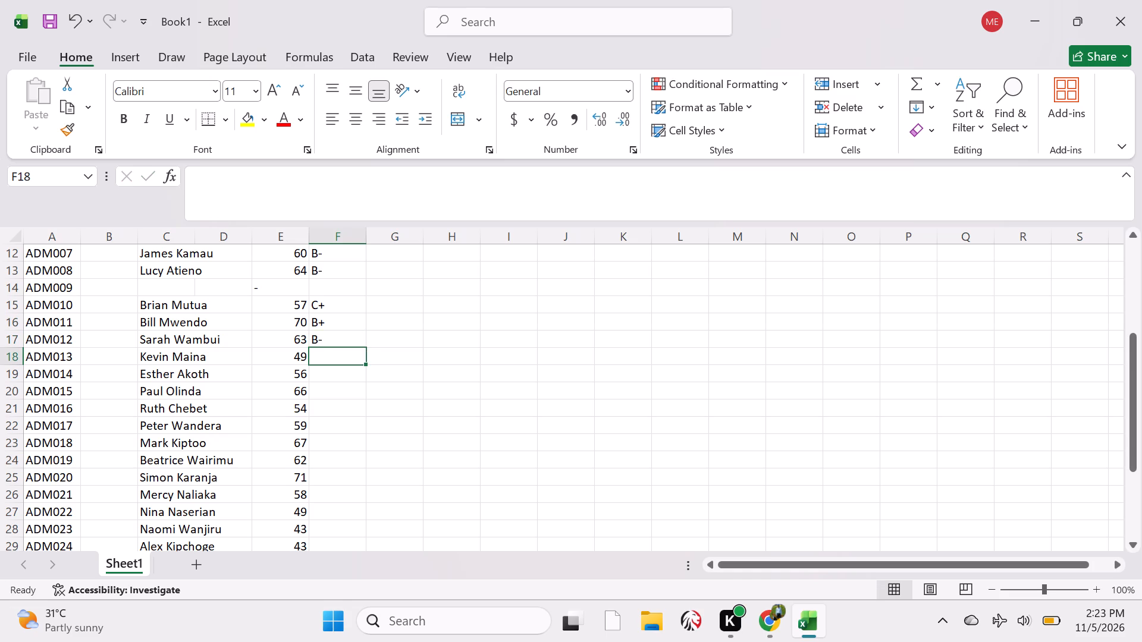
{"action": "key", "text": "c"}
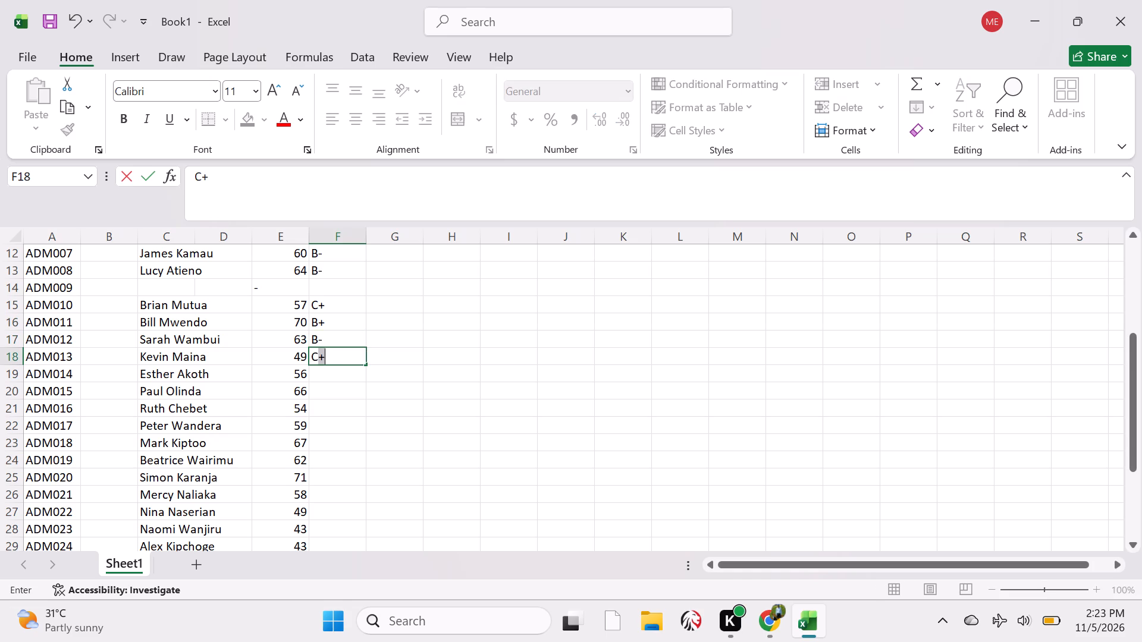
{"action": "key", "text": "minus"}
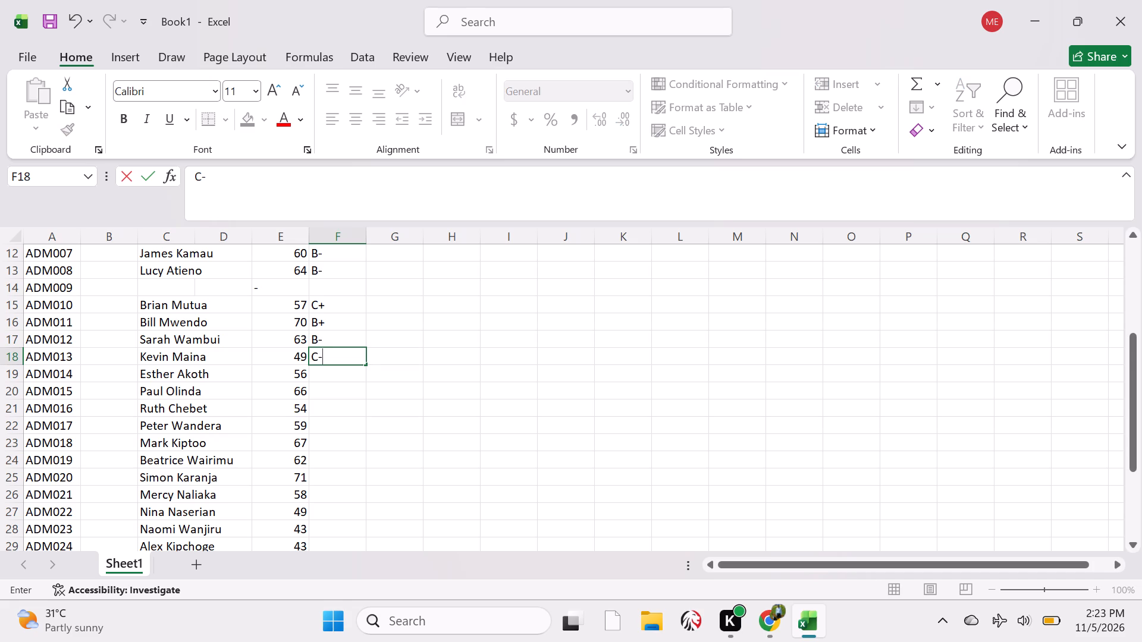
{"action": "left_click", "coordinate": [320, 373]}
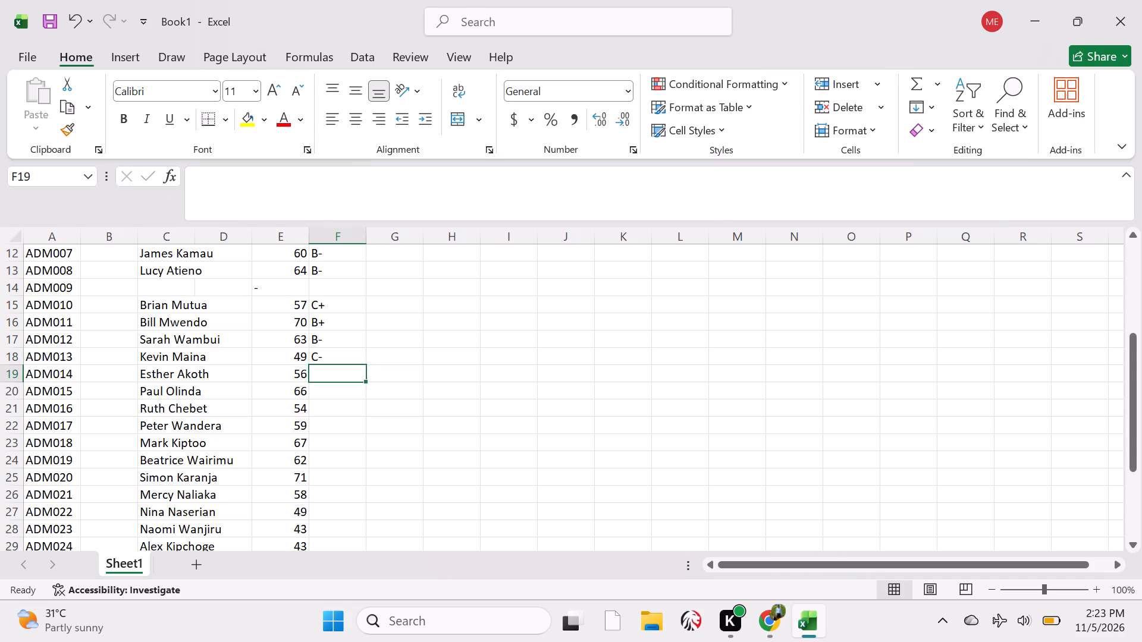
{"action": "key", "text": "c"}
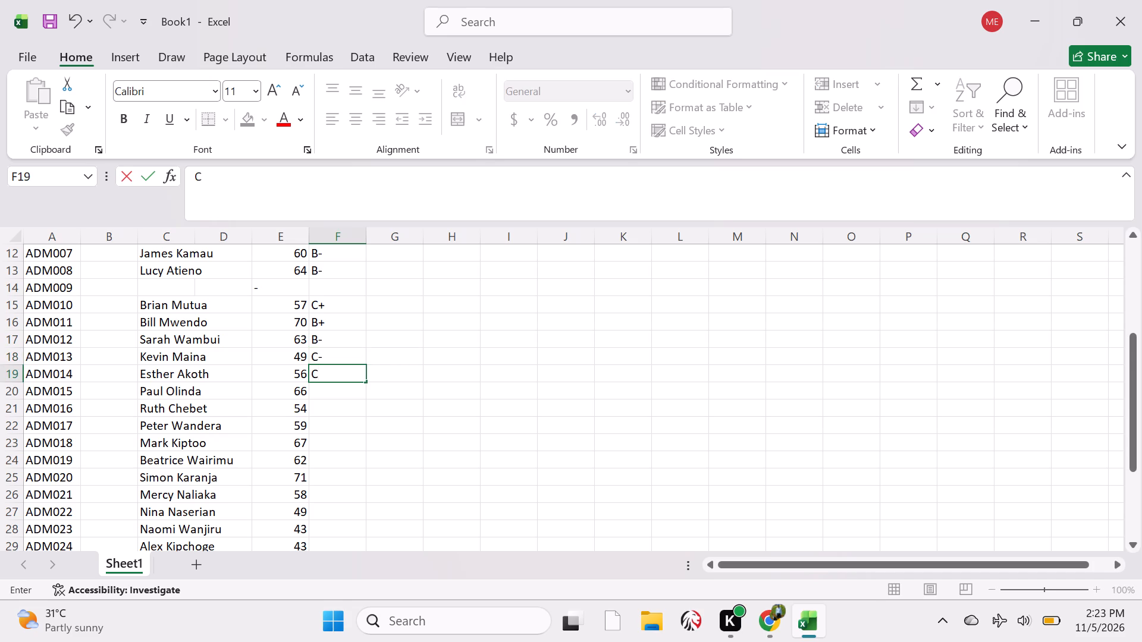
{"action": "key", "text": "shift+plus"}
Enter the grades B, C and C+ in cells F20 to F22, for ADM015 to ADM017.
{"action": "left_click", "coordinate": [323, 392]}
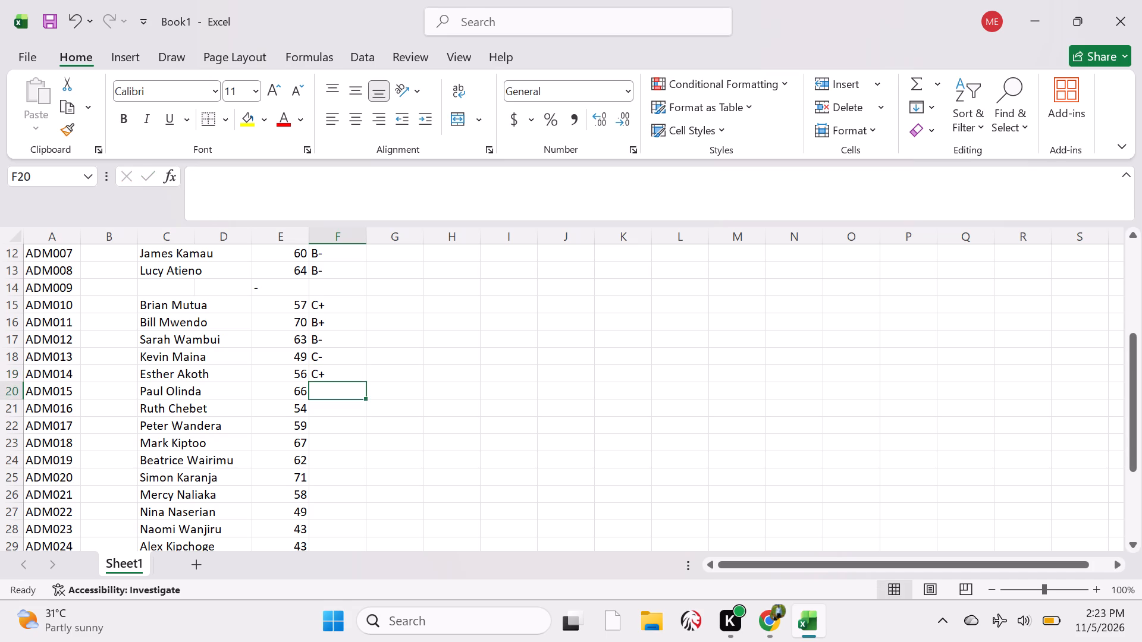
{"action": "key", "text": "b"}
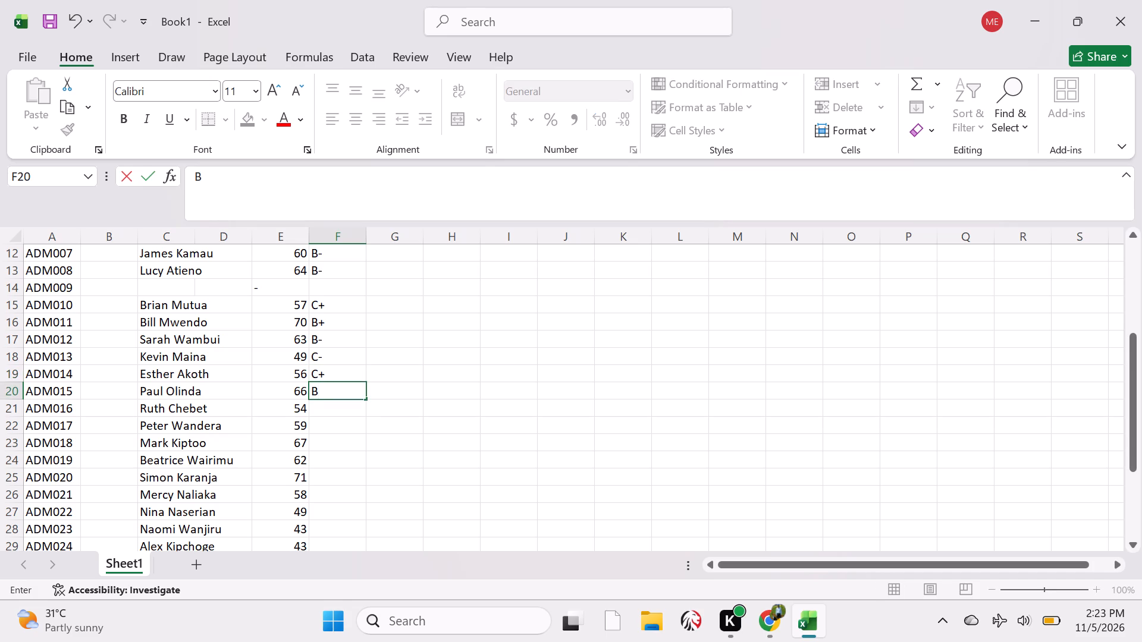
{"action": "key", "text": "Return"}
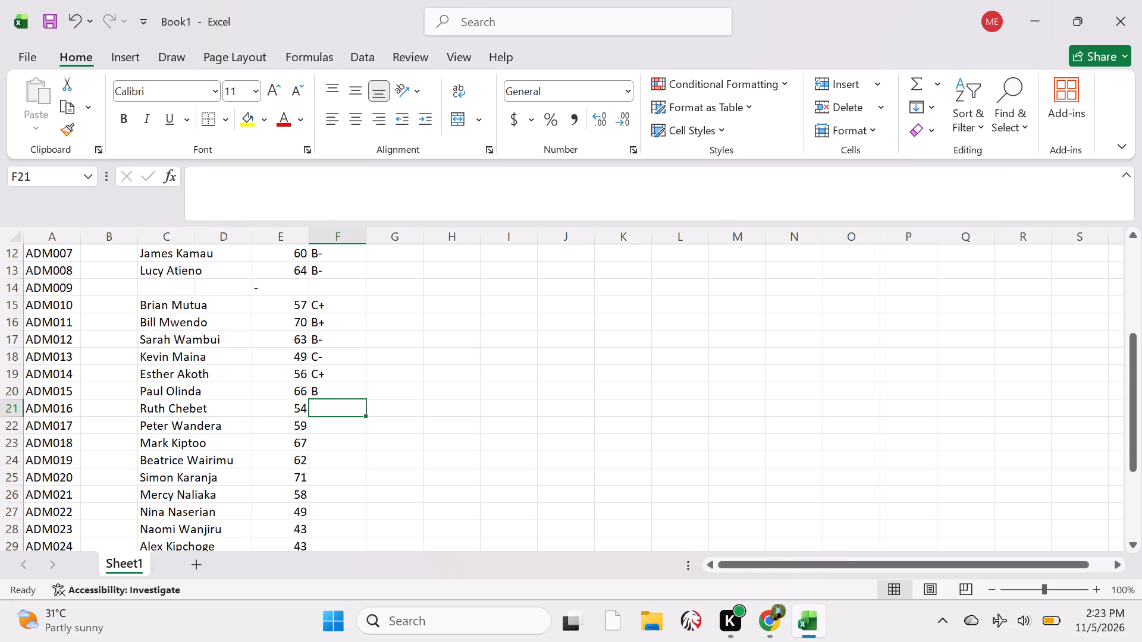
{"action": "key", "text": "c"}
{"action": "key", "text": "Return"}
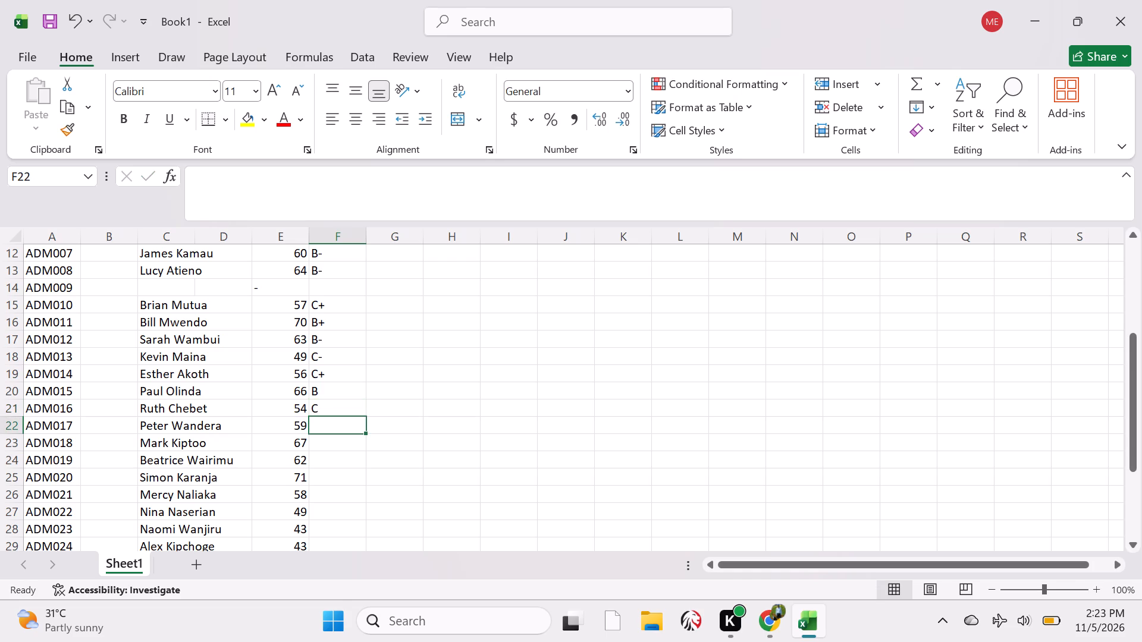
{"action": "key", "text": "c"}
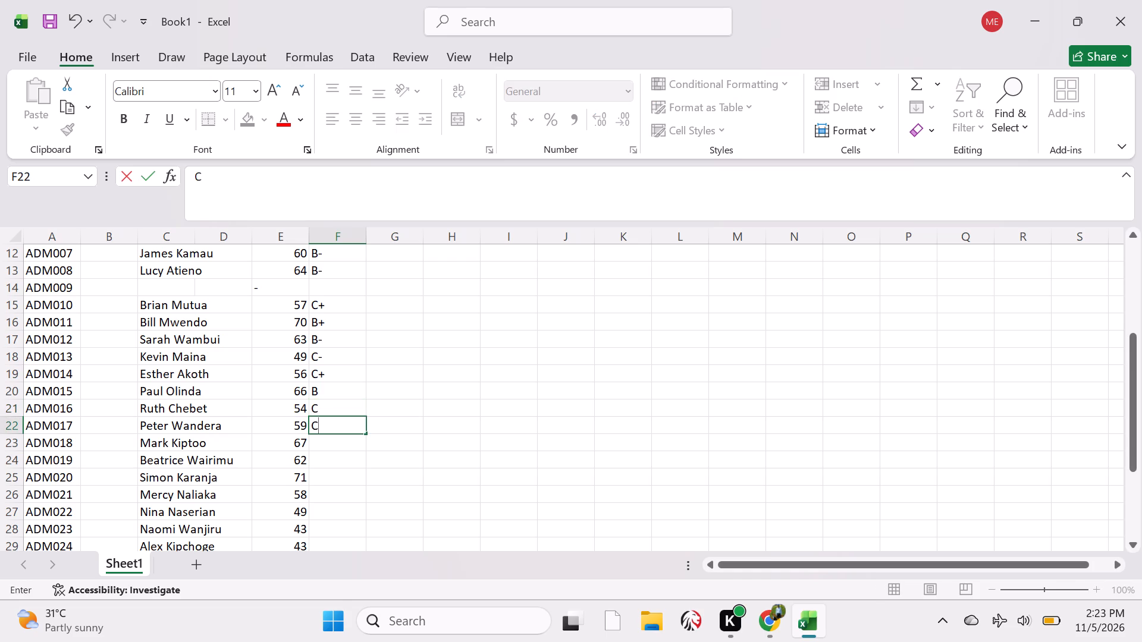
{"action": "key", "text": "shift+plus"}
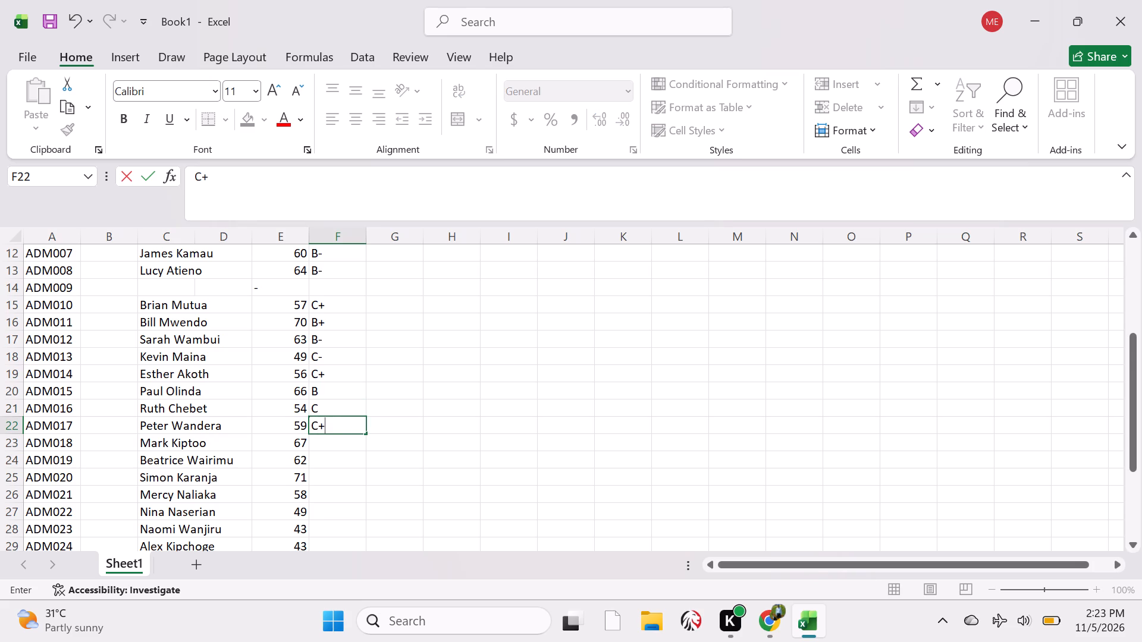
Enter the grades B, B- and B+ in cells F23 to F25, for ADM018 to ADM020.
{"action": "left_click", "coordinate": [331, 442]}
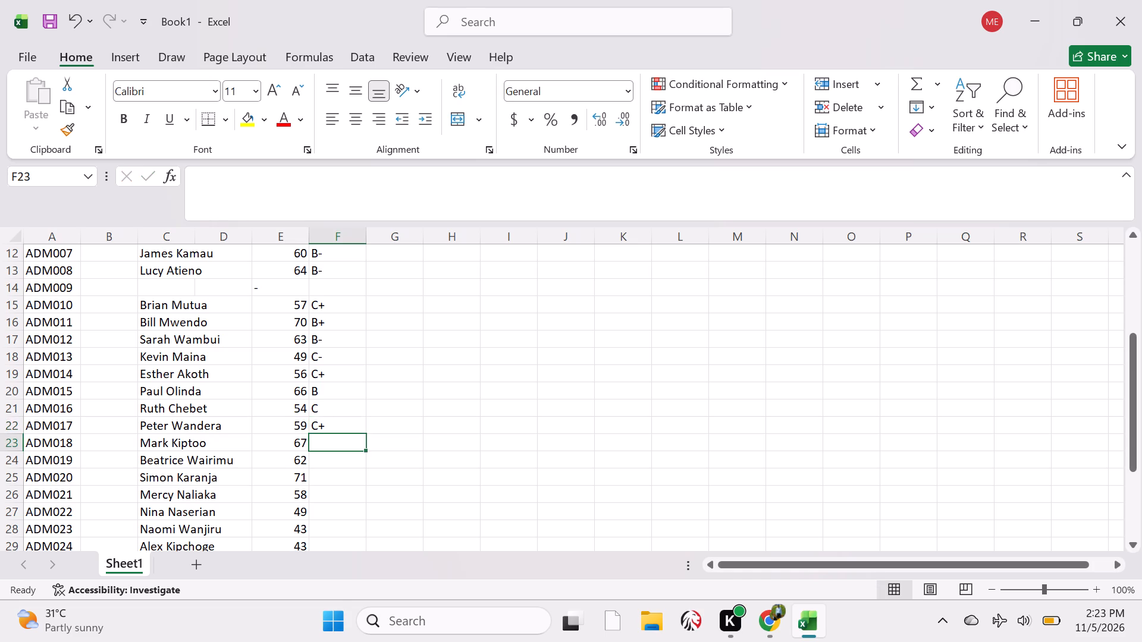
{"action": "key", "text": "b"}
{"action": "key", "text": "Return"}
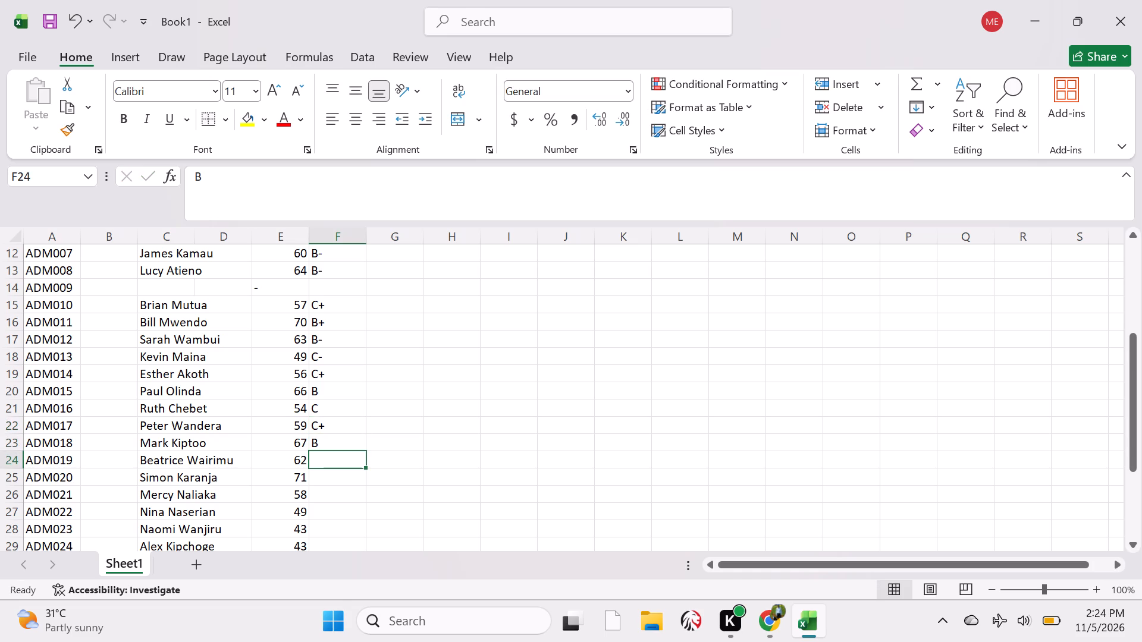
{"action": "type", "text": "B-"}
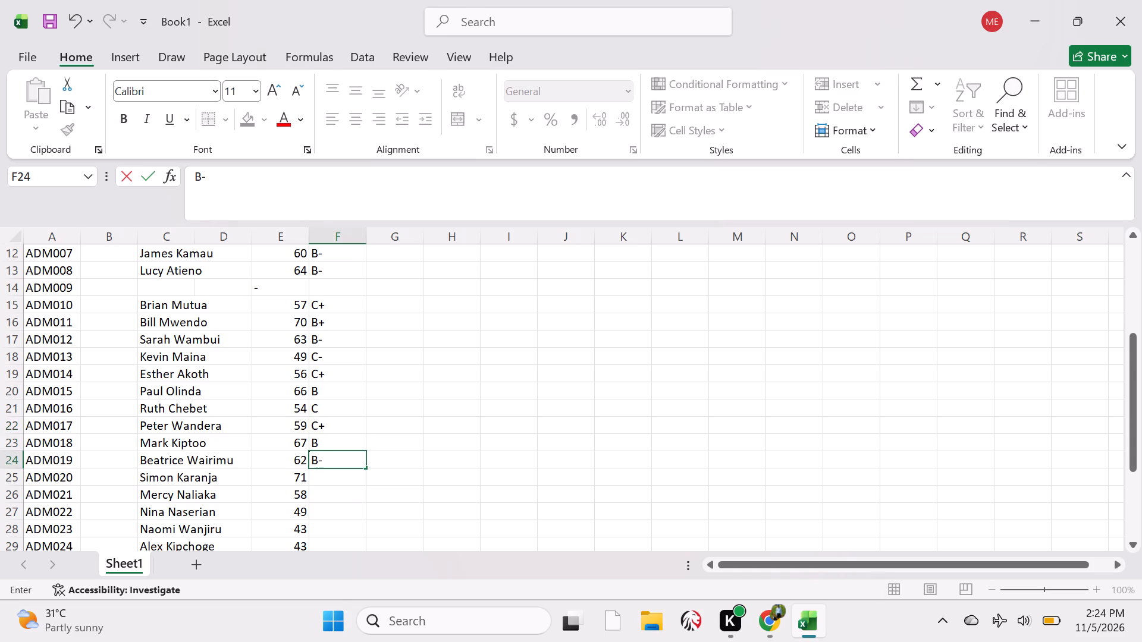
{"action": "key", "text": "Return"}
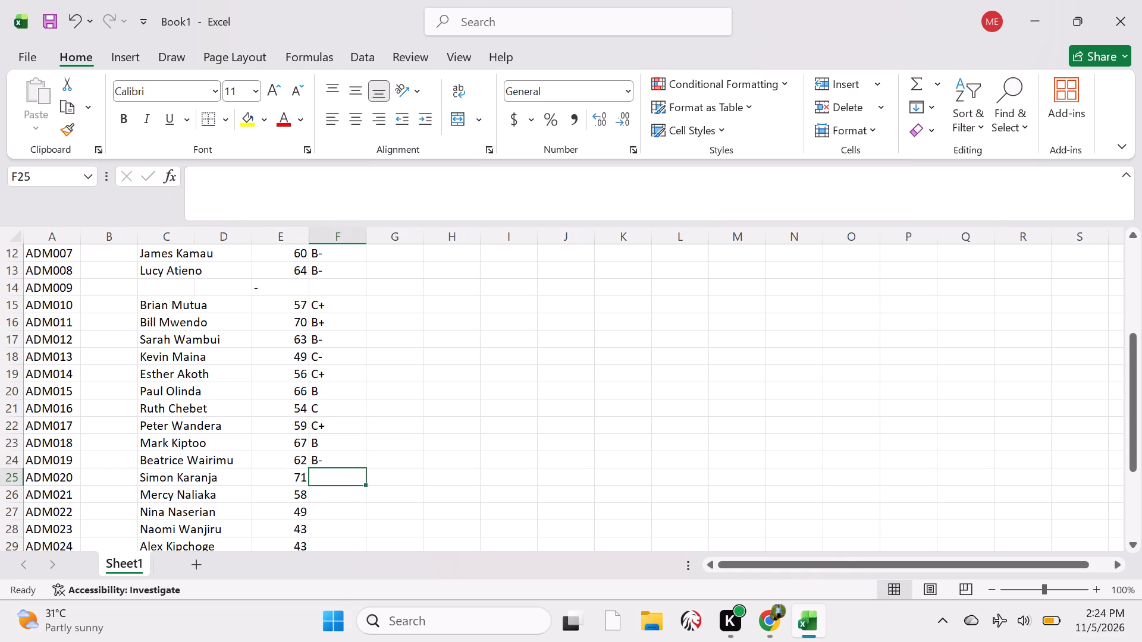
{"action": "key", "text": "b"}
{"action": "key", "text": "shift+plus"}
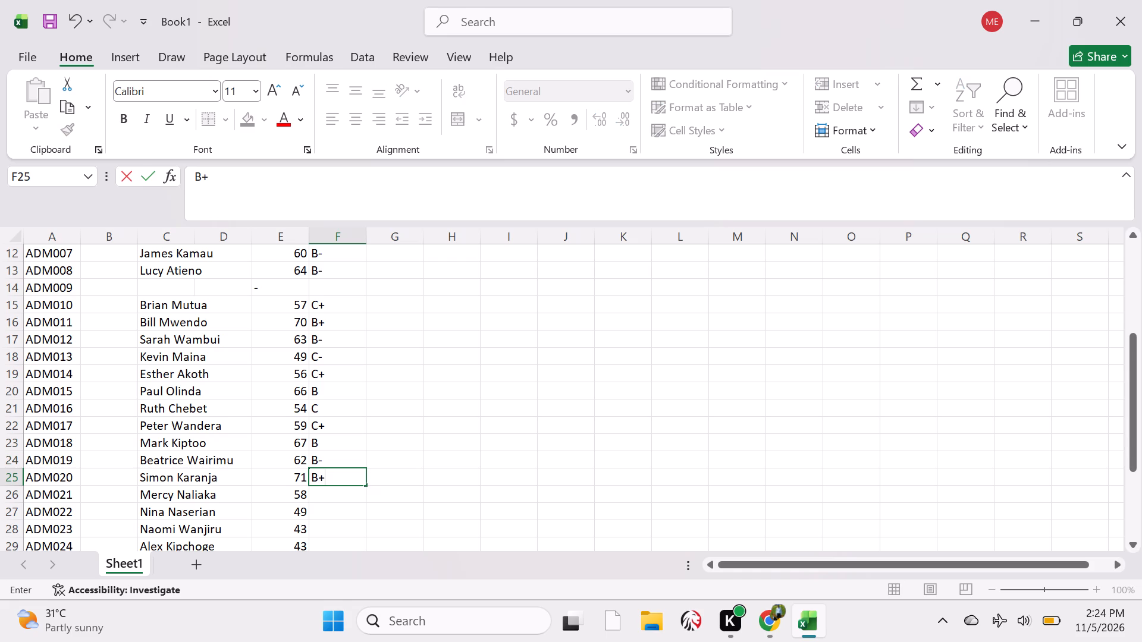
Enter the grades C+ and C- in cells F26 and F27, for ADM021 and ADM022.
{"action": "left_click", "coordinate": [321, 499]}
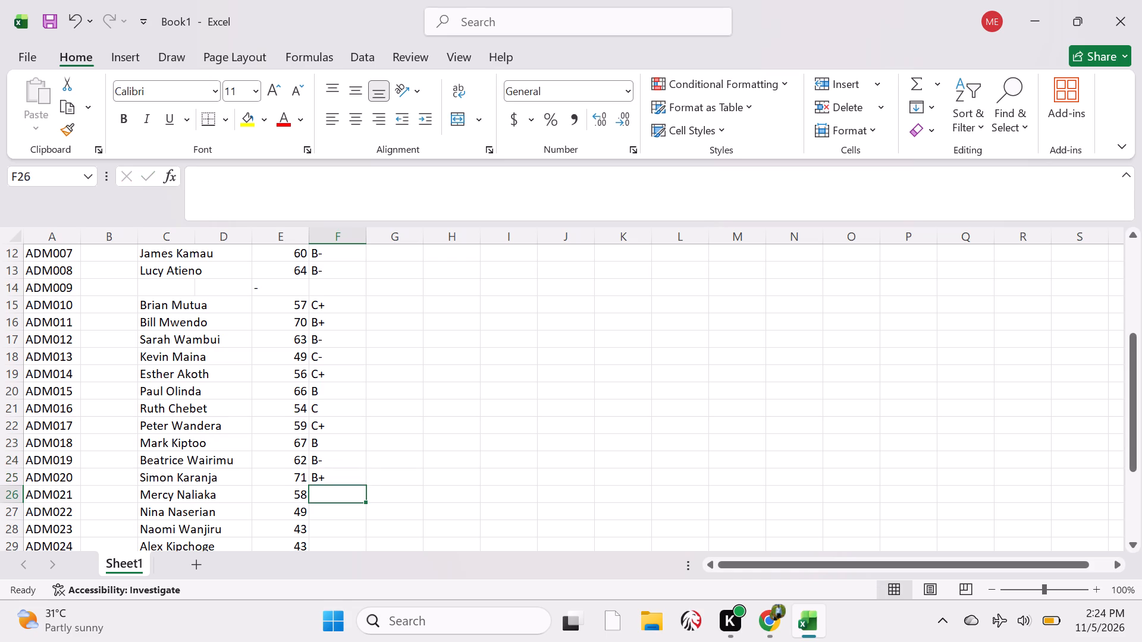
{"action": "key", "text": "c"}
{"action": "key", "text": "shift+plus"}
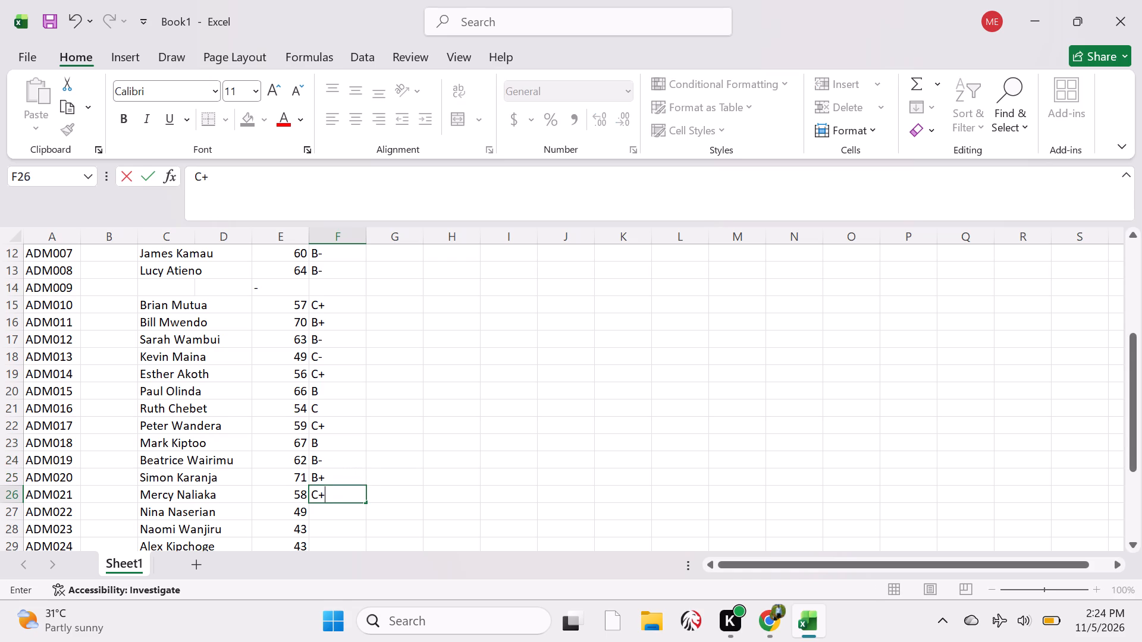
{"action": "key", "text": "Return"}
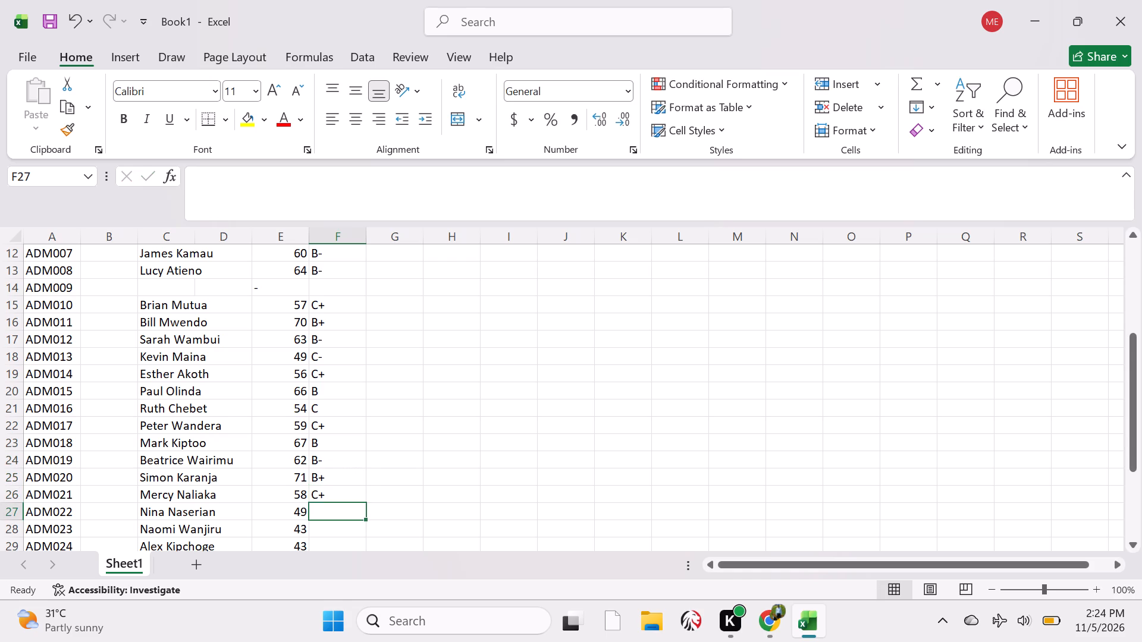
{"action": "scroll", "coordinate": [330, 512], "scroll_direction": "down", "scroll_amount": 1}
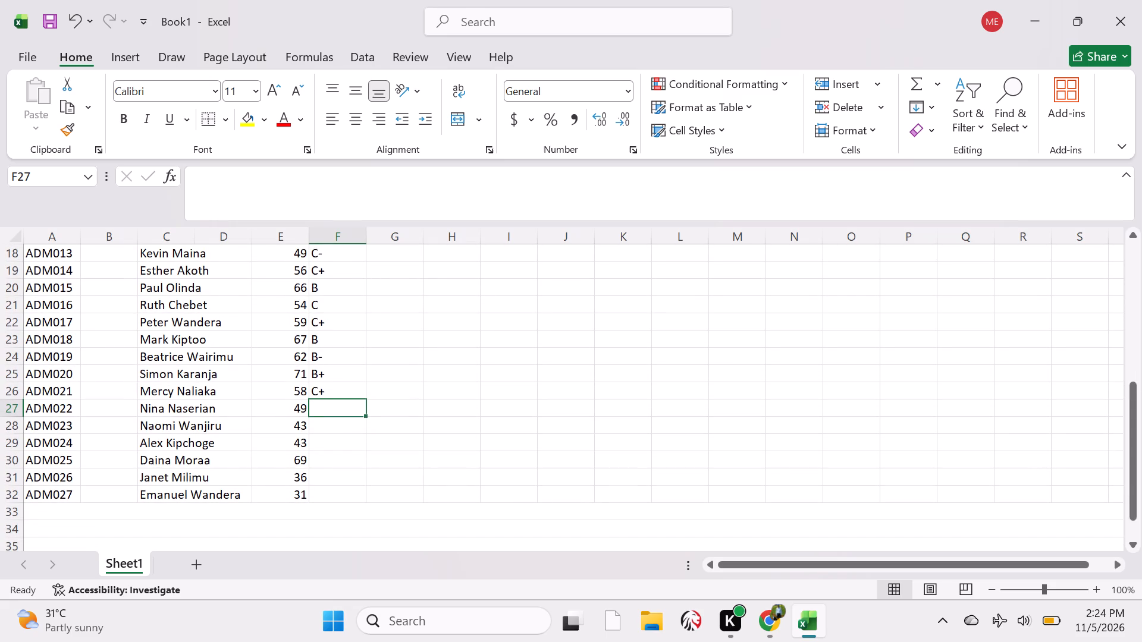
{"action": "key", "text": "c"}
{"action": "key", "text": "minus"}
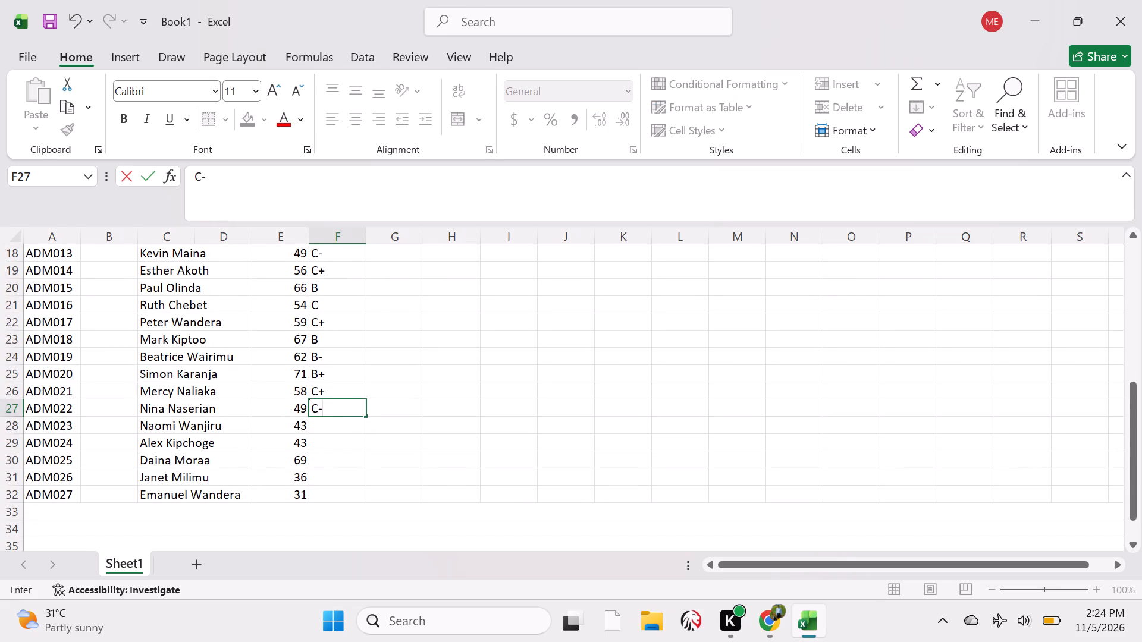
{"action": "key", "text": "Return"}
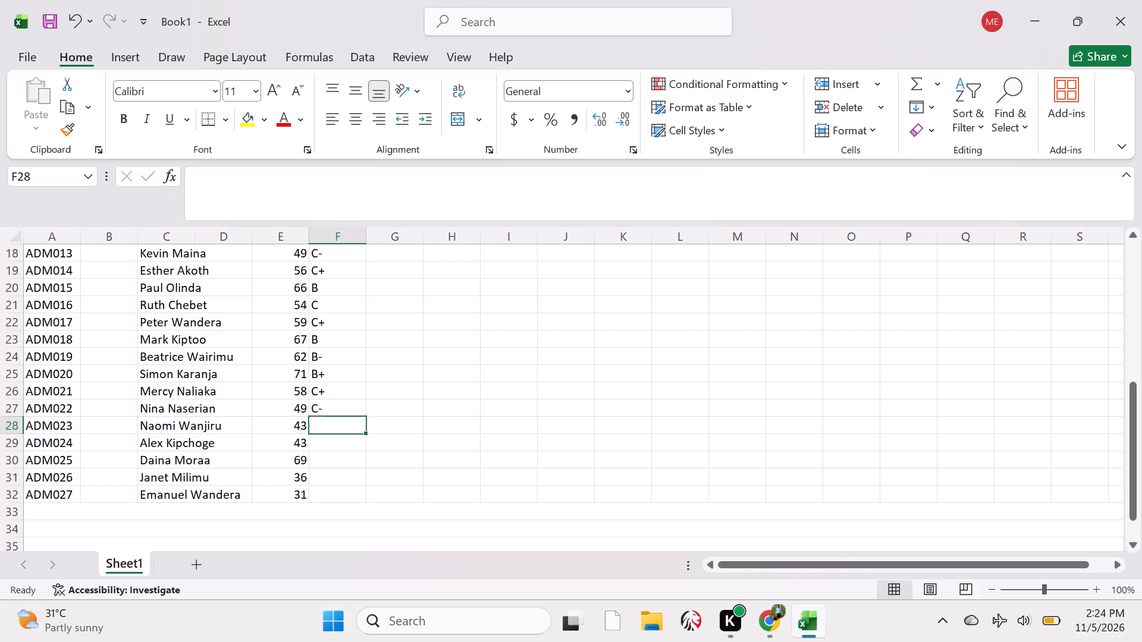
Enter the grades D+, D+ and B in cells F28 to F30, for ADM023 to ADM025.
{"action": "key", "text": "d"}
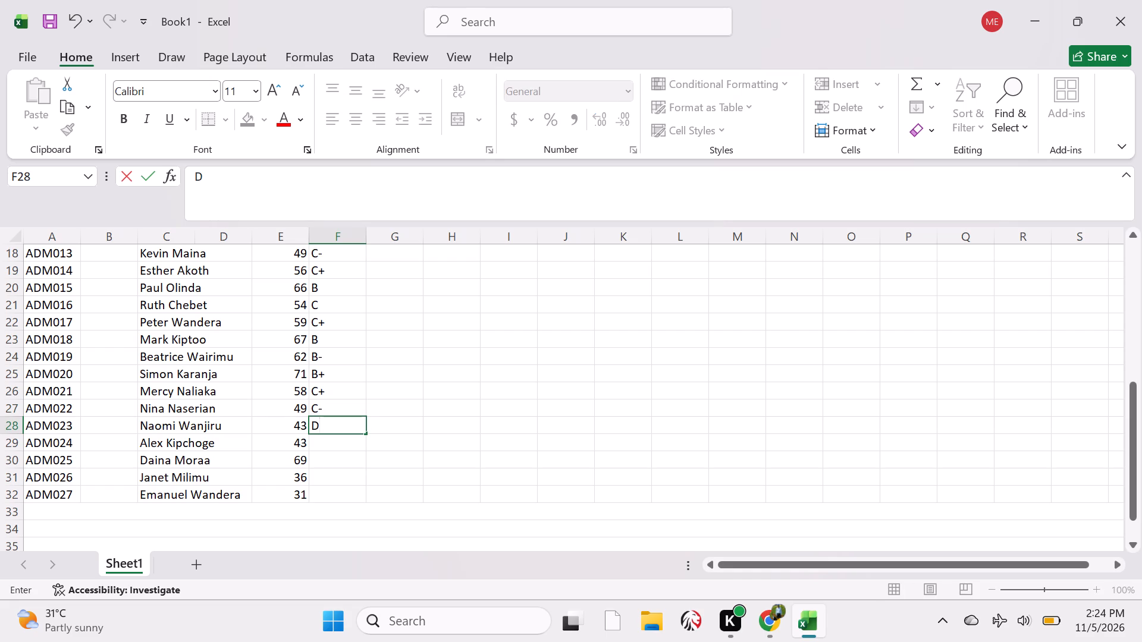
{"action": "key", "text": "shift+plus"}
{"action": "key", "text": "Return"}
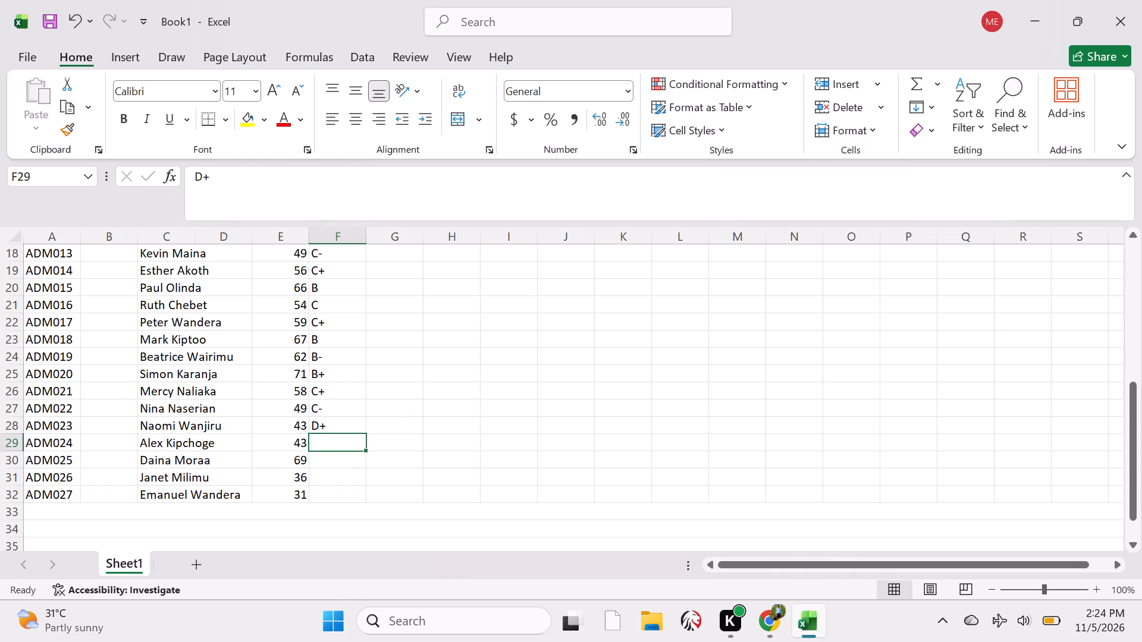
{"action": "key", "text": "d"}
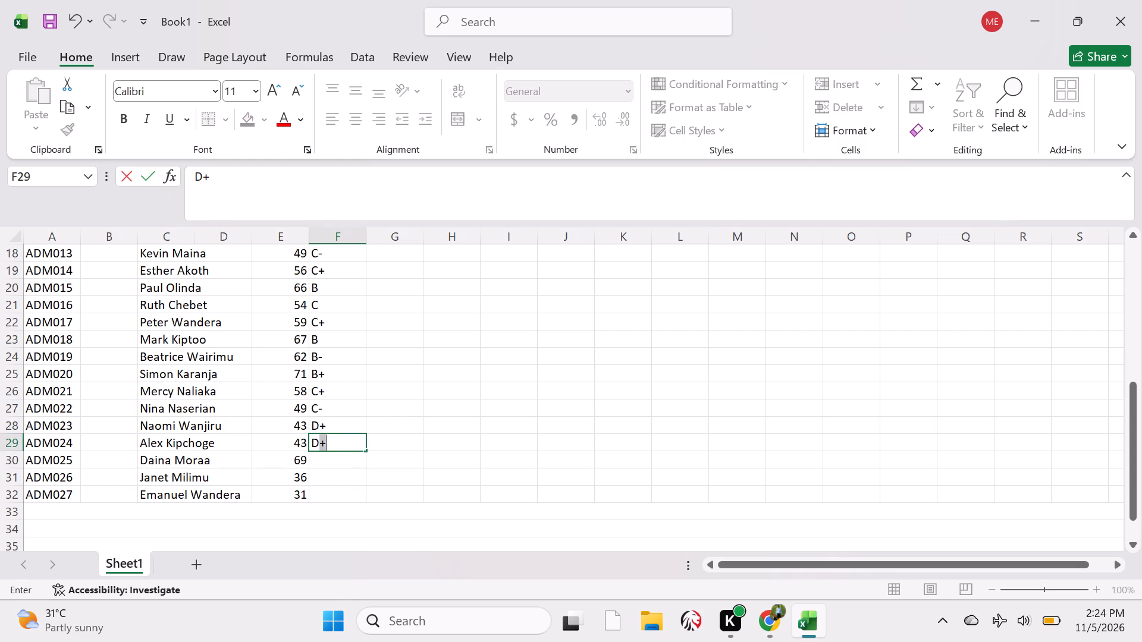
{"action": "key", "text": "shift+plus"}
{"action": "left_click", "coordinate": [335, 460]}
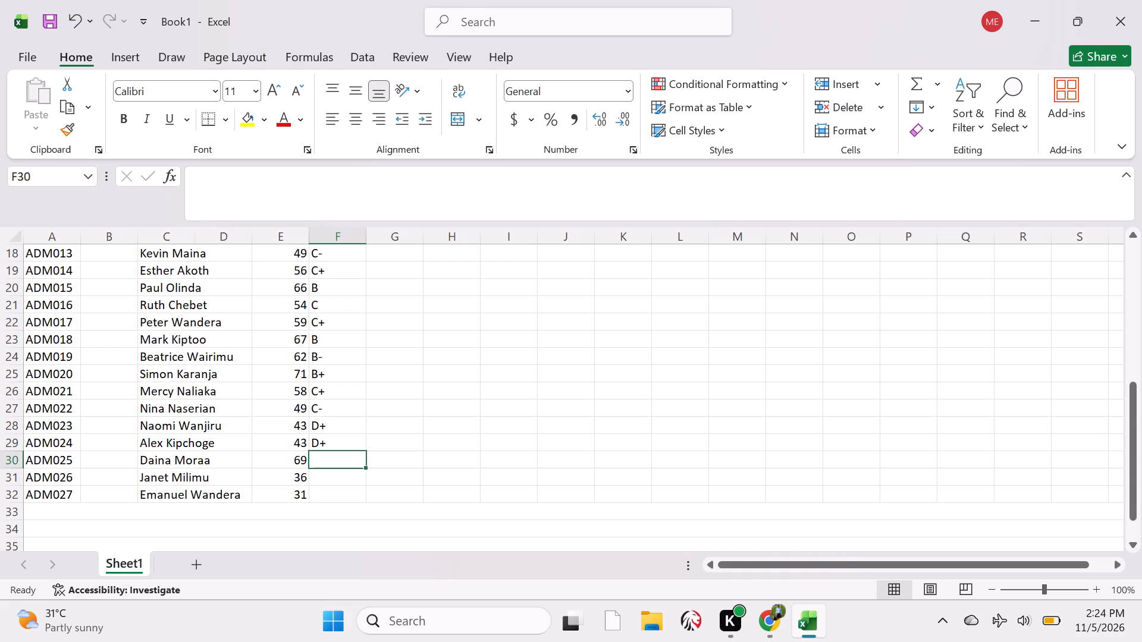
{"action": "key", "text": "b"}
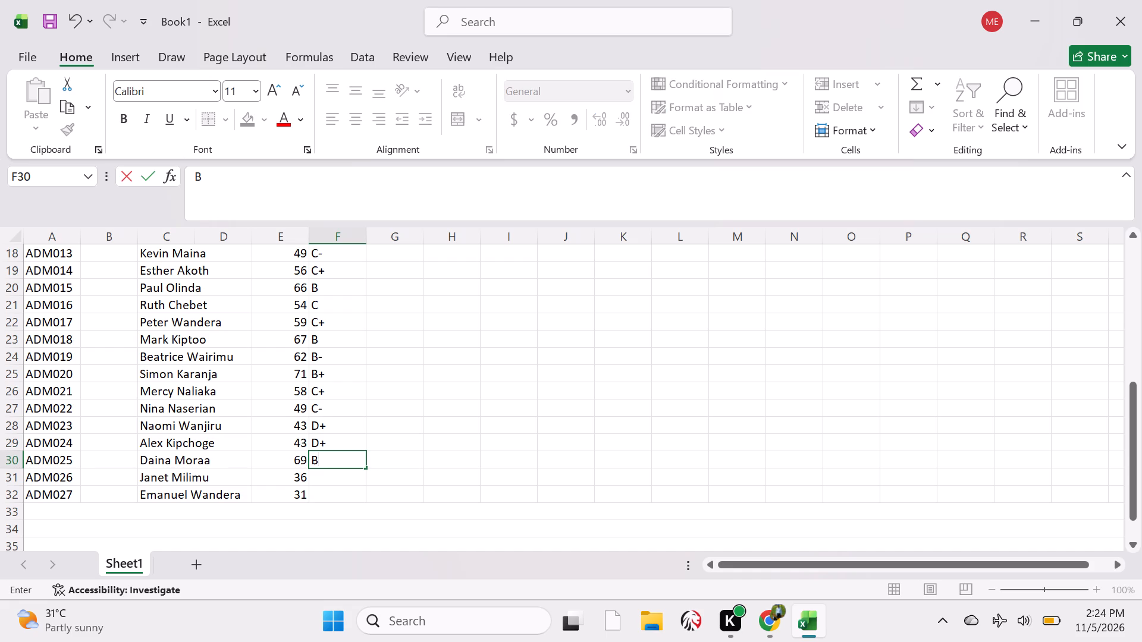
{"action": "key", "text": "Return"}
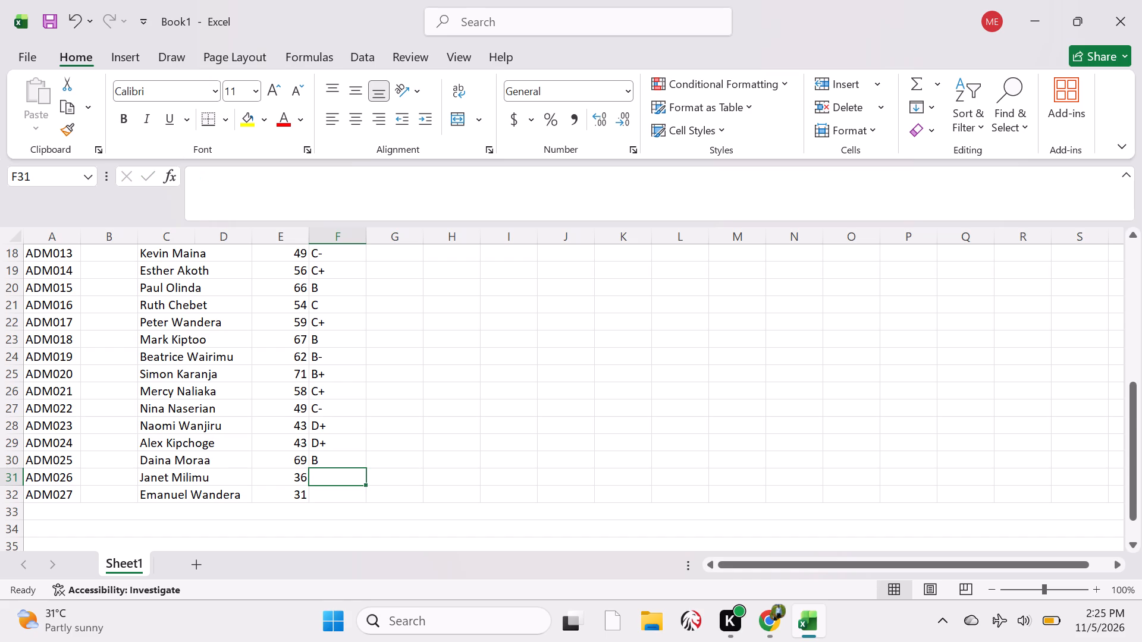
{"action": "key", "text": "d"}
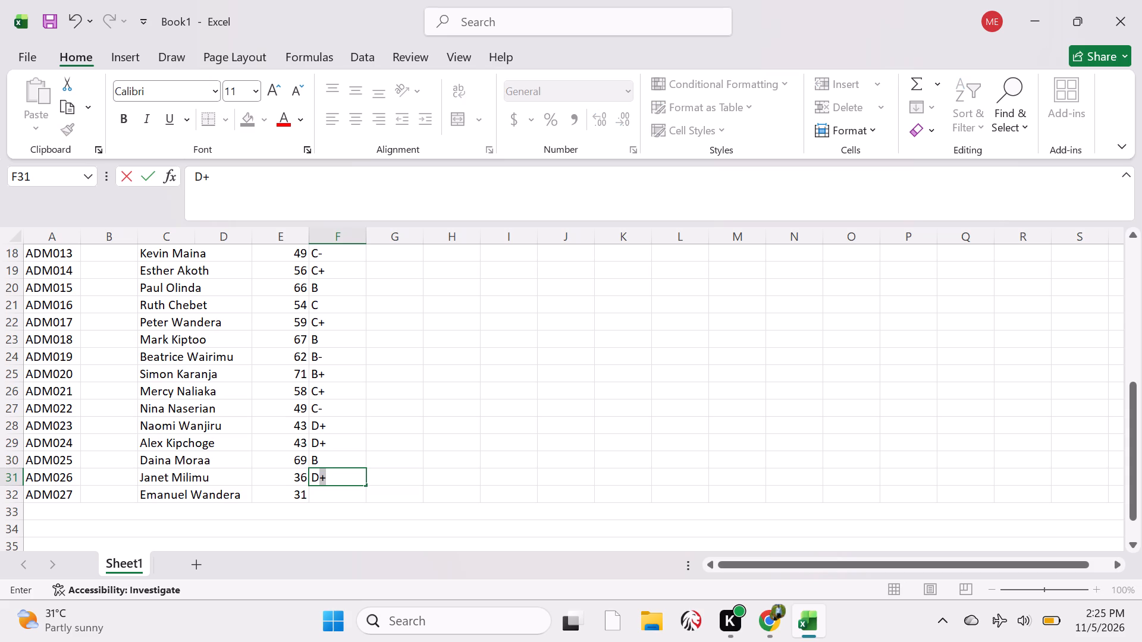
{"action": "key", "text": "Return"}
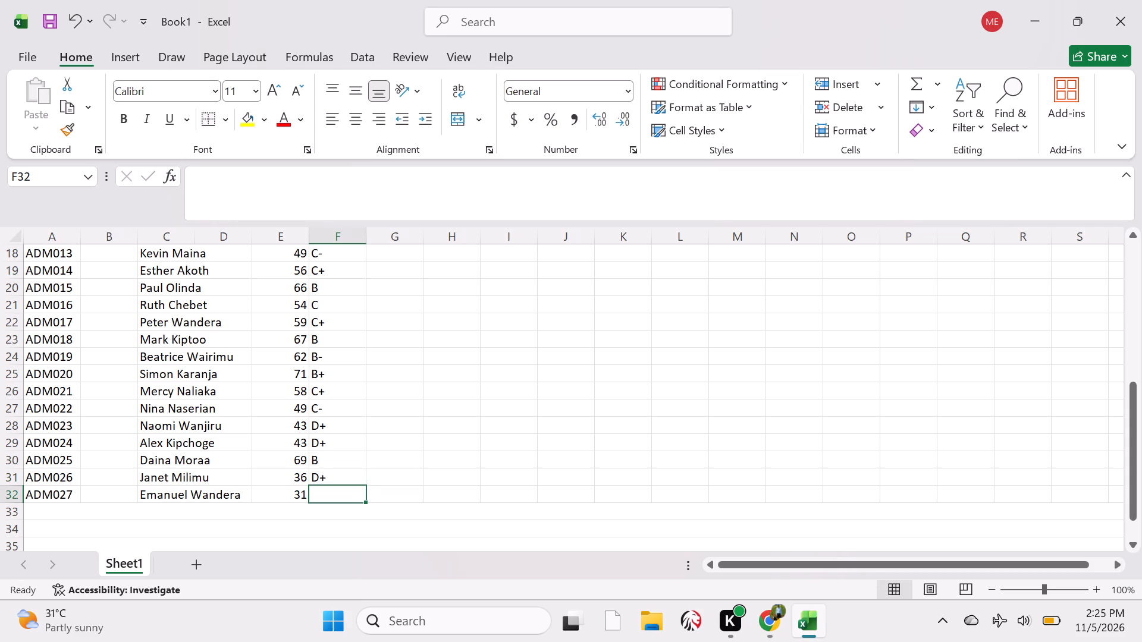
{"action": "left_click", "coordinate": [331, 479]}
{"action": "key", "text": "BackSpace"}
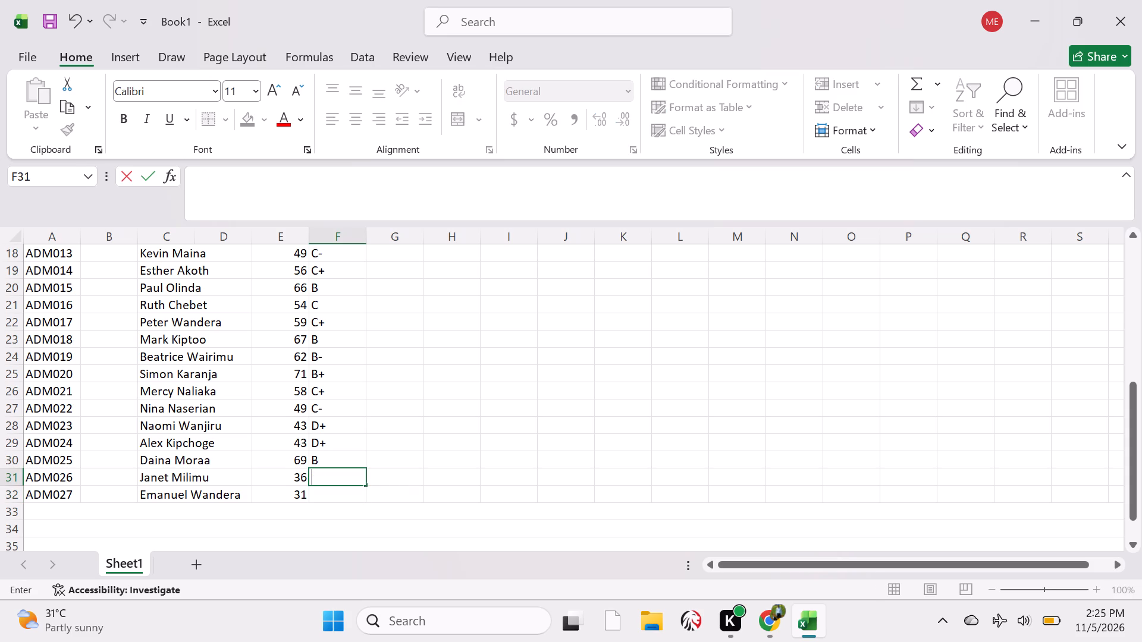
{"action": "key", "text": "d"}
{"action": "key", "text": "BackSpace"}
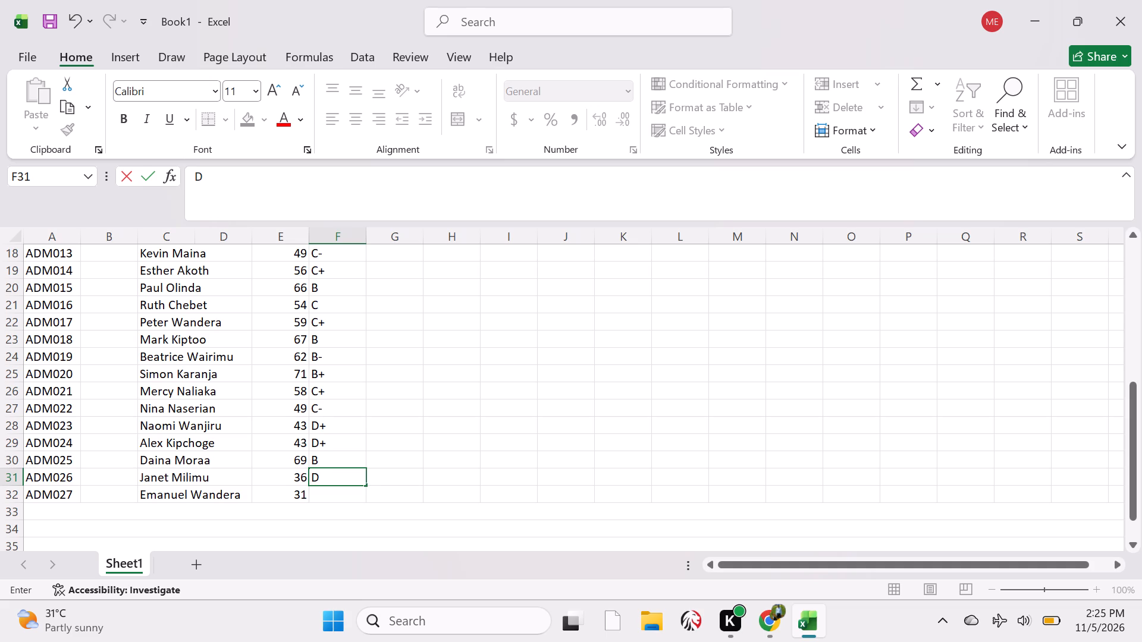
{"action": "key", "text": "Return"}
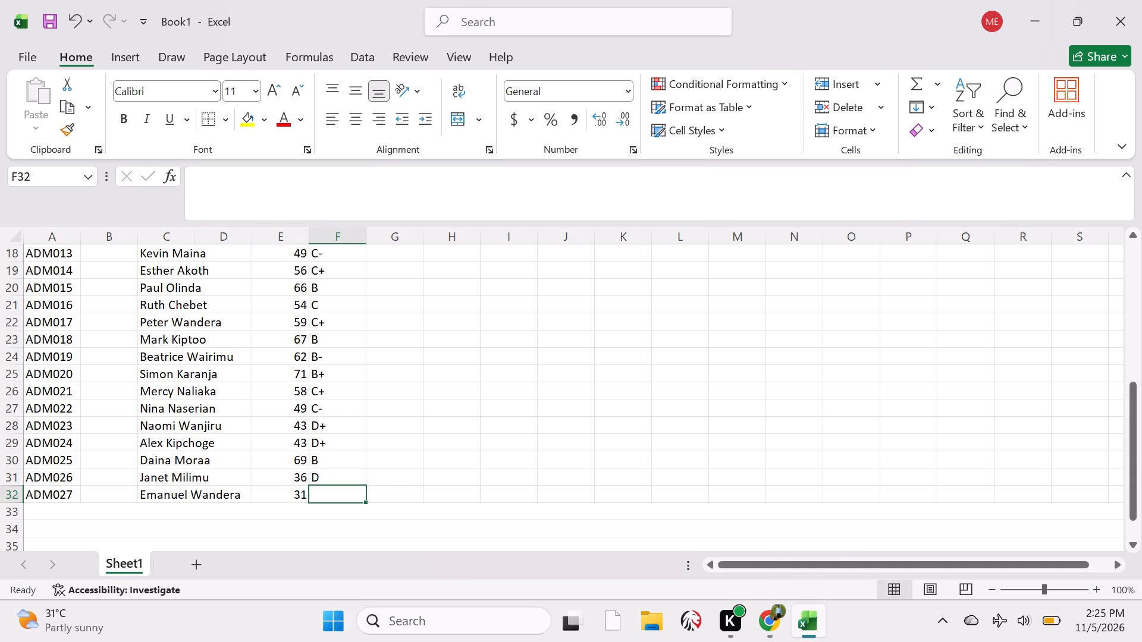
{"action": "key", "text": "d"}
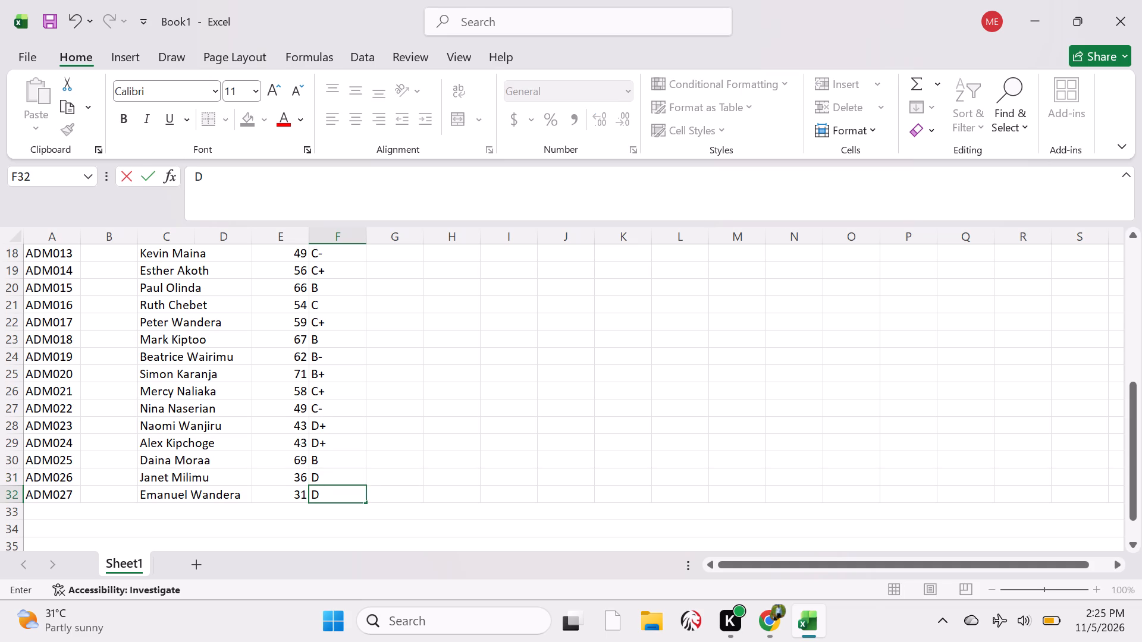
{"action": "key", "text": "equal"}
{"action": "key", "text": "BackSpace"}
{"action": "key", "text": "shift+plus"}
{"action": "key", "text": "BackSpace"}
{"action": "key", "text": "minus"}
Enter the label TOTAL MARKS: in merged cell A34, below the student list.
{"action": "scroll", "coordinate": [356, 449], "scroll_direction": "down", "scroll_amount": 1}
{"action": "scroll", "coordinate": [356, 449], "scroll_direction": "up", "scroll_amount": 2}
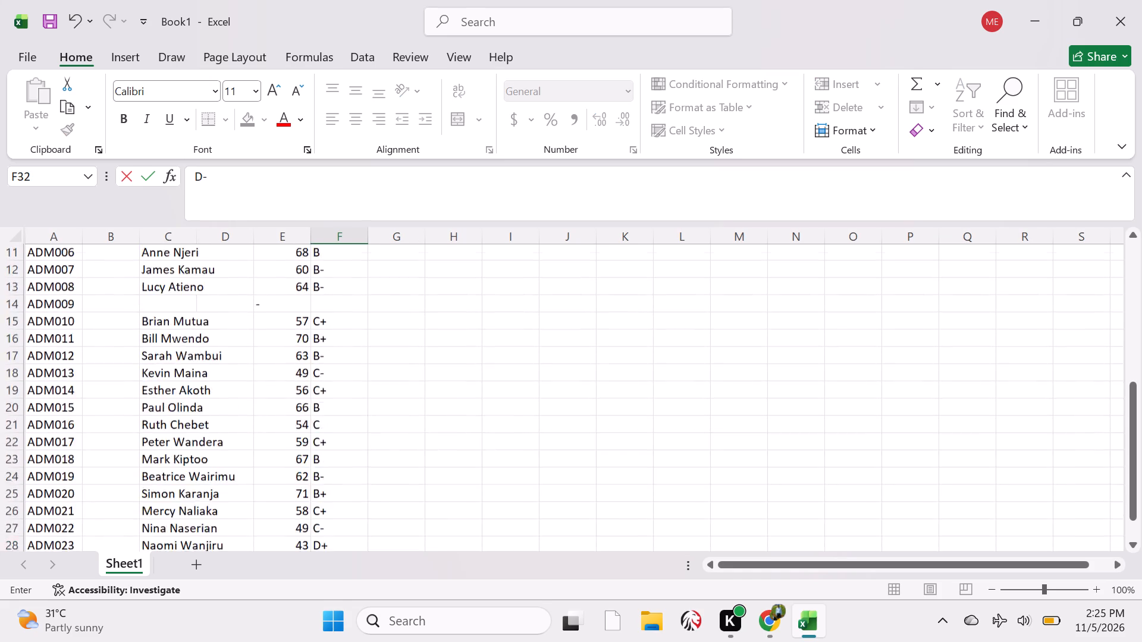
{"action": "scroll", "coordinate": [356, 449], "scroll_direction": "down", "scroll_amount": 1}
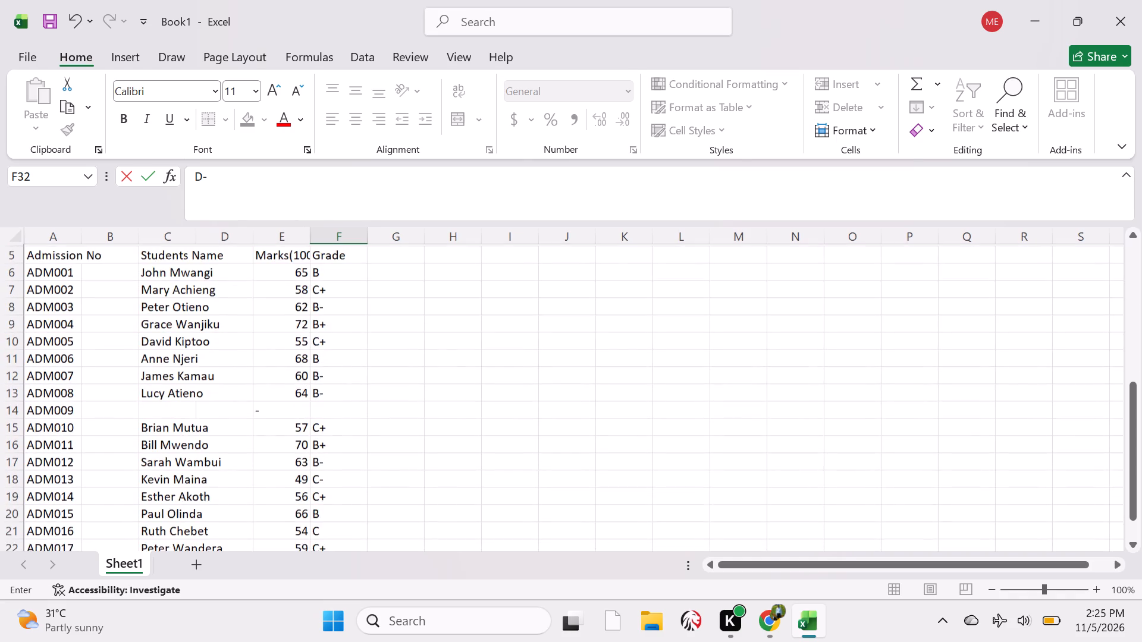
{"action": "scroll", "coordinate": [356, 449], "scroll_direction": "down", "scroll_amount": 1}
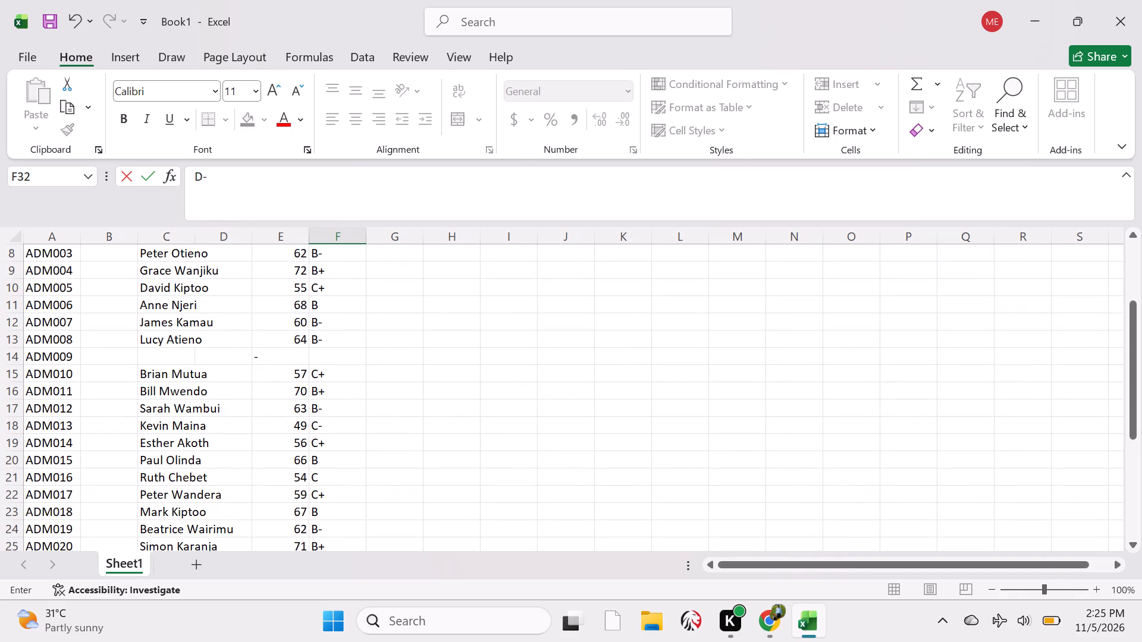
{"action": "scroll", "coordinate": [265, 394], "scroll_direction": "down", "scroll_amount": 5}
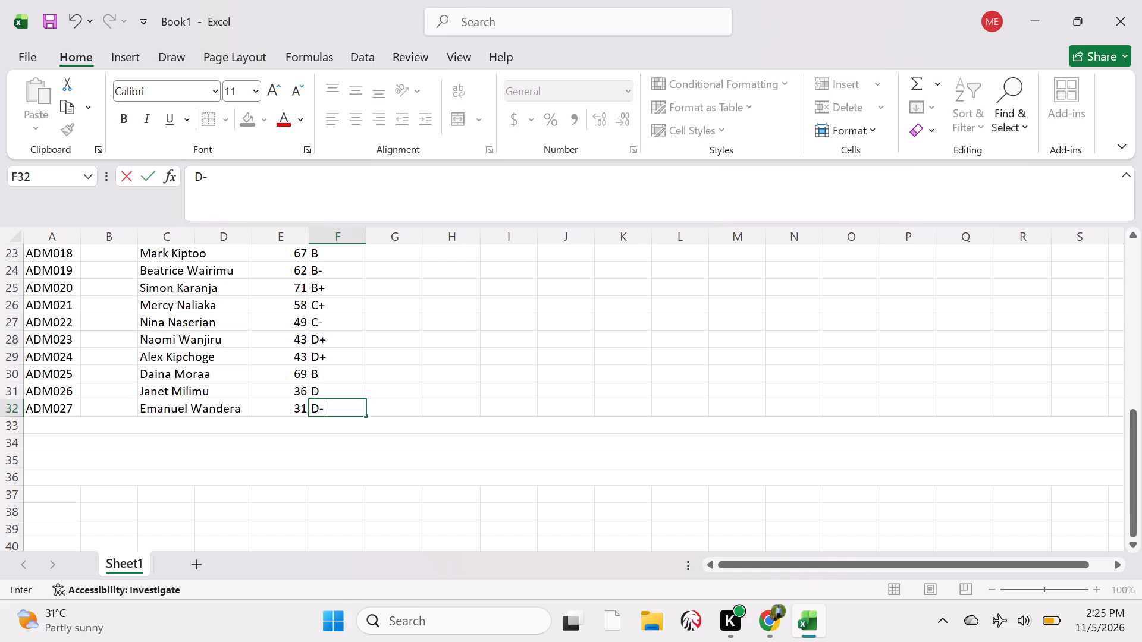
{"action": "left_click", "coordinate": [51, 445]}
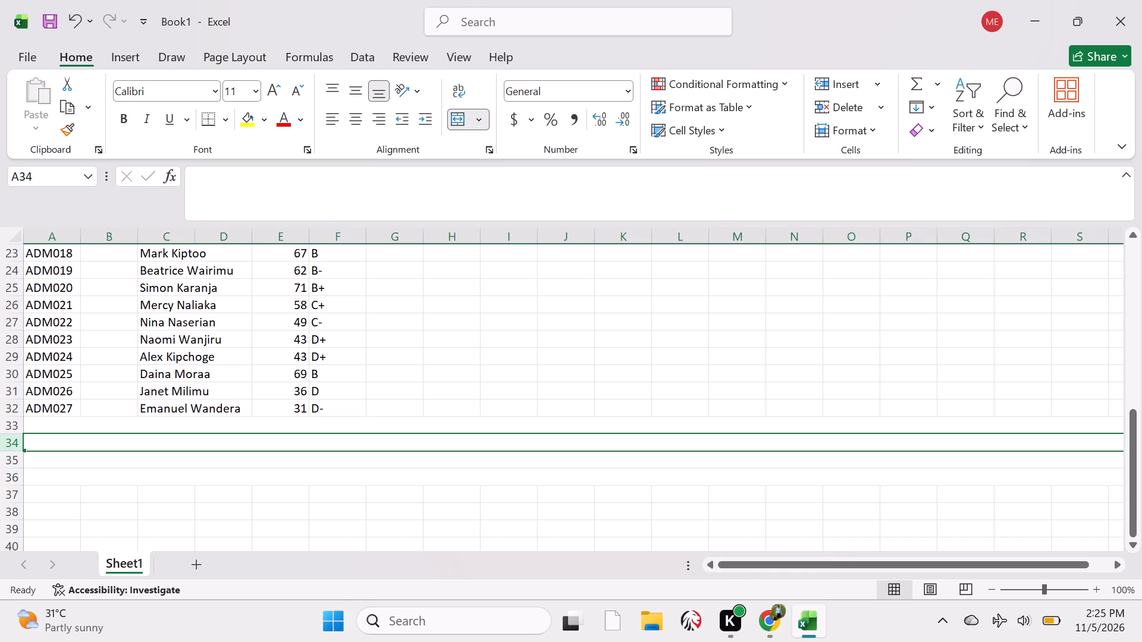
{"action": "type", "text": "TOTAL"}
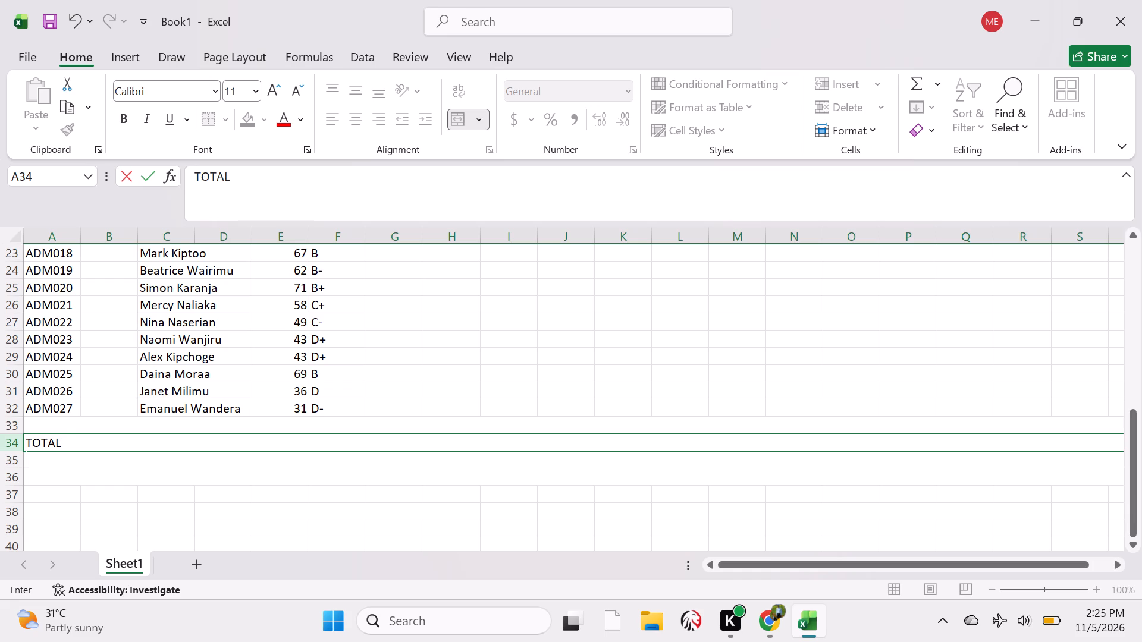
{"action": "key", "text": "space"}
{"action": "type", "text": "MARKS"}
{"action": "key", "text": "shift+colon"}
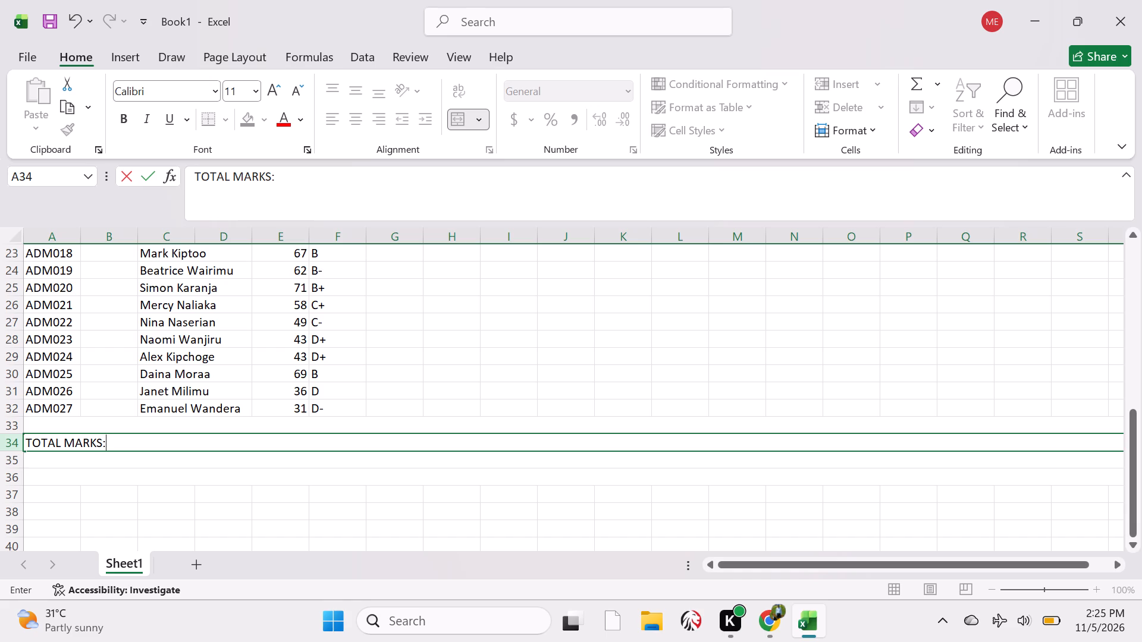
Add the label AVERAGE: to the same cell A34, after a wide gap of spaces following TOTAL MARKS:.
{"action": "key", "text": "space"}
{"action": "key", "text": "space"}
{"action": "key", "text": "space"}
{"action": "key", "text": "space"}
{"action": "key", "text": "space"}
{"action": "key", "text": "space"}
{"action": "key", "text": "space"}
{"action": "key", "text": "space"}
{"action": "key", "text": "space"}
{"action": "key", "text": "space"}
{"action": "key", "text": "space"}
{"action": "key", "text": "space"}
{"action": "key", "text": "space"}
{"action": "key", "text": "space"}
{"action": "key", "text": "space"}
{"action": "key", "text": "space"}
{"action": "key", "text": "space"}
{"action": "key", "text": "space"}
{"action": "key", "text": "space"}
{"action": "key", "text": "space"}
{"action": "type", "text": "AVERAGE"}
{"action": "key", "text": "space"}
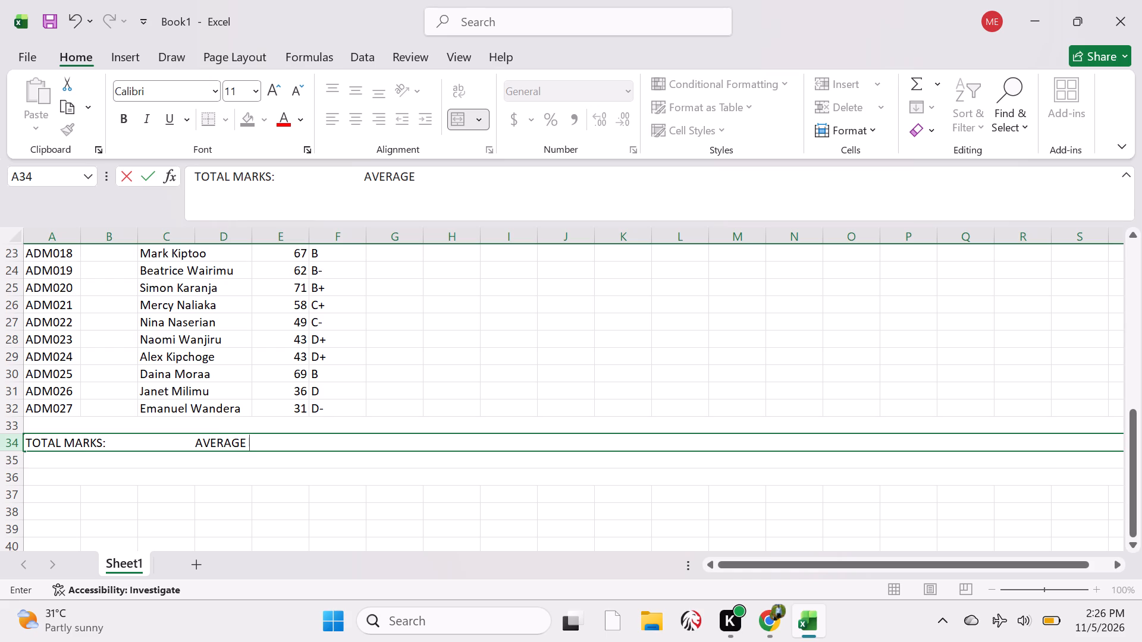
{"action": "key", "text": "BackSpace"}
{"action": "key", "text": "shift+colon"}
Enter the label HGST GRADE: in merged cell A35, beneath TOTAL MARKS:.
{"action": "left_click", "coordinate": [58, 464]}
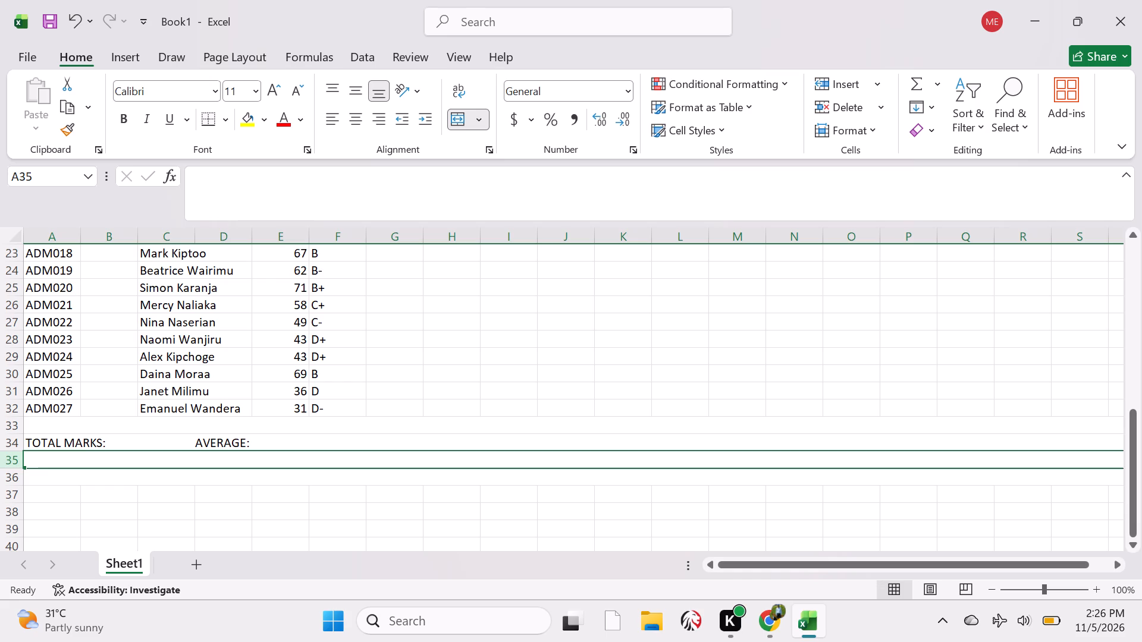
{"action": "type", "text": "HGST"}
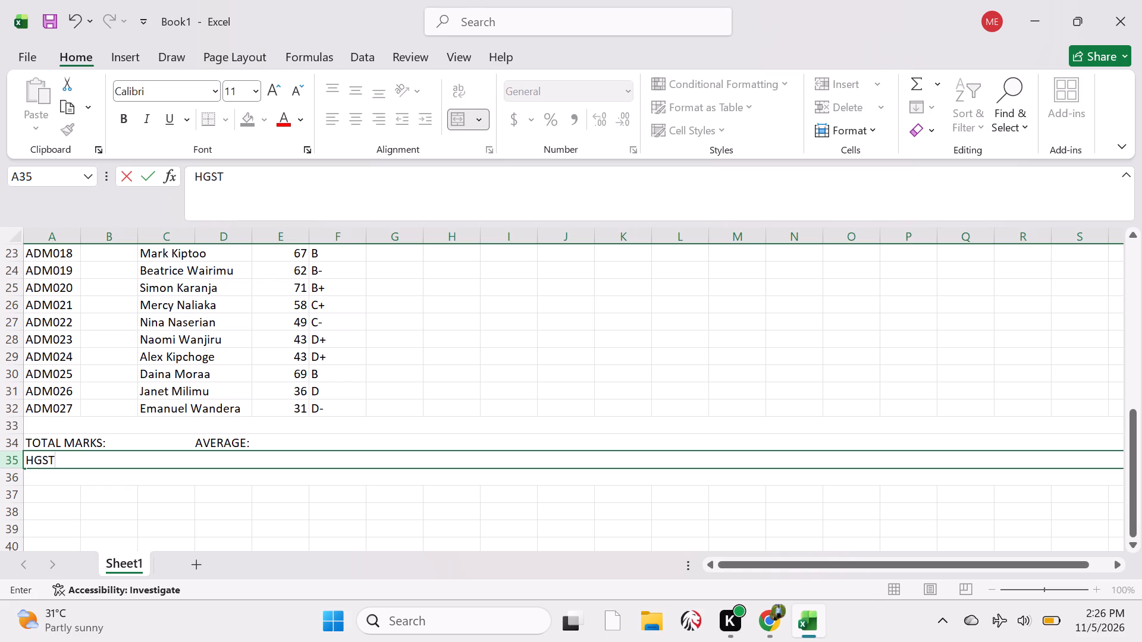
{"action": "key", "text": "space"}
{"action": "type", "text": "GR"}
{"action": "type", "text": "AD"}
{"action": "key", "text": "e"}
{"action": "key", "text": "shift+colon"}
Add the label LWST GRADE: to the same cell A35, after a wide gap of spaces following HGST GRADE:.
{"action": "left_click", "coordinate": [218, 458]}
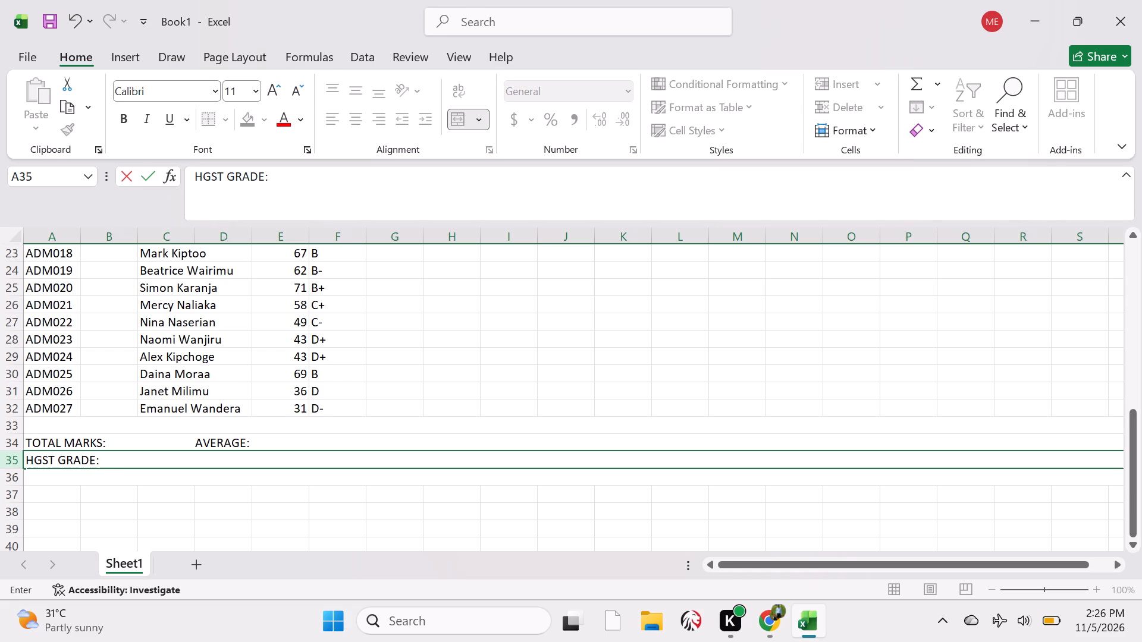
{"action": "key", "text": "space"}
{"action": "key", "text": "space"}
{"action": "key", "text": "space"}
{"action": "key", "text": "space"}
{"action": "key", "text": "space"}
{"action": "key", "text": "space"}
{"action": "key", "text": "space"}
{"action": "key", "text": "space"}
{"action": "key", "text": "space"}
{"action": "key", "text": "space"}
{"action": "key", "text": "space"}
{"action": "key", "text": "space"}
{"action": "key", "text": "space"}
{"action": "key", "text": "space"}
{"action": "key", "text": "space"}
{"action": "key", "text": "space"}
{"action": "key", "text": "space"}
{"action": "key", "text": "space"}
{"action": "key", "text": "space"}
{"action": "key", "text": "space"}
{"action": "key", "text": "space"}
{"action": "type", "text": "LWST"}
{"action": "key", "text": "space"}
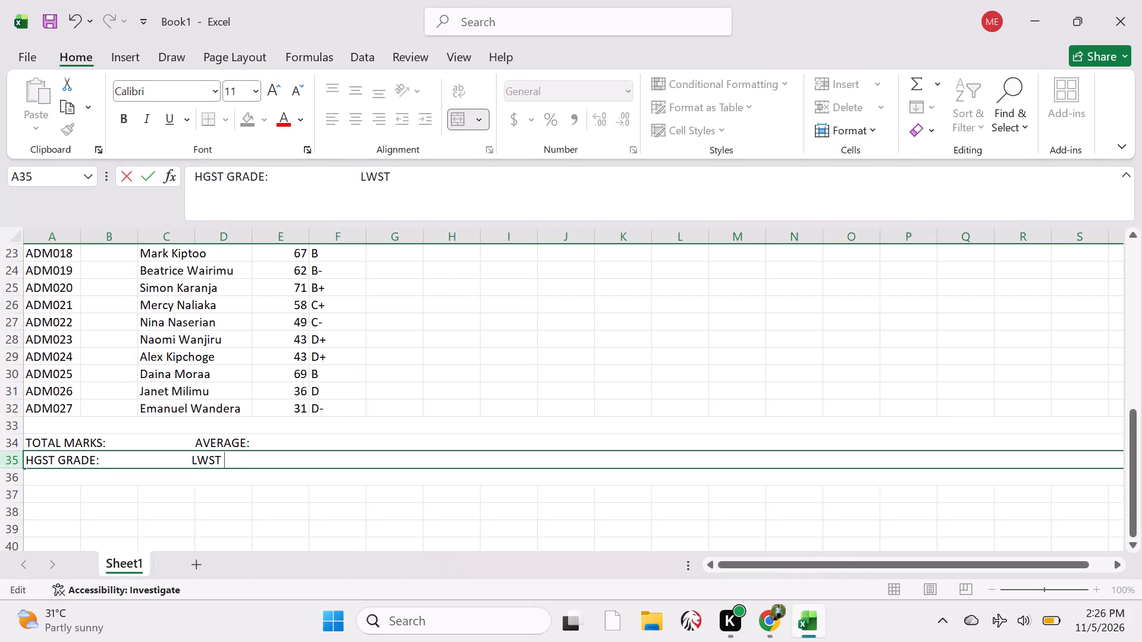
{"action": "key", "text": "BackSpace"}
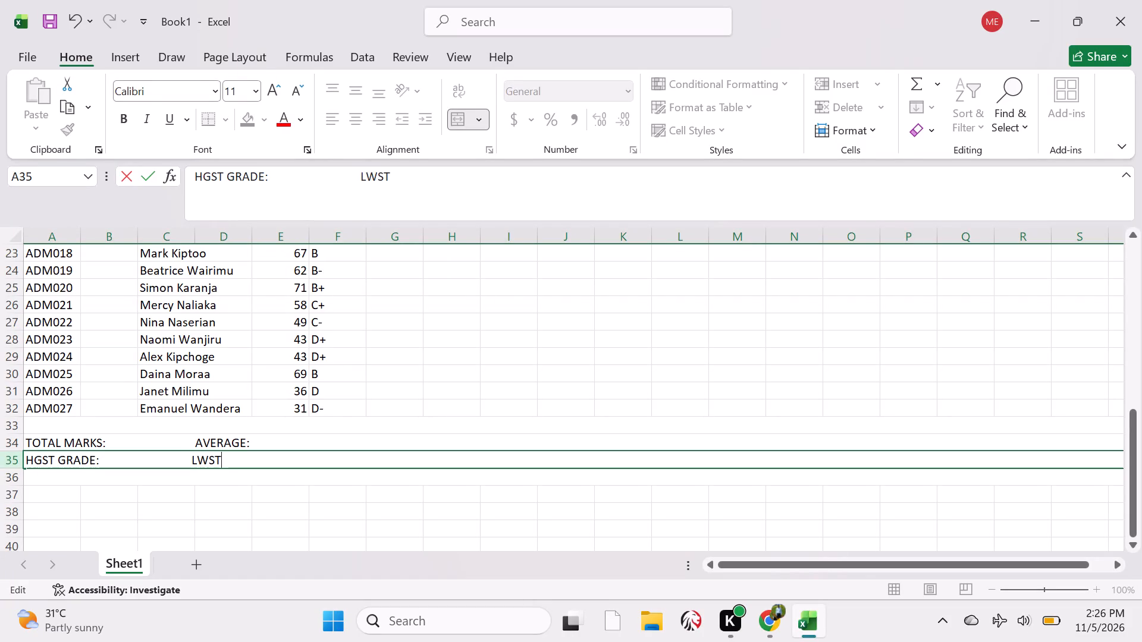
{"action": "type", "text": "GRADE"}
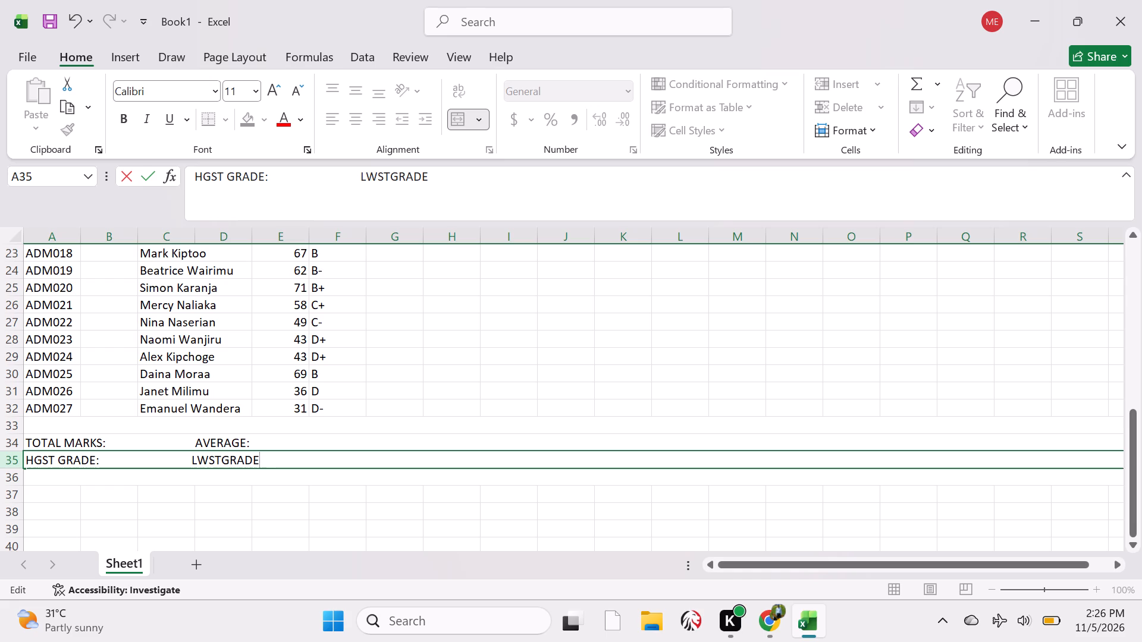
{"action": "left_click", "coordinate": [221, 460]}
{"action": "key", "text": "space"}
{"action": "key", "text": "shift+colon"}
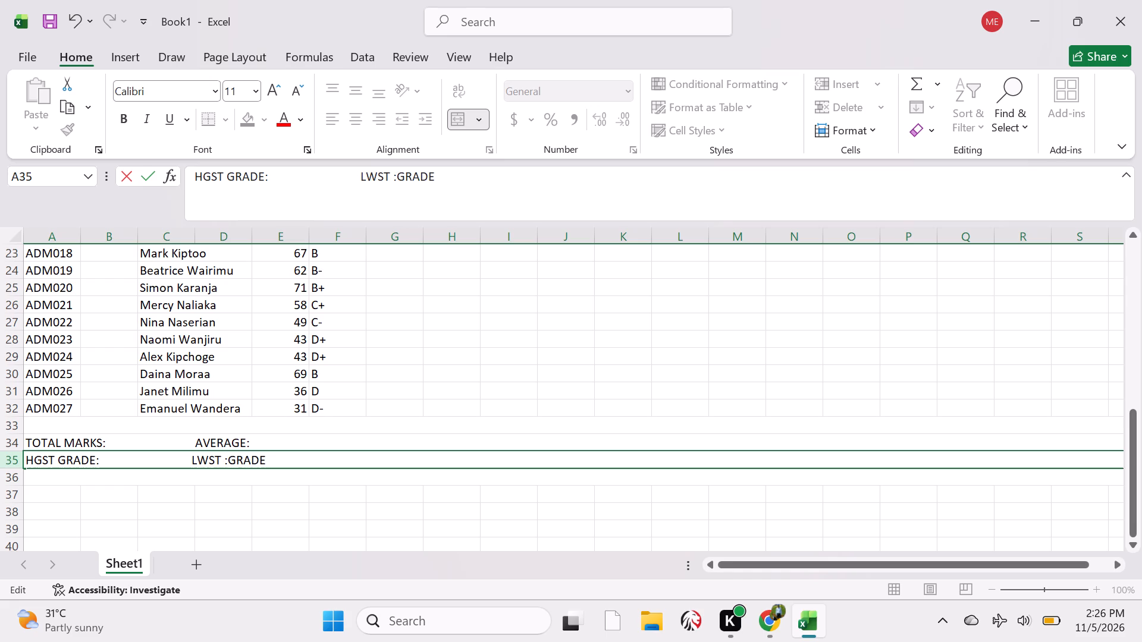
{"action": "key", "text": "BackSpace"}
{"action": "left_click", "coordinate": [267, 458]}
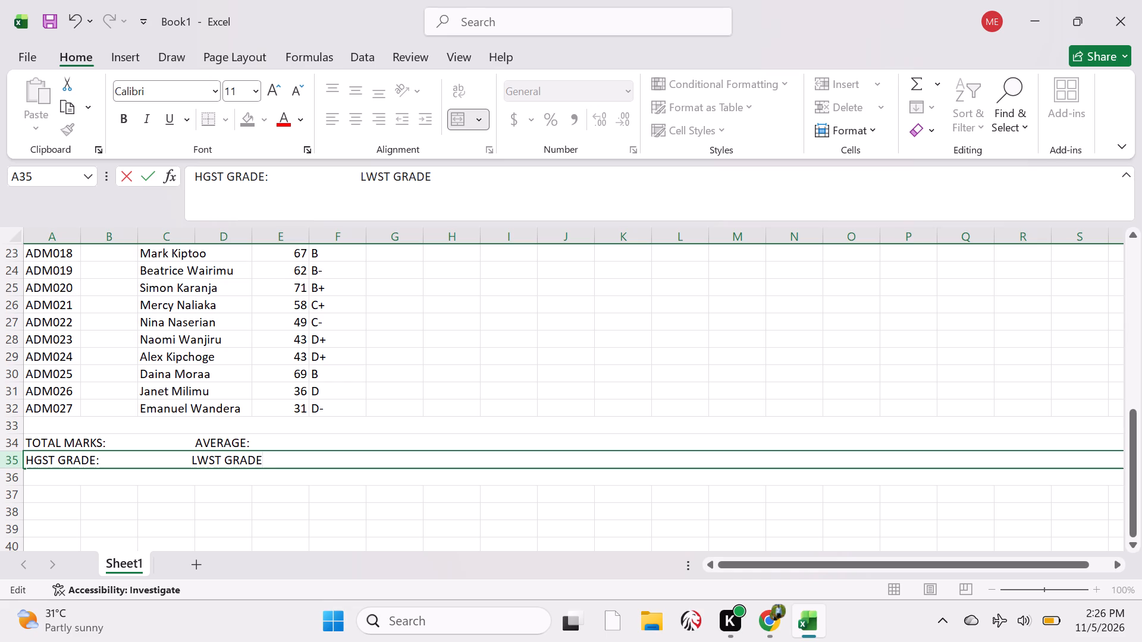
{"action": "key", "text": "shift+colon"}
Enter the label AVERAGE GRADE: in merged cell A36, beneath HGST GRADE:.
{"action": "left_click", "coordinate": [55, 478]}
{"action": "key", "text": "a"}
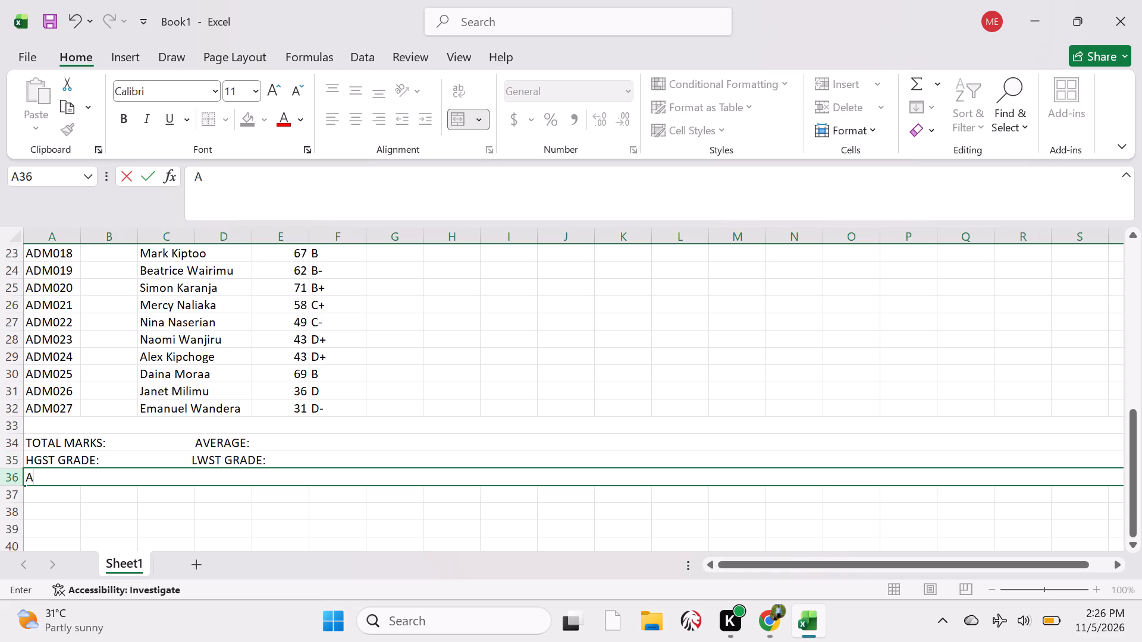
{"action": "type", "text": "VERAGE"}
{"action": "key", "text": "space"}
{"action": "type", "text": "GRADE"}
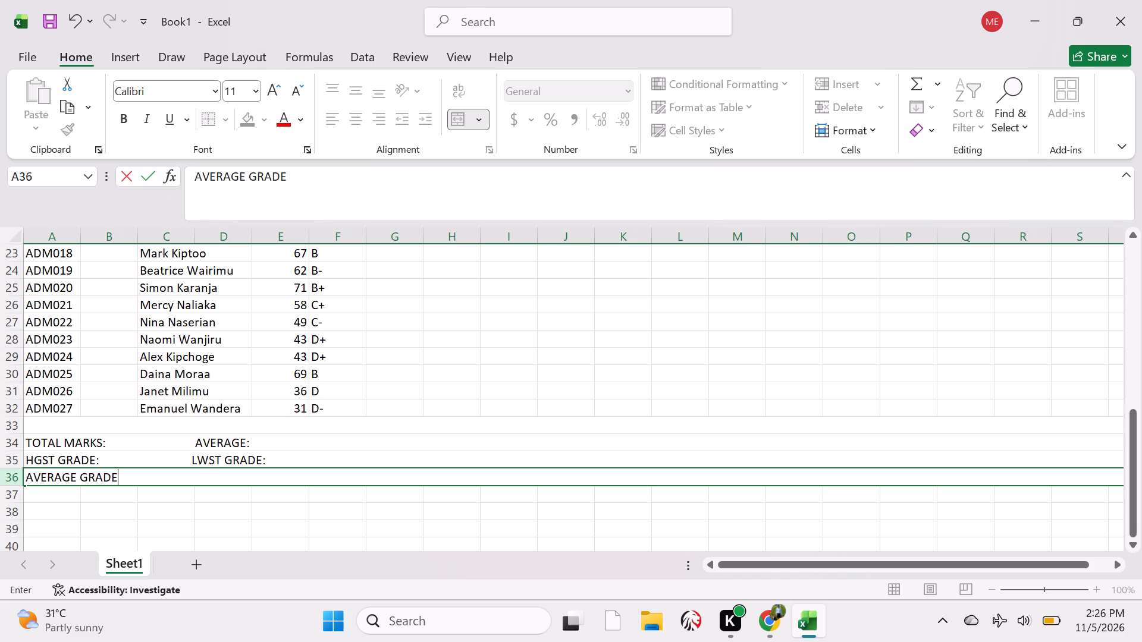
{"action": "key", "text": "shift+colon"}
Review the students' marks and grades from ADM027 back up to ADM001 to work out the class summary figures.
{"action": "scroll", "coordinate": [320, 380], "scroll_direction": "up", "scroll_amount": 1}
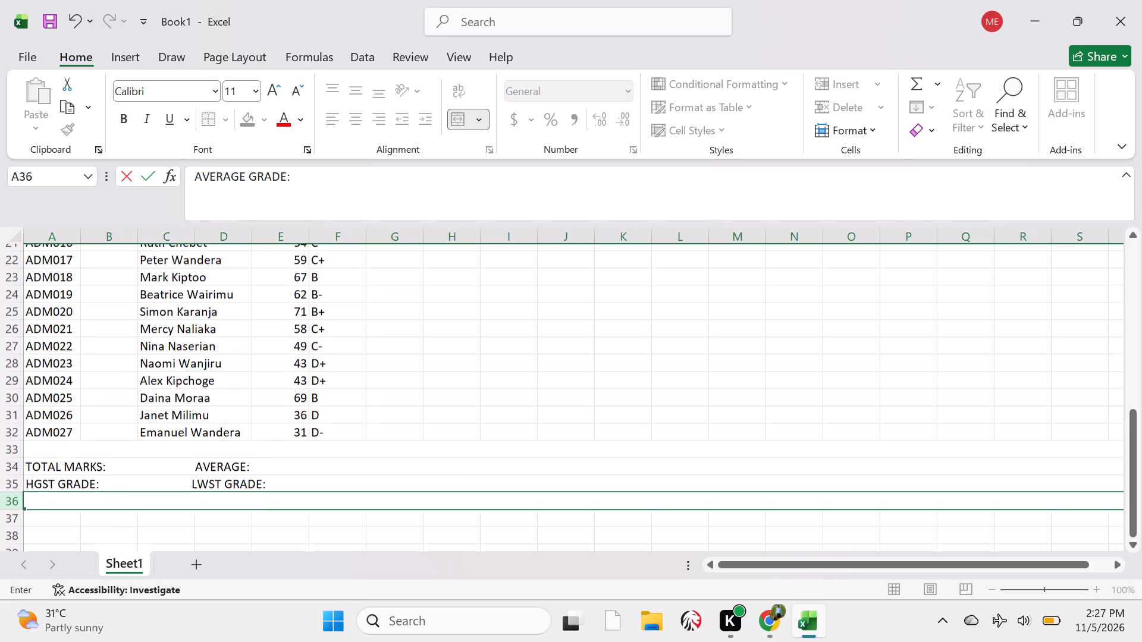
{"action": "scroll", "coordinate": [320, 380], "scroll_direction": "up", "scroll_amount": 1}
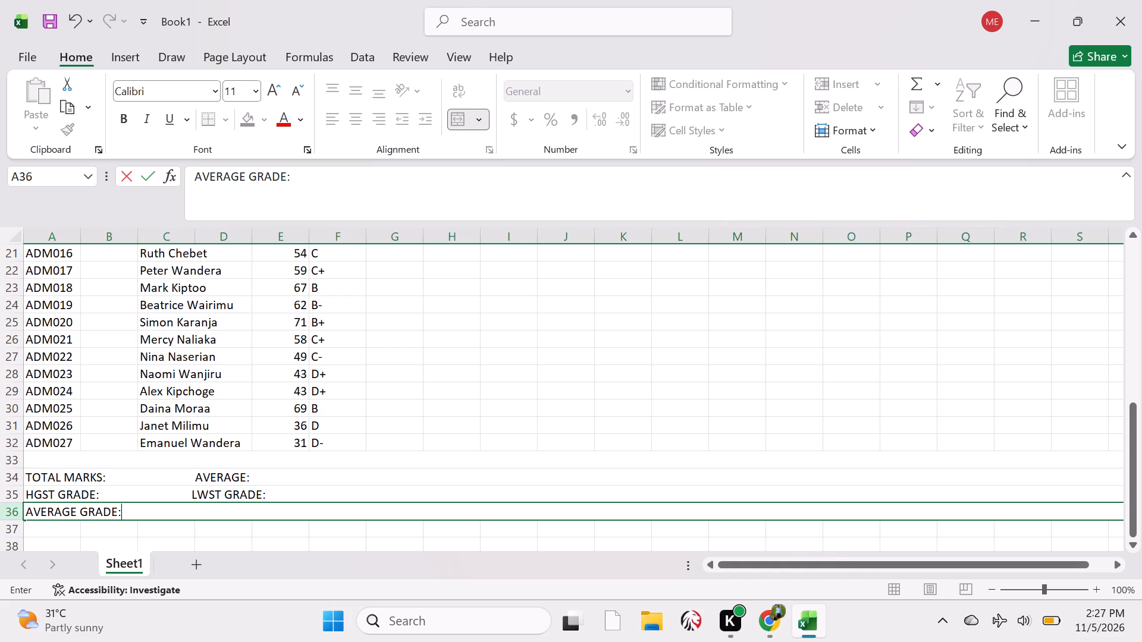
{"action": "scroll", "coordinate": [320, 380], "scroll_direction": "up", "scroll_amount": 2}
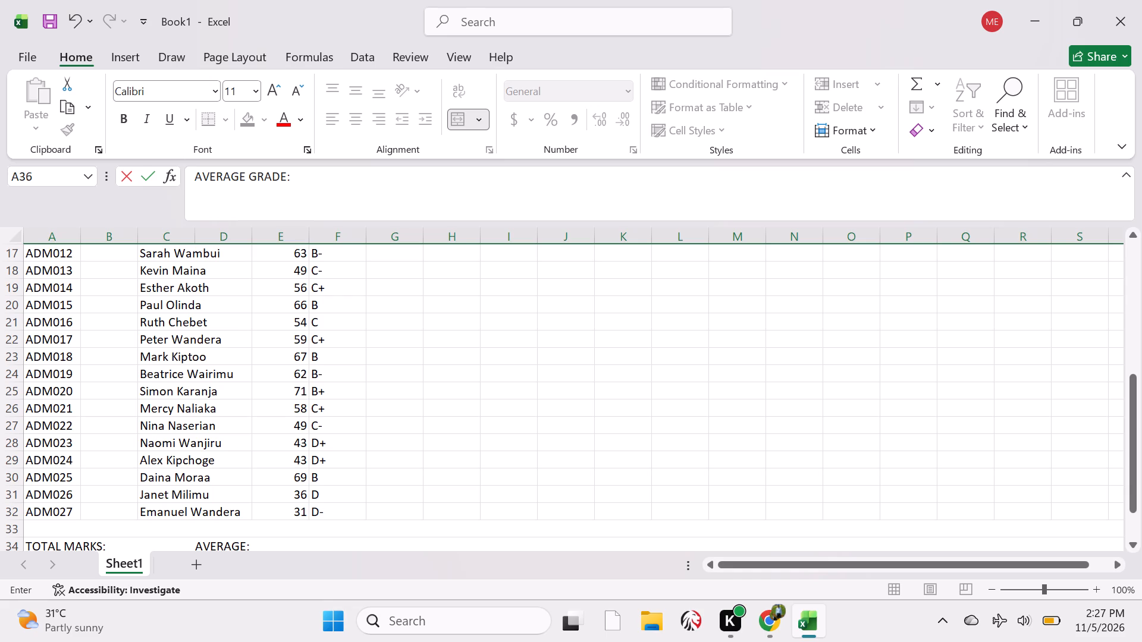
{"action": "scroll", "coordinate": [306, 423], "scroll_direction": "up", "scroll_amount": 1}
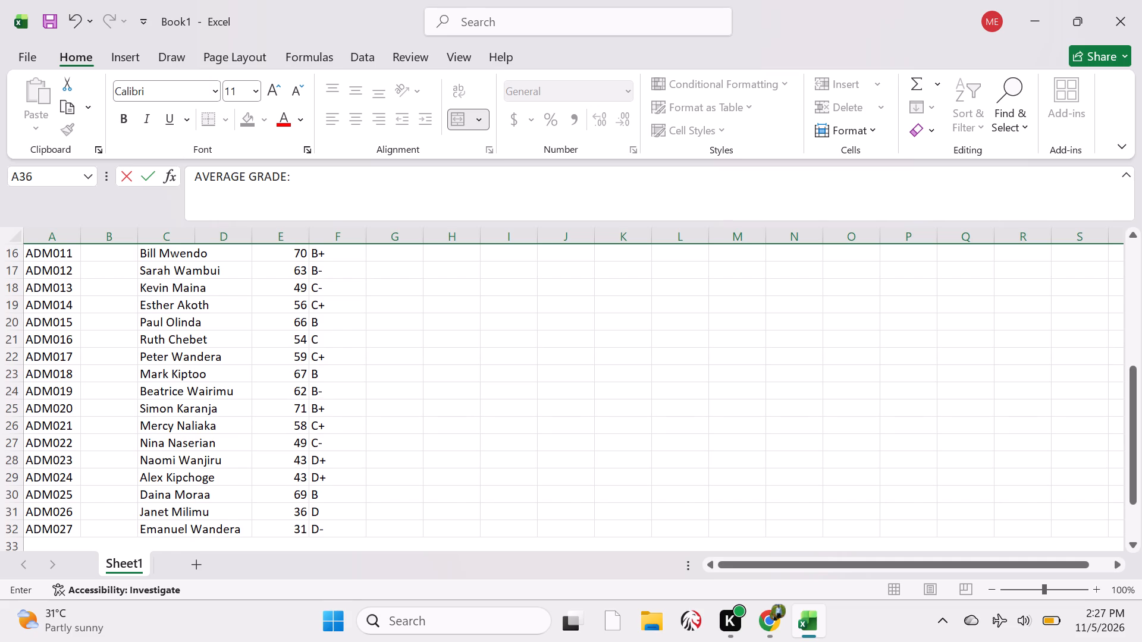
{"action": "scroll", "coordinate": [306, 423], "scroll_direction": "up", "scroll_amount": 1}
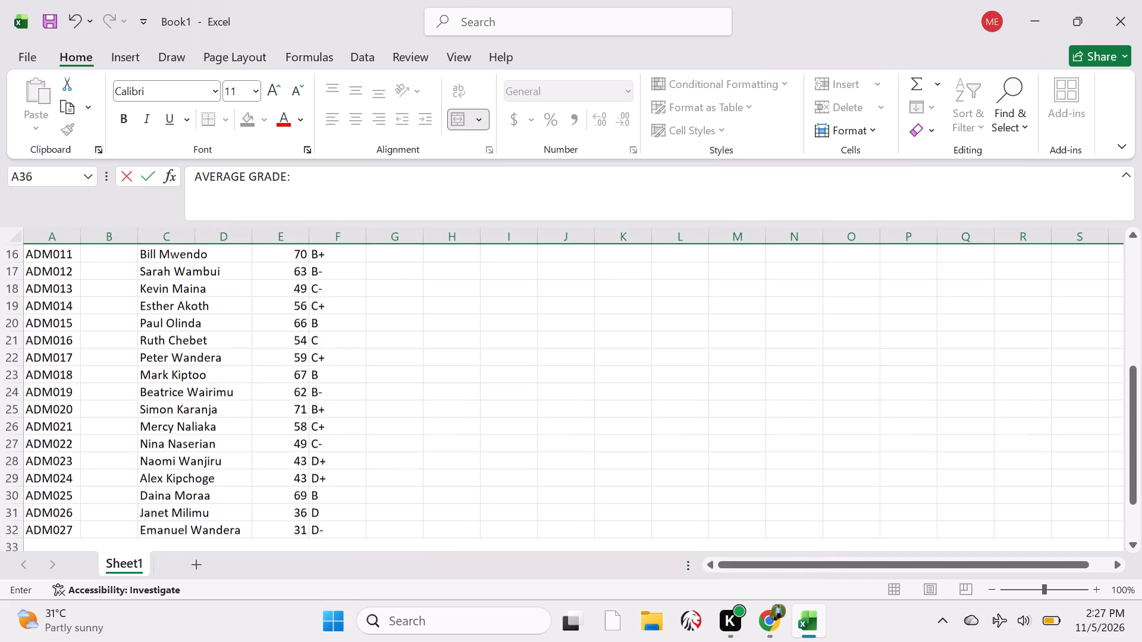
{"action": "scroll", "coordinate": [306, 423], "scroll_direction": "up", "scroll_amount": 2}
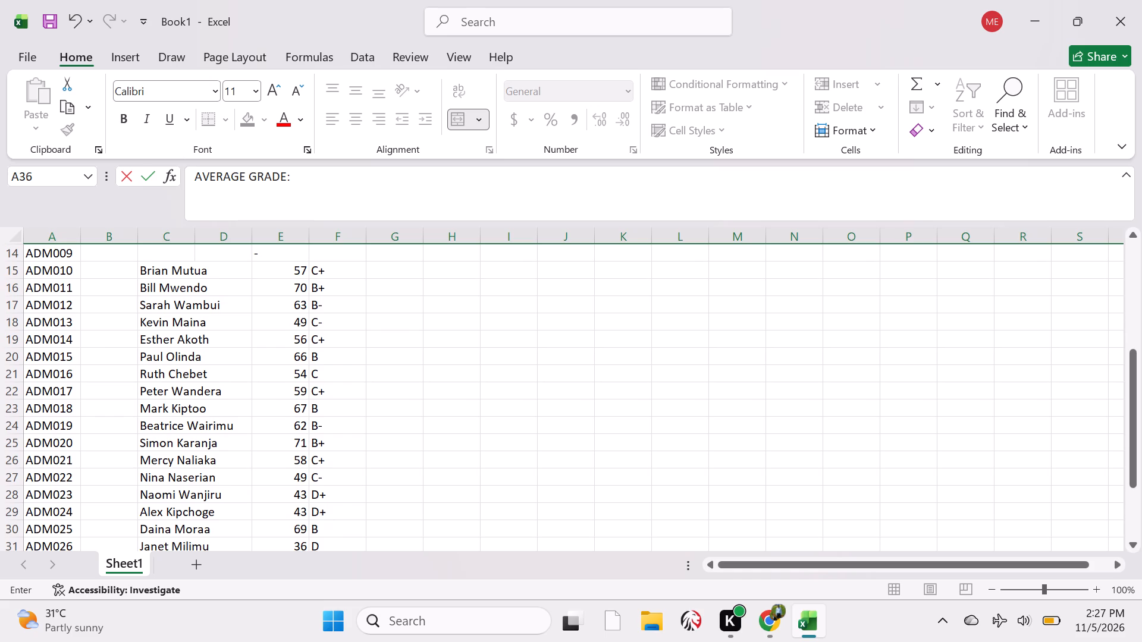
{"action": "scroll", "coordinate": [306, 423], "scroll_direction": "up", "scroll_amount": 1}
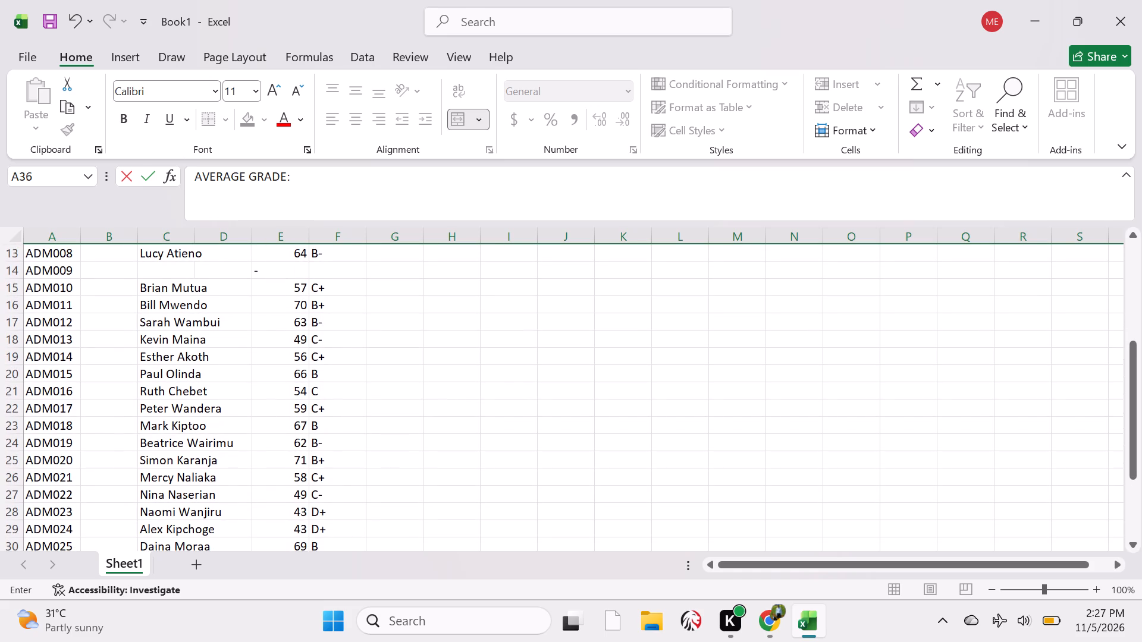
{"action": "scroll", "coordinate": [306, 423], "scroll_direction": "up", "scroll_amount": 1}
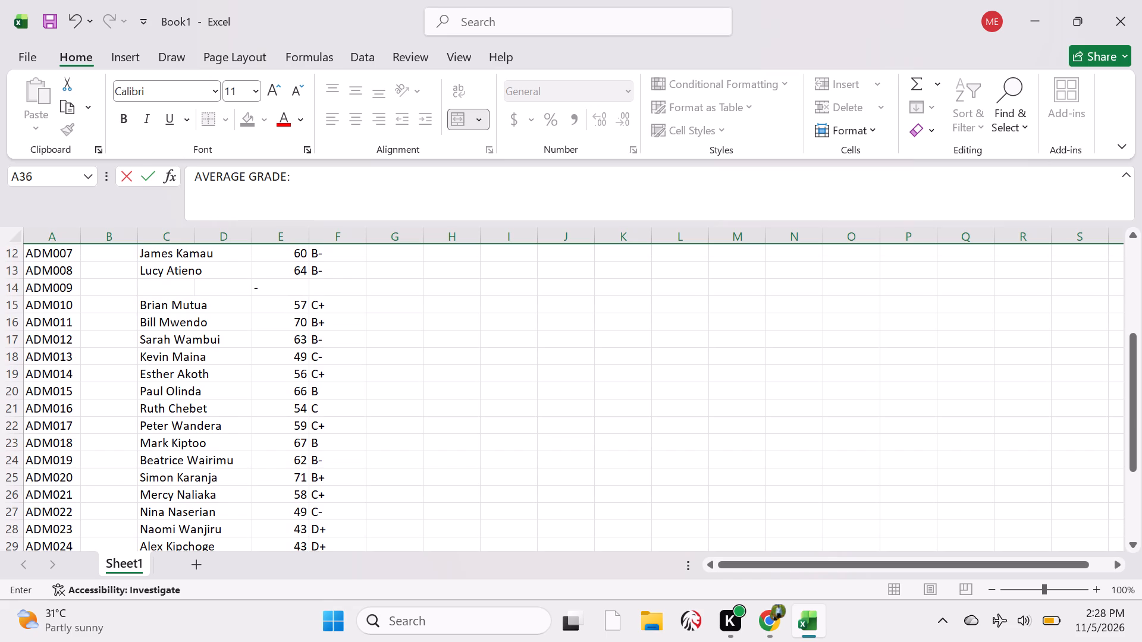
{"action": "scroll", "coordinate": [306, 423], "scroll_direction": "up", "scroll_amount": 1}
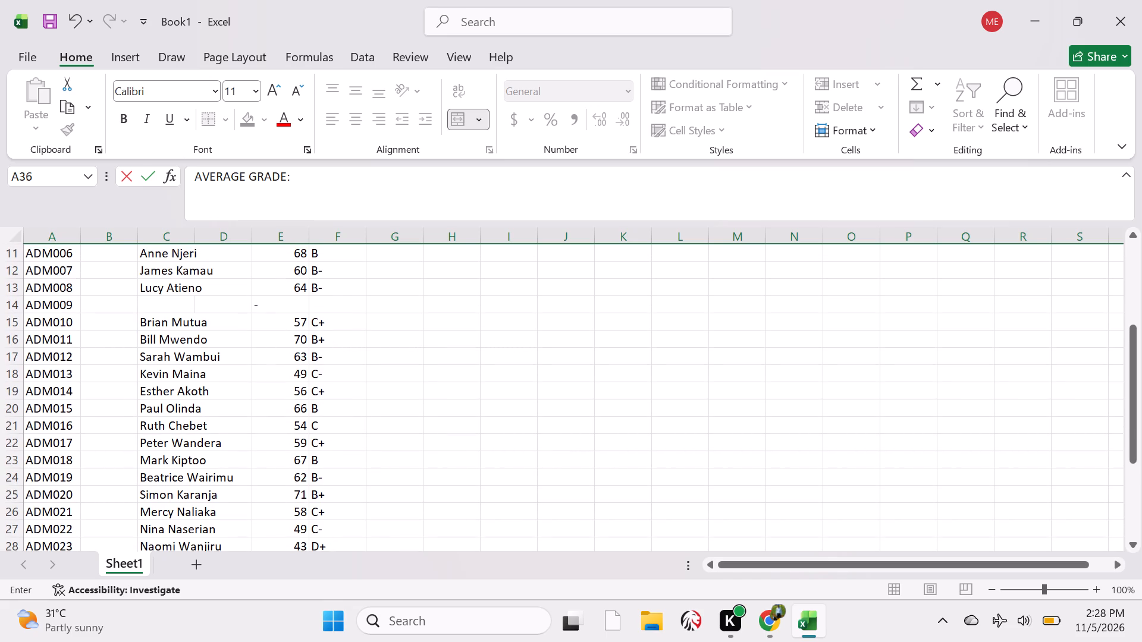
{"action": "left_click", "coordinate": [306, 423]}
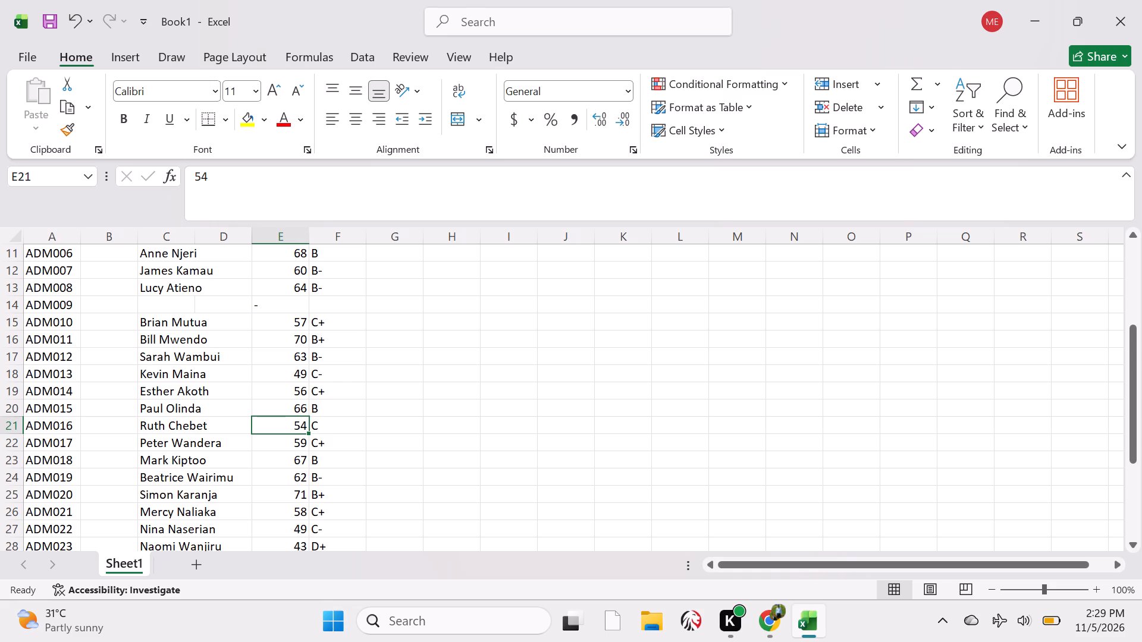
{"action": "scroll", "coordinate": [309, 366], "scroll_direction": "up", "scroll_amount": 1}
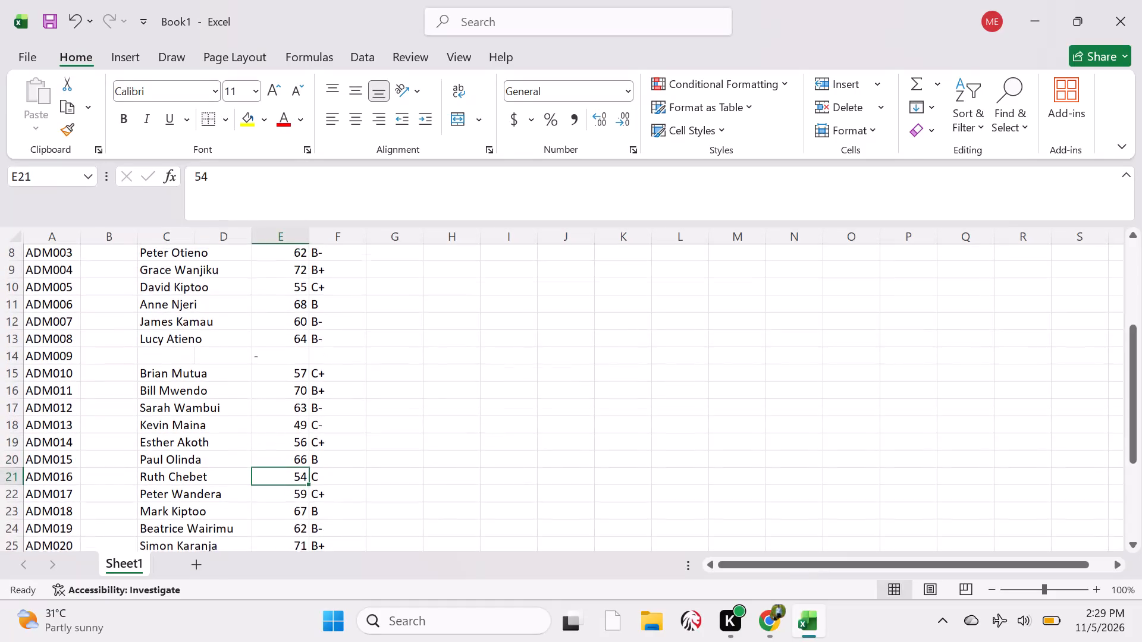
{"action": "scroll", "coordinate": [309, 366], "scroll_direction": "up", "scroll_amount": 1}
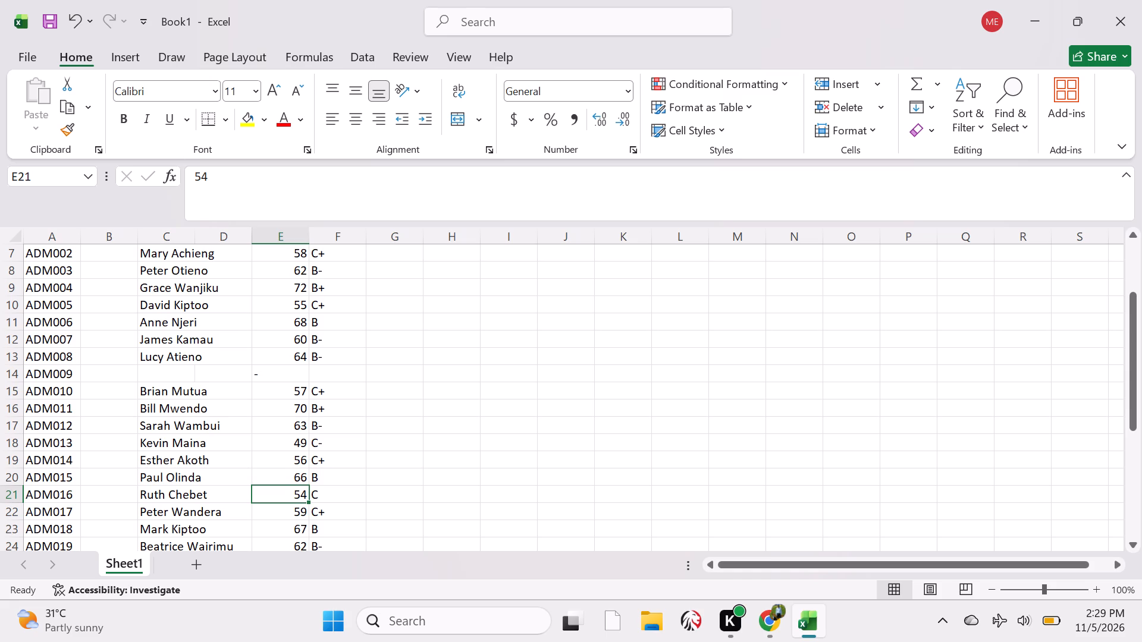
{"action": "scroll", "coordinate": [309, 366], "scroll_direction": "up", "scroll_amount": 1}
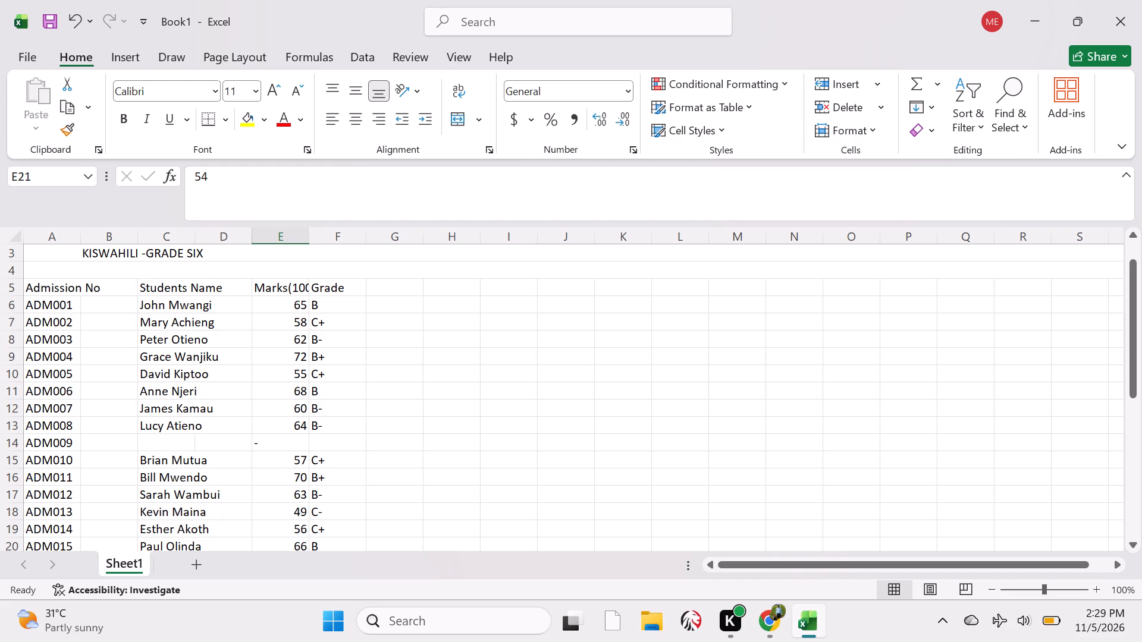
{"action": "key", "text": "Return"}
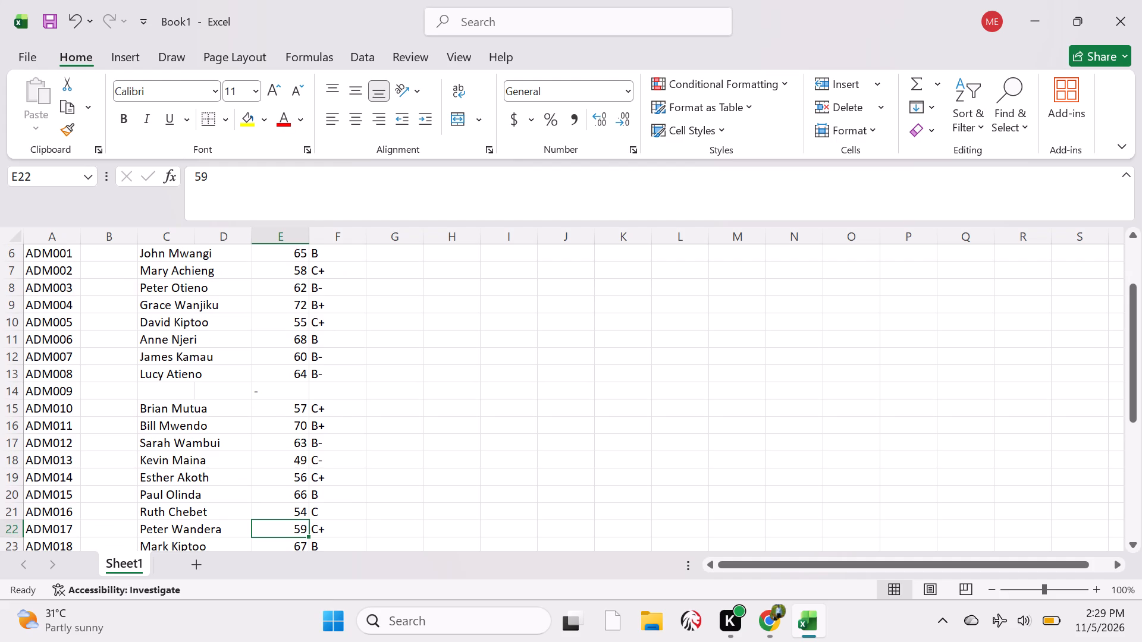
Enter the class total 1,453 directly after TOTAL MARKS: in cell A34, keeping the AVERAGE: label behind it.
{"action": "scroll", "coordinate": [208, 464], "scroll_direction": "down", "scroll_amount": 4}
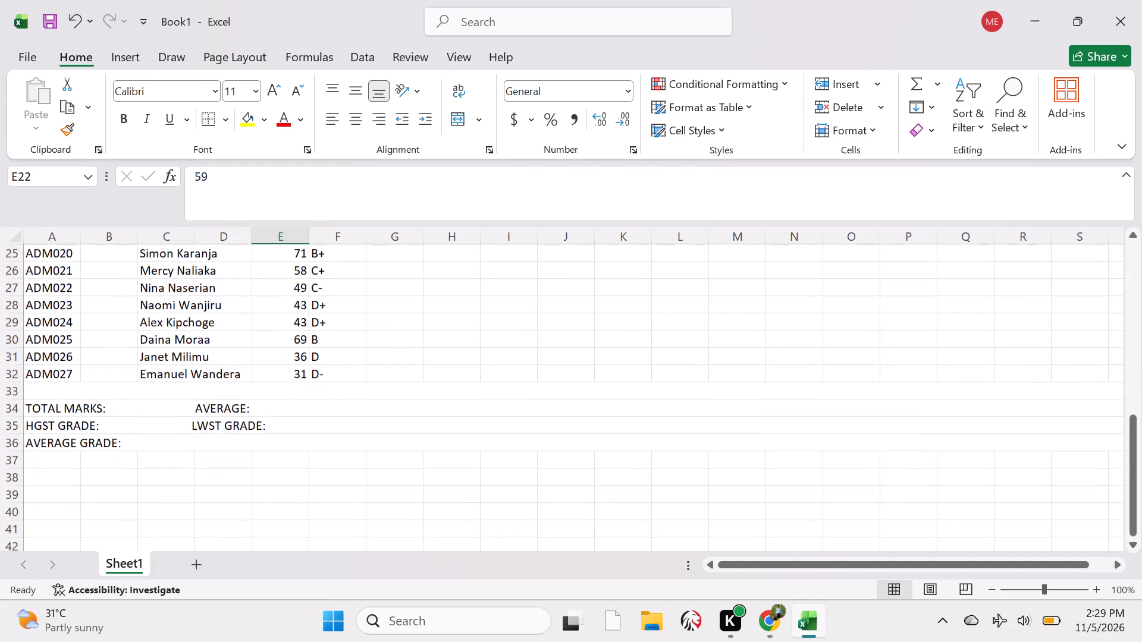
{"action": "left_click", "coordinate": [123, 410]}
{"action": "left_click", "coordinate": [123, 410]}
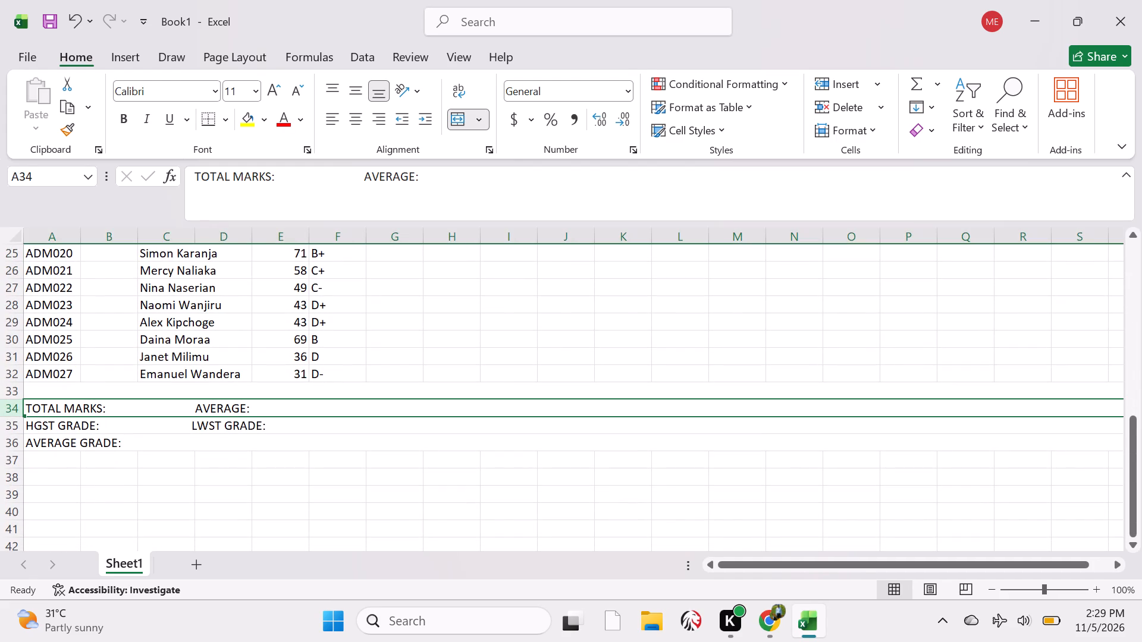
{"action": "double_click", "coordinate": [112, 409]}
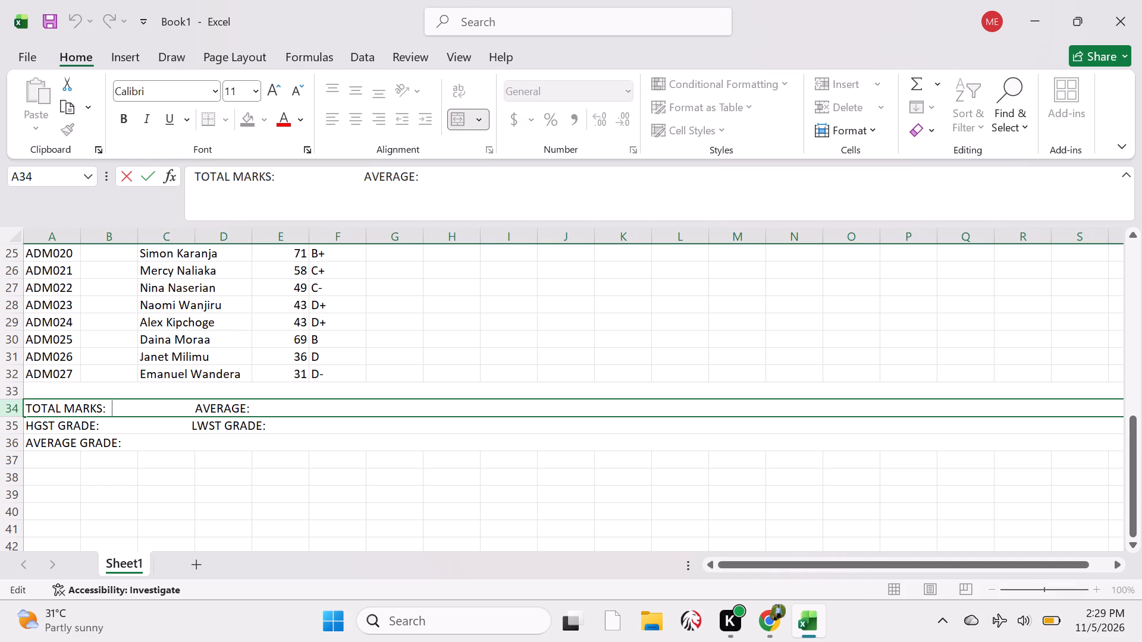
{"action": "left_click", "coordinate": [106, 410]}
{"action": "key", "text": "1"}
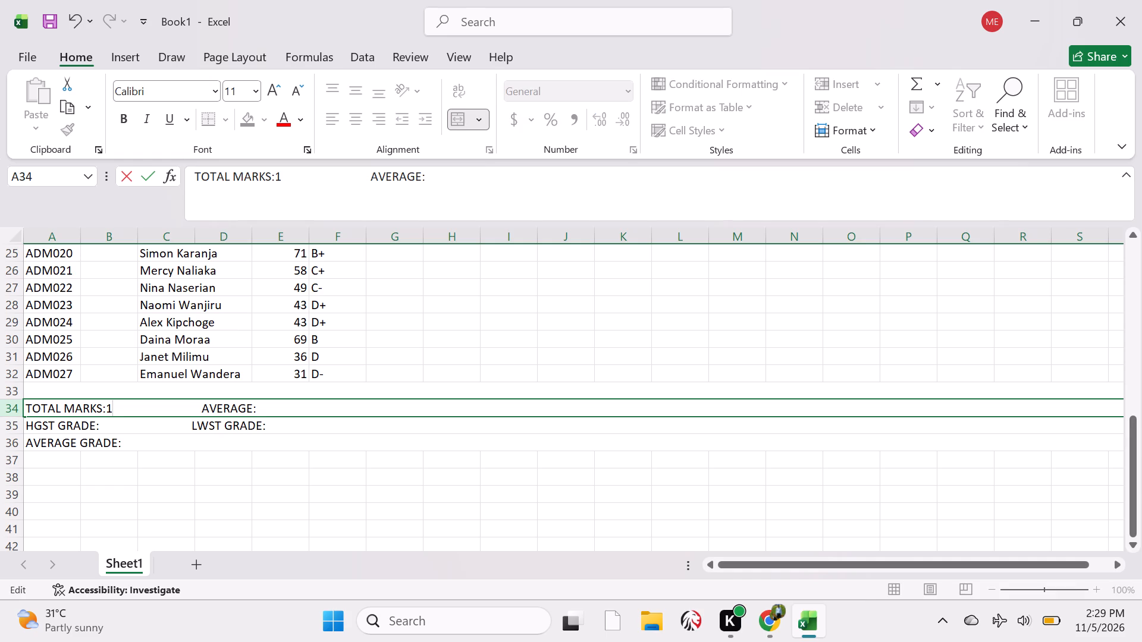
{"action": "key", "text": "comma"}
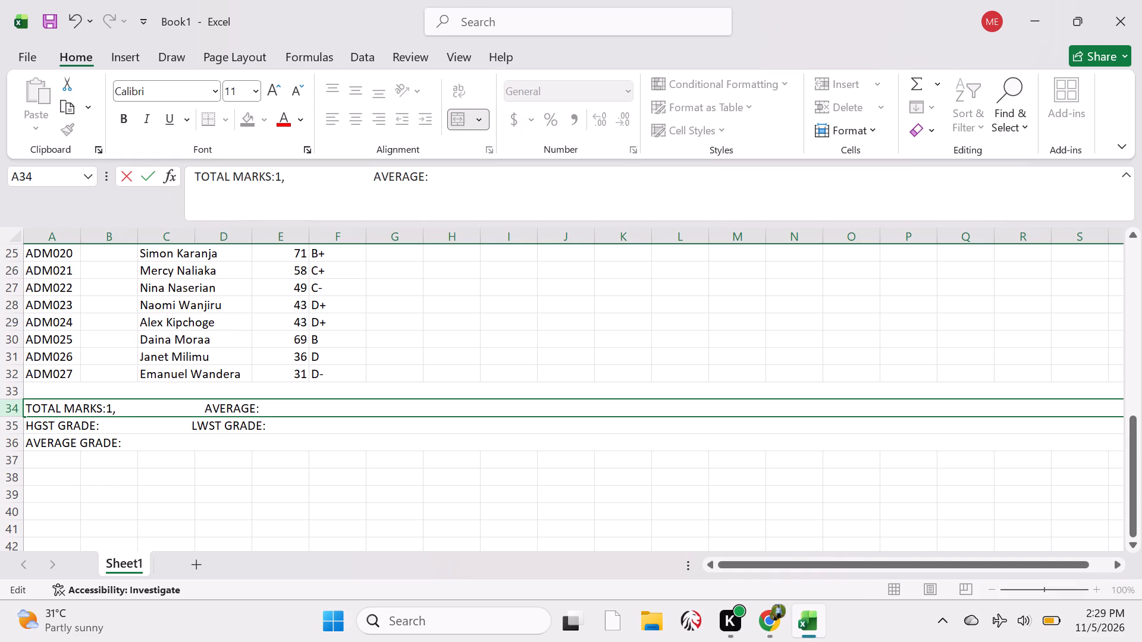
{"action": "type", "text": "453"}
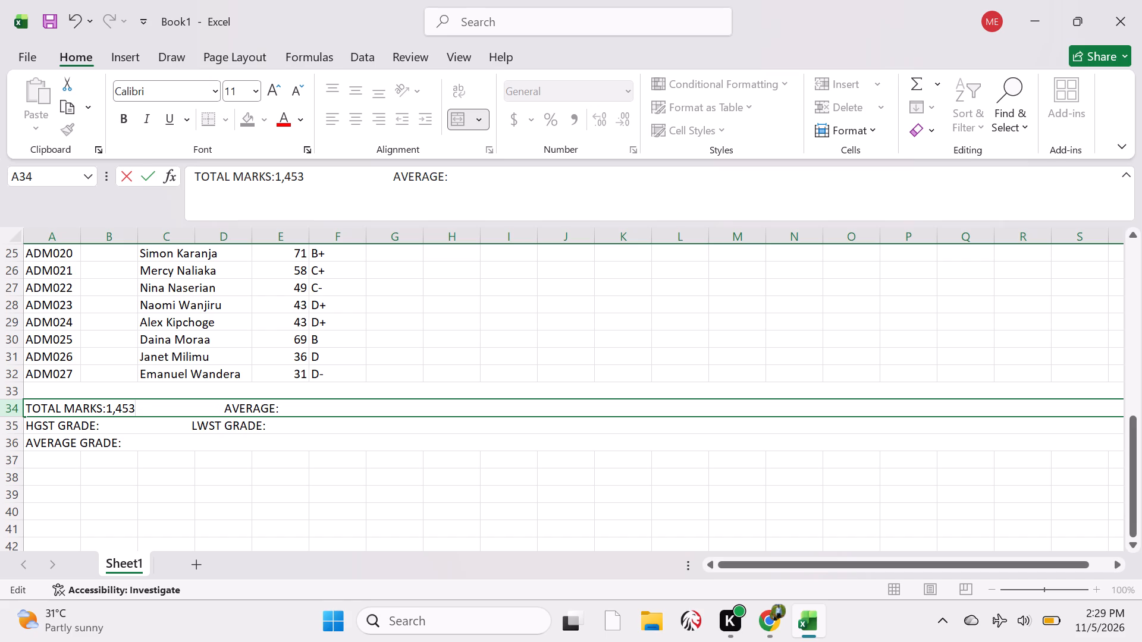
Enter the class average 53.81 after the AVERAGE: label in cell A34.
{"action": "left_click", "coordinate": [280, 407]}
{"action": "key", "text": "space"}
{"action": "key", "text": "5"}
{"action": "key", "text": "3"}
{"action": "key", "text": "period"}
{"action": "type", "text": "81"}
{"action": "left_click", "coordinate": [106, 429]}
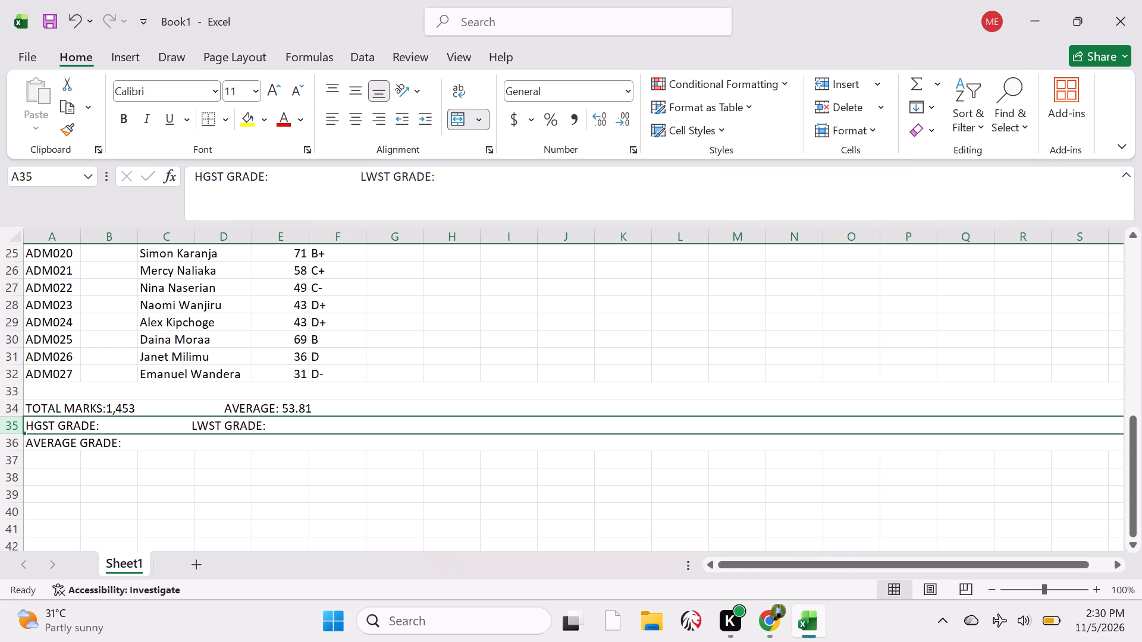
Fill in the average grade in cell A36 so that it reads AVERAGE GRADE:C.
{"action": "left_click", "coordinate": [136, 445]}
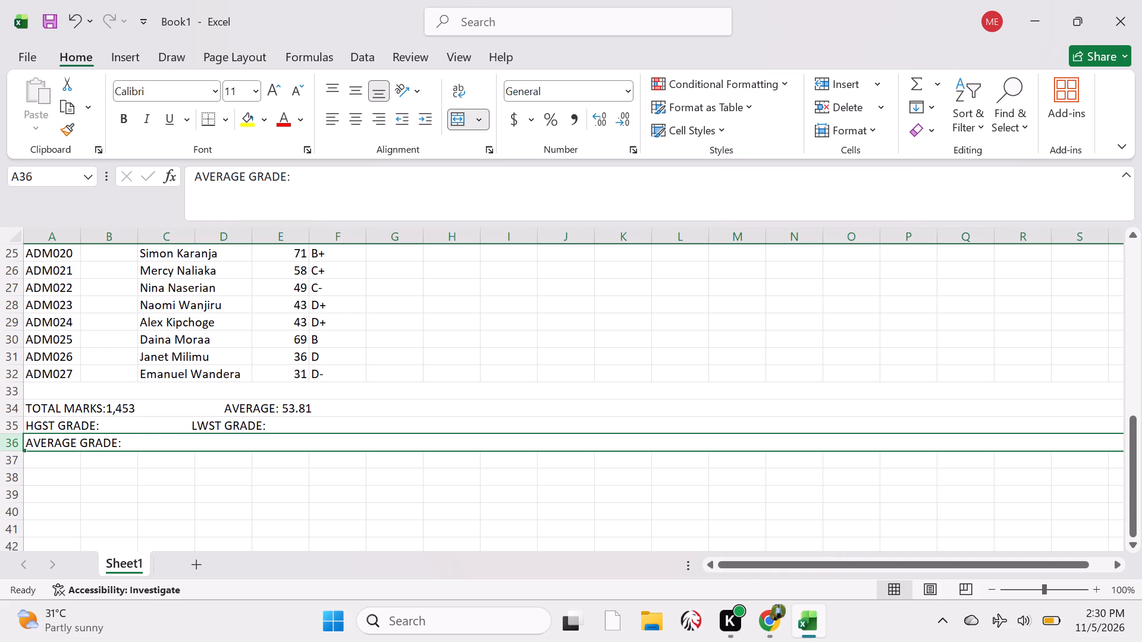
{"action": "key", "text": "c"}
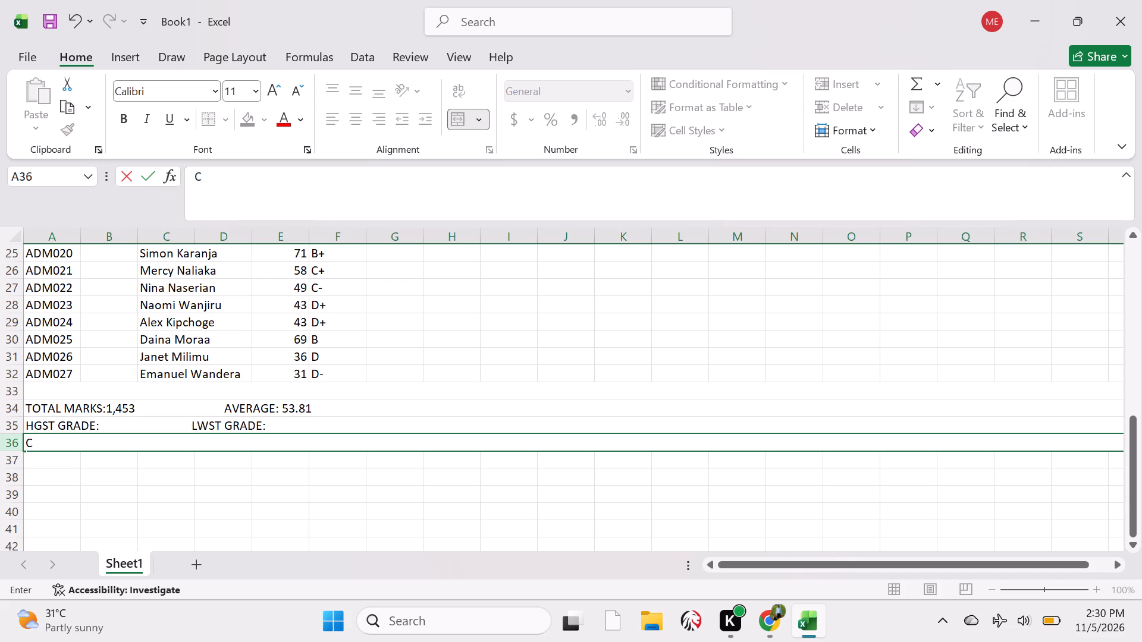
{"action": "key", "text": "BackSpace"}
{"action": "type", "text": "AVERAGE"}
{"action": "key", "text": "space"}
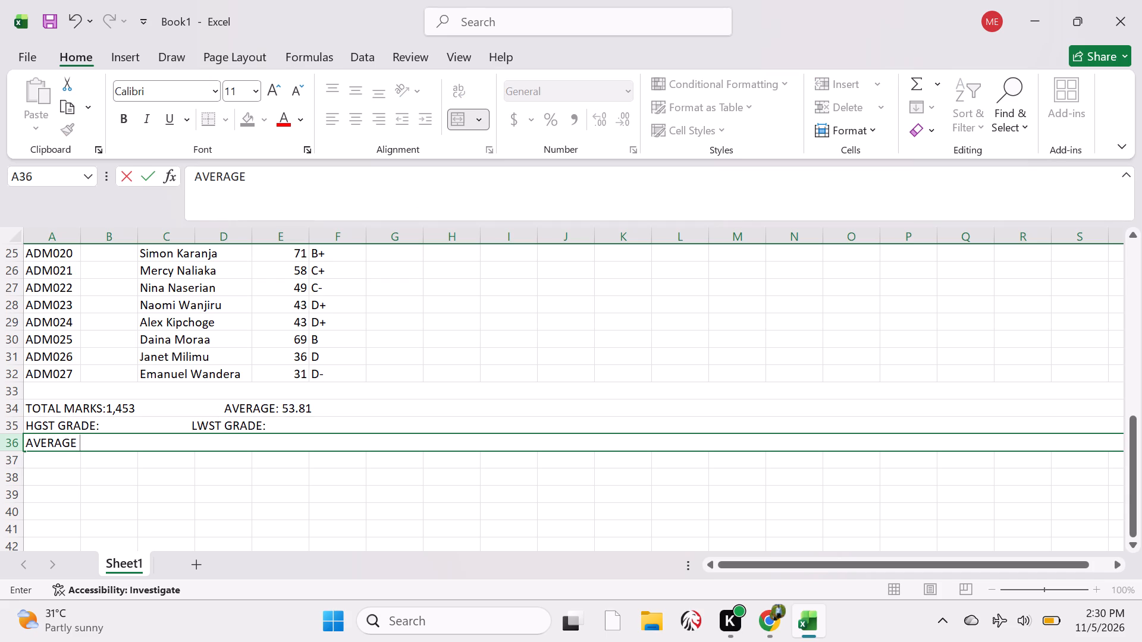
{"action": "type", "text": "GRADE"}
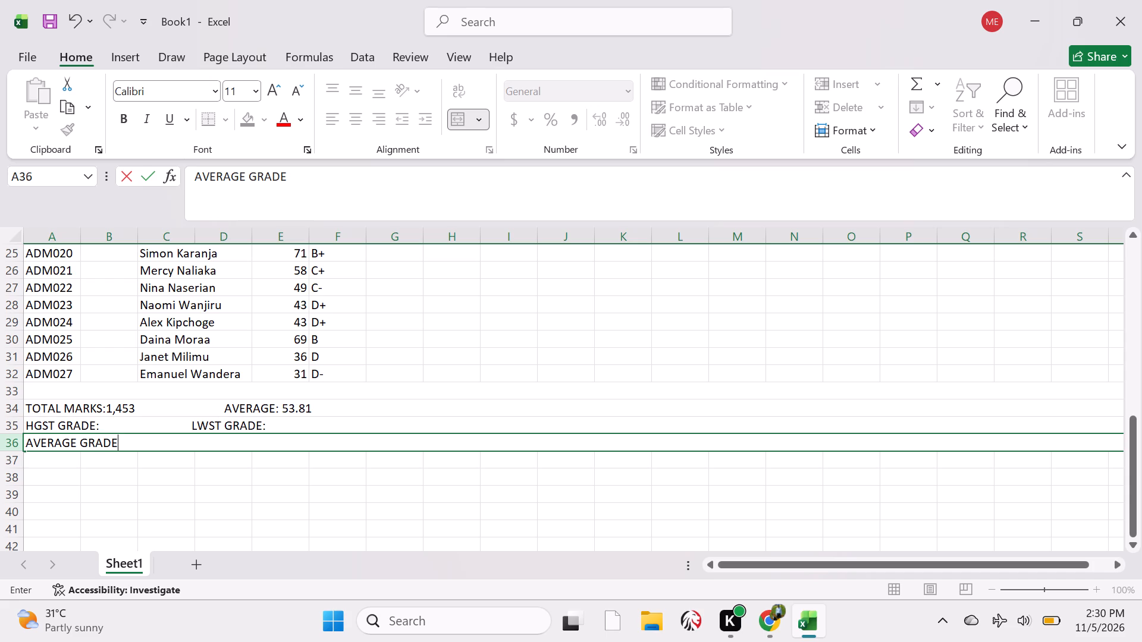
{"action": "key", "text": "semicolon"}
{"action": "key", "text": "BackSpace"}
{"action": "key", "text": "shift+colon"}
{"action": "key", "text": "c"}
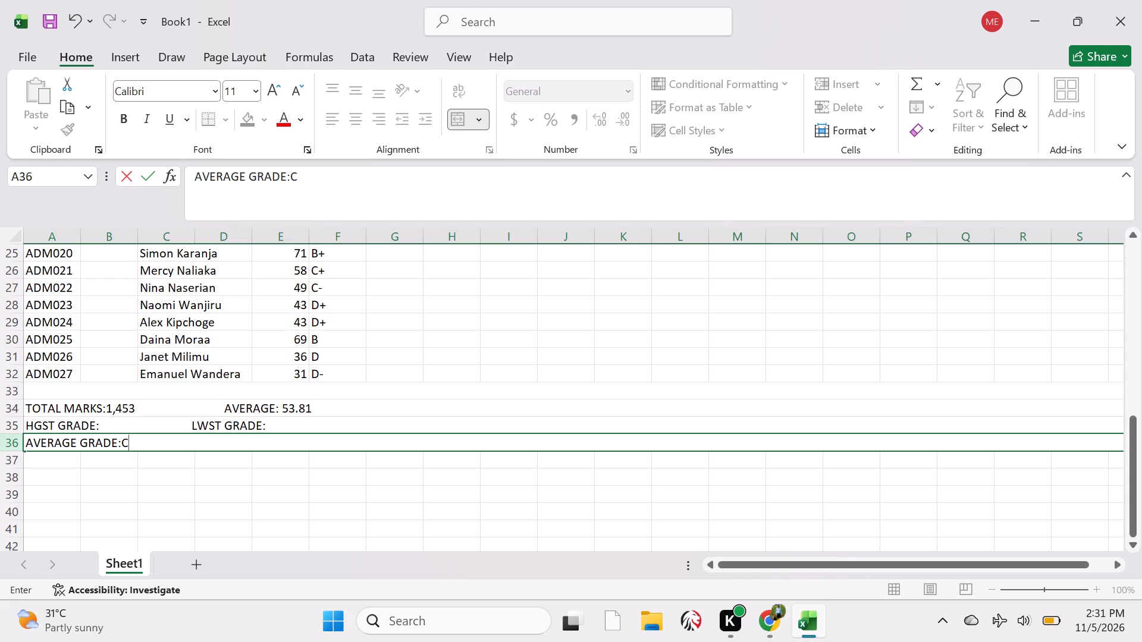
Check the students' grades and enter B+ after HGST GRADE: in cell A35, keeping the LWST GRADE: label behind it.
{"action": "left_click", "coordinate": [118, 426]}
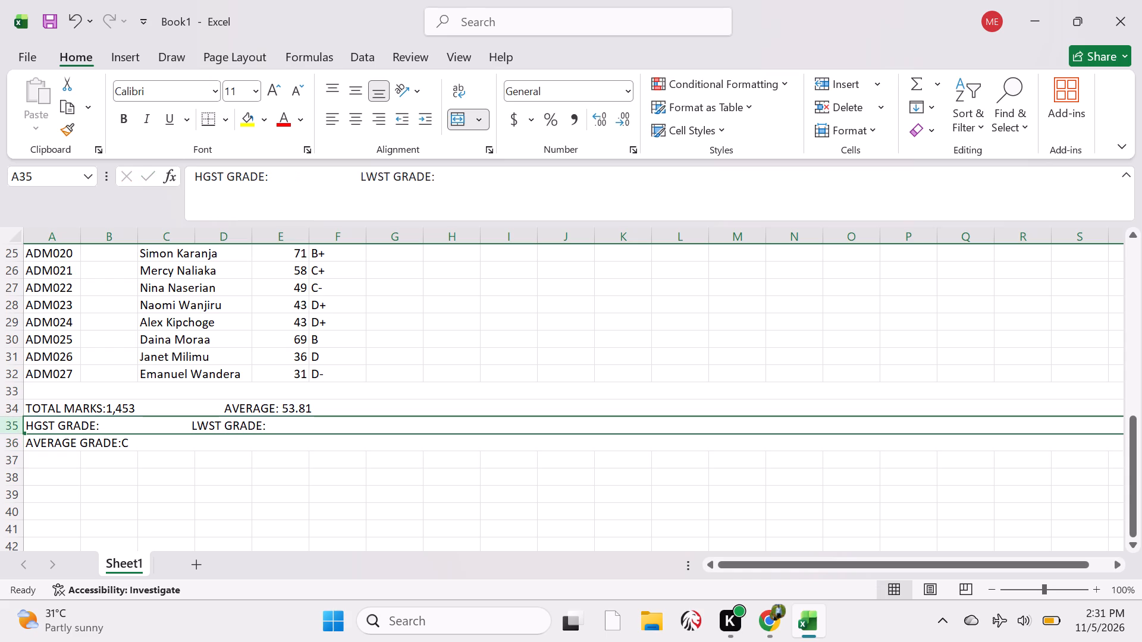
{"action": "left_click", "coordinate": [98, 431]}
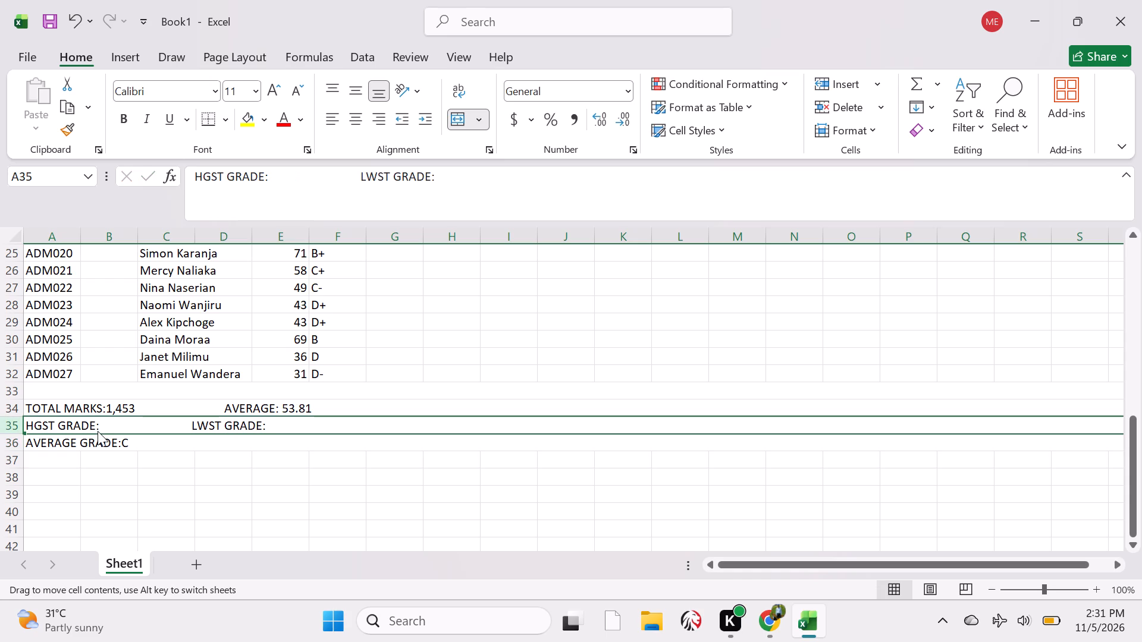
{"action": "left_click", "coordinate": [101, 424]}
{"action": "left_click", "coordinate": [101, 424]}
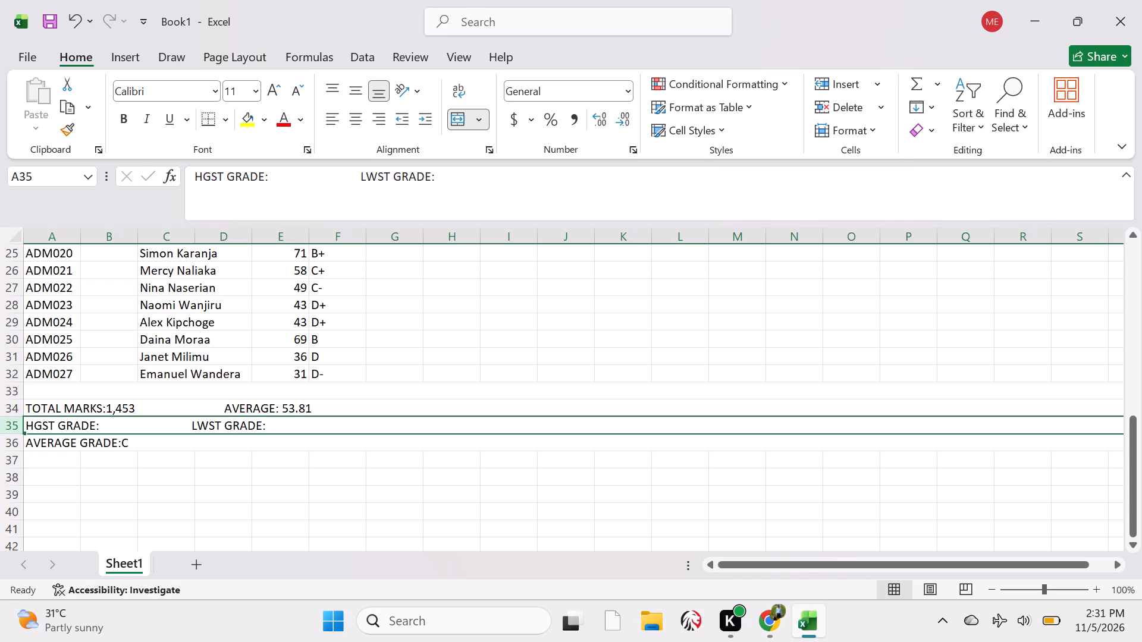
{"action": "left_click", "coordinate": [112, 426]}
{"action": "left_click", "coordinate": [112, 426]}
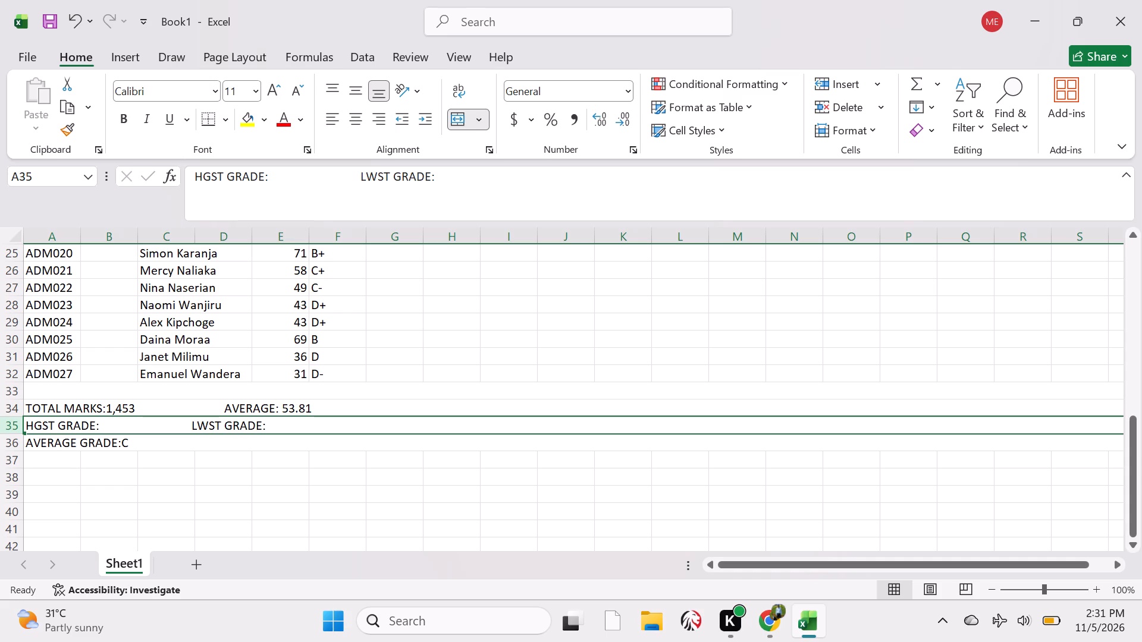
{"action": "triple_click", "coordinate": [112, 426]}
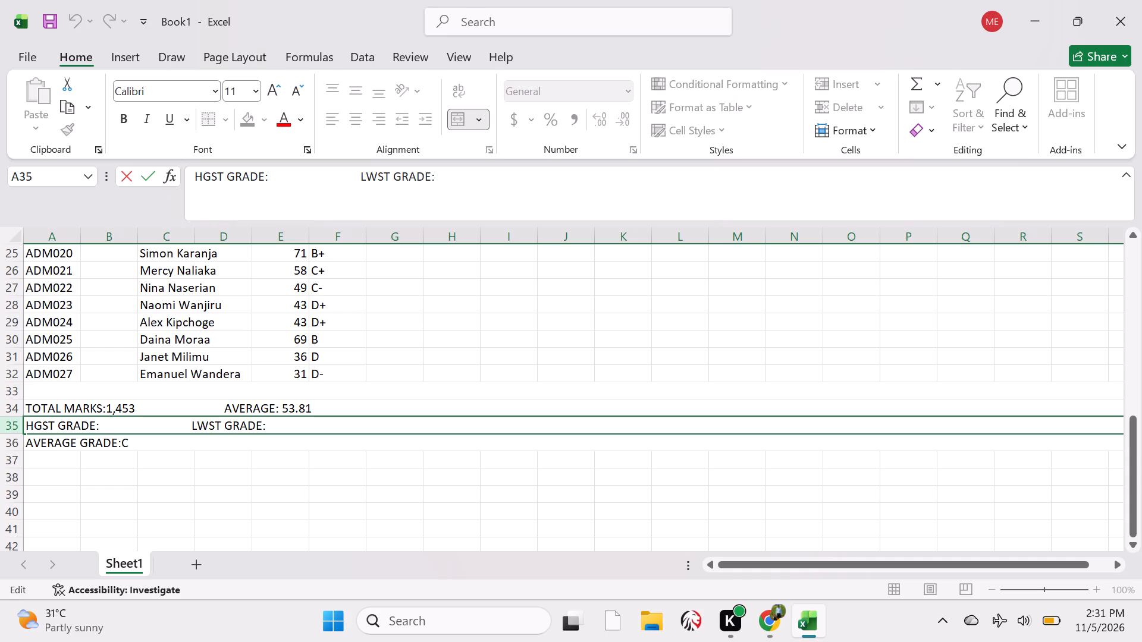
{"action": "left_click", "coordinate": [103, 426]}
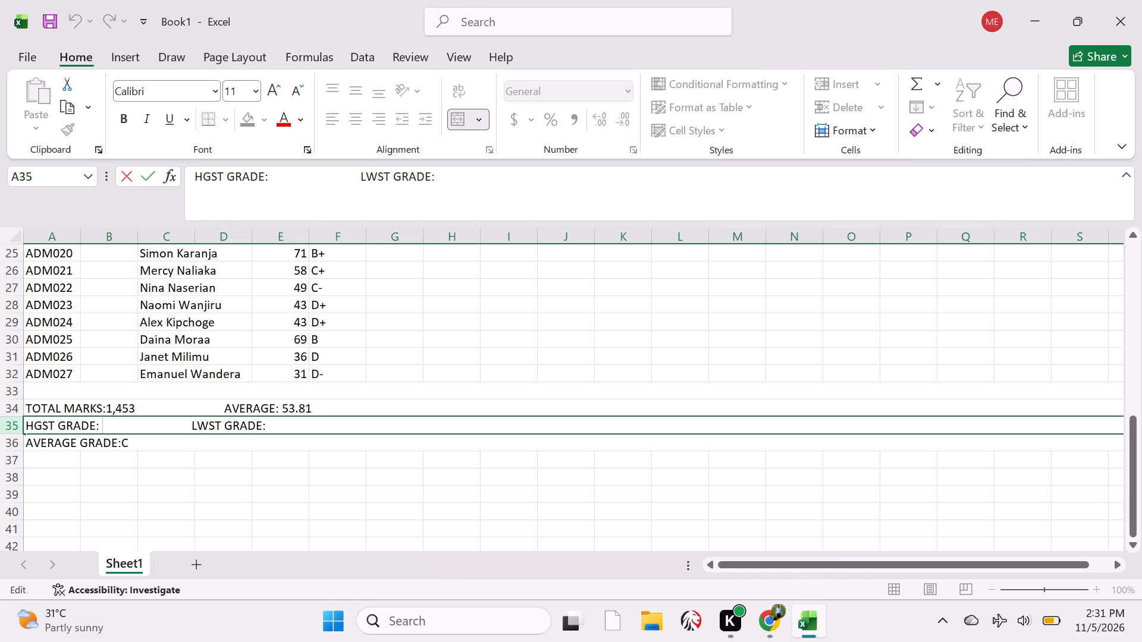
{"action": "scroll", "coordinate": [219, 329], "scroll_direction": "up", "scroll_amount": 3}
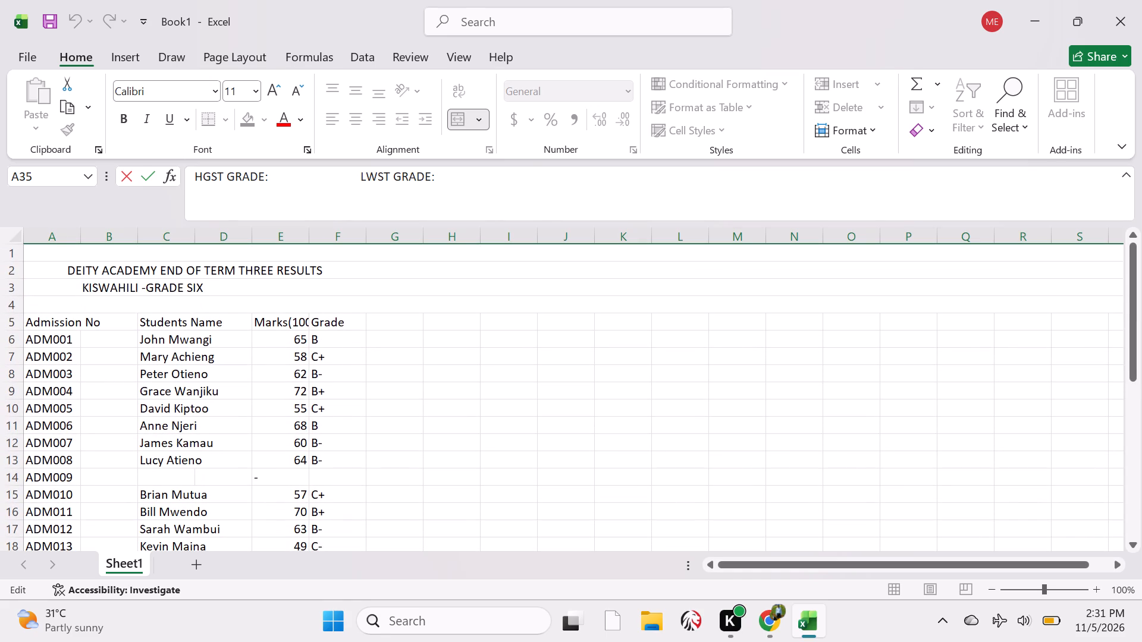
{"action": "scroll", "coordinate": [238, 449], "scroll_direction": "down", "scroll_amount": 1}
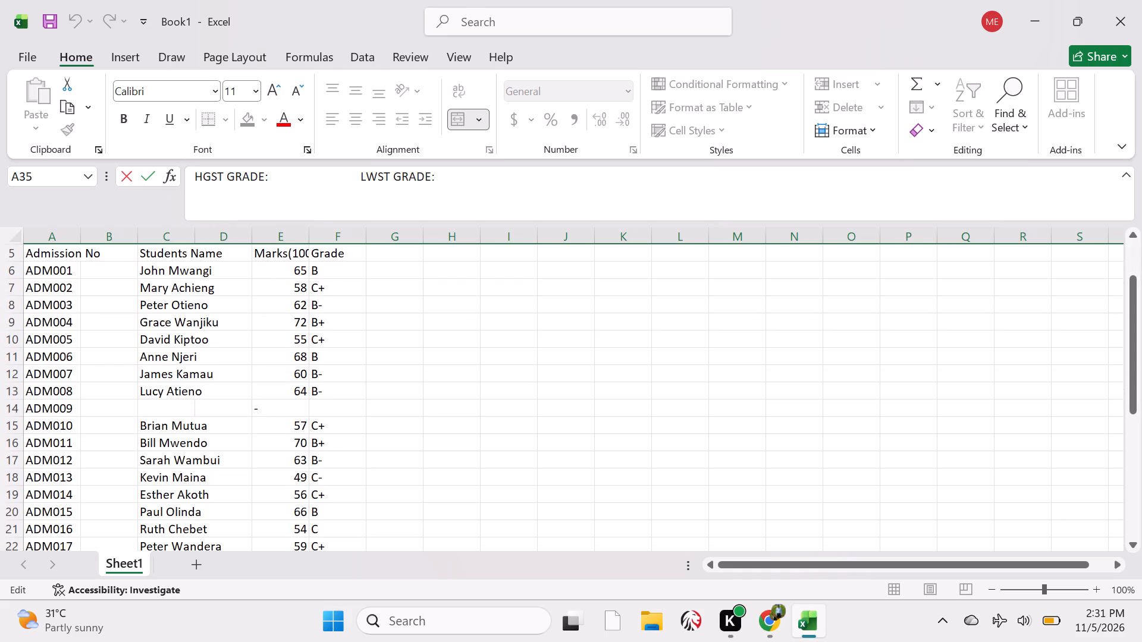
{"action": "scroll", "coordinate": [238, 449], "scroll_direction": "down", "scroll_amount": 2}
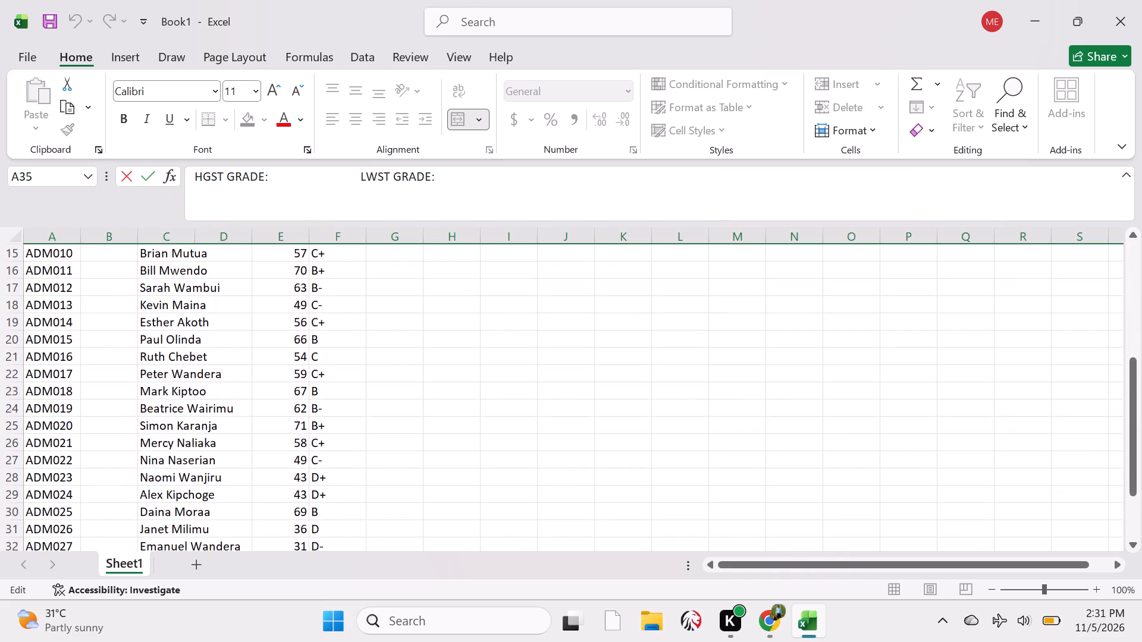
{"action": "scroll", "coordinate": [238, 449], "scroll_direction": "down", "scroll_amount": 3}
{"action": "scroll", "coordinate": [238, 449], "scroll_direction": "up", "scroll_amount": 1}
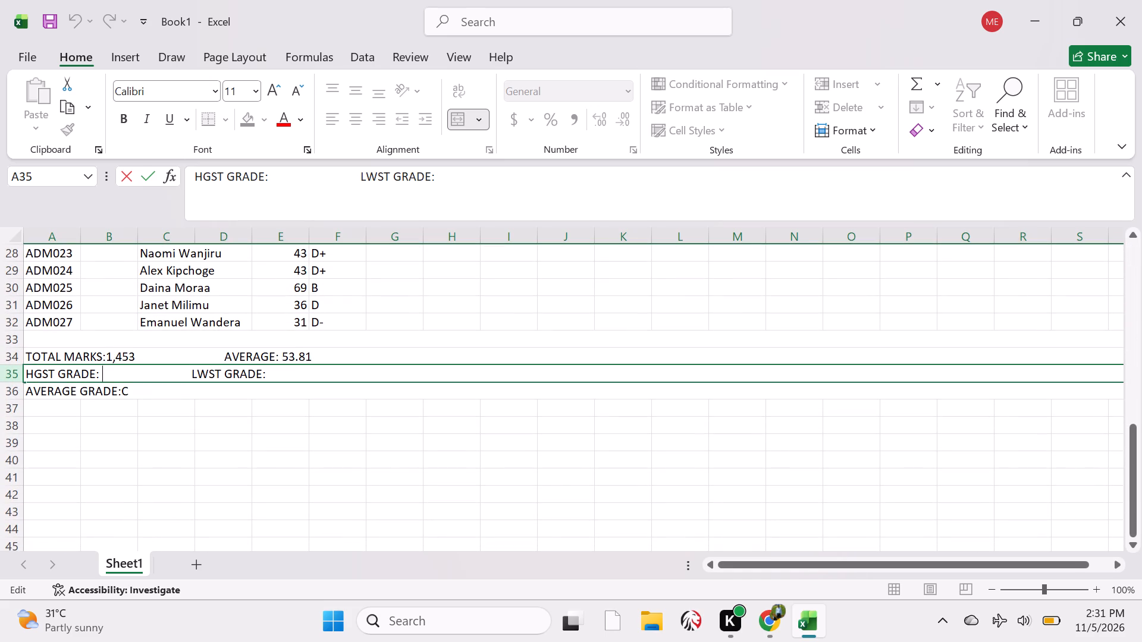
{"action": "key", "text": "b"}
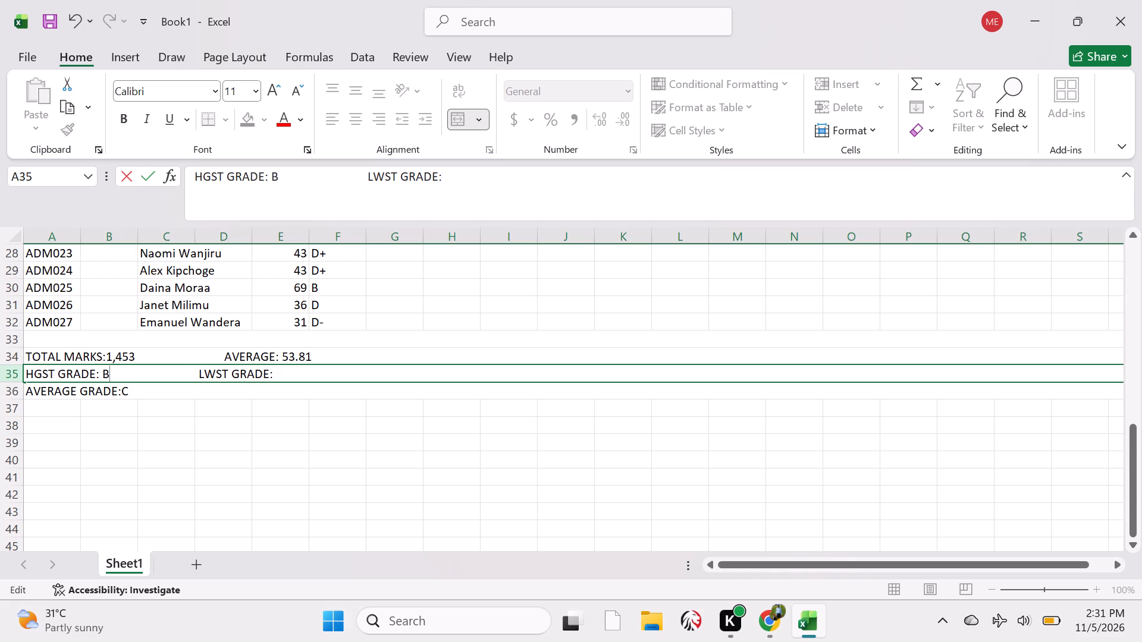
{"action": "key", "text": "shift+plus"}
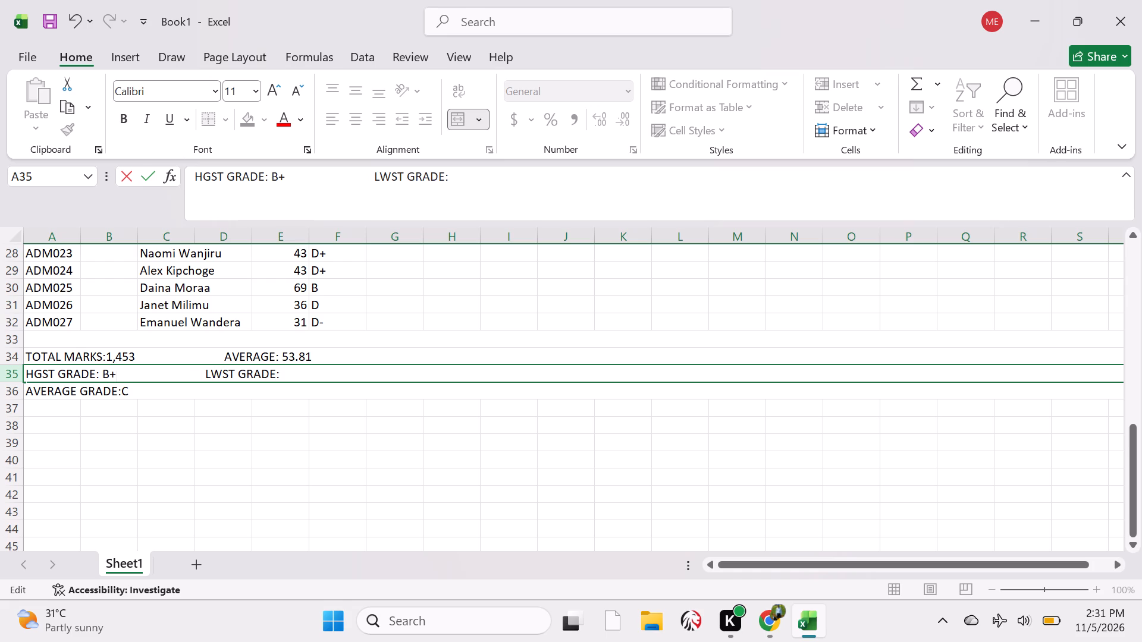
Enter the lowest grade D- directly after LWST GRADE: in cell A35.
{"action": "left_click", "coordinate": [289, 375]}
{"action": "key", "text": "d"}
{"action": "key", "text": "minus"}
Save the workbook as KISWAHILI GRADE SIX in the OneDrive Documents folder.
{"action": "scroll", "coordinate": [123, 379], "scroll_direction": "up", "scroll_amount": 2}
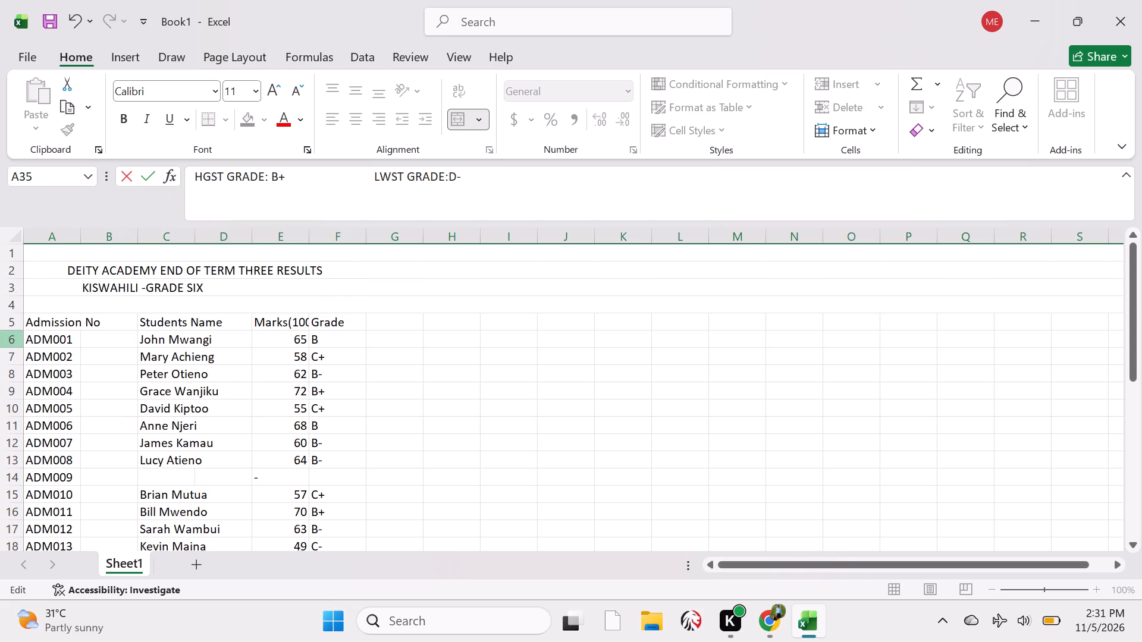
{"action": "scroll", "coordinate": [50, 329], "scroll_direction": "down", "scroll_amount": 3}
{"action": "scroll", "coordinate": [59, 322], "scroll_direction": "up", "scroll_amount": 5}
{"action": "scroll", "coordinate": [68, 253], "scroll_direction": "up", "scroll_amount": 3}
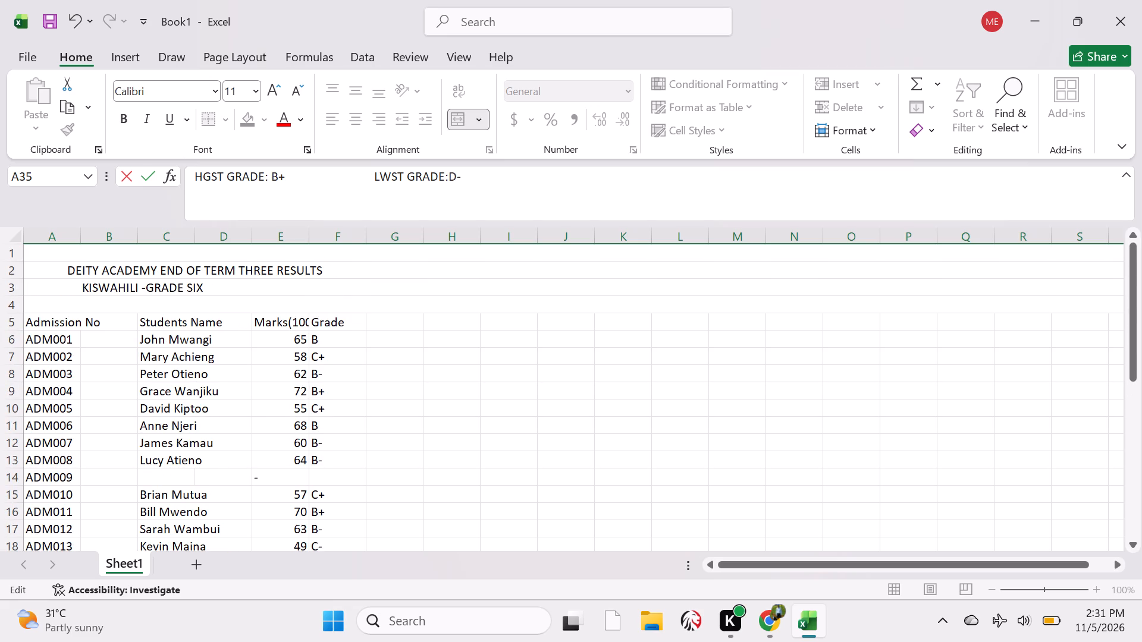
{"action": "scroll", "coordinate": [67, 253], "scroll_direction": "up", "scroll_amount": 2}
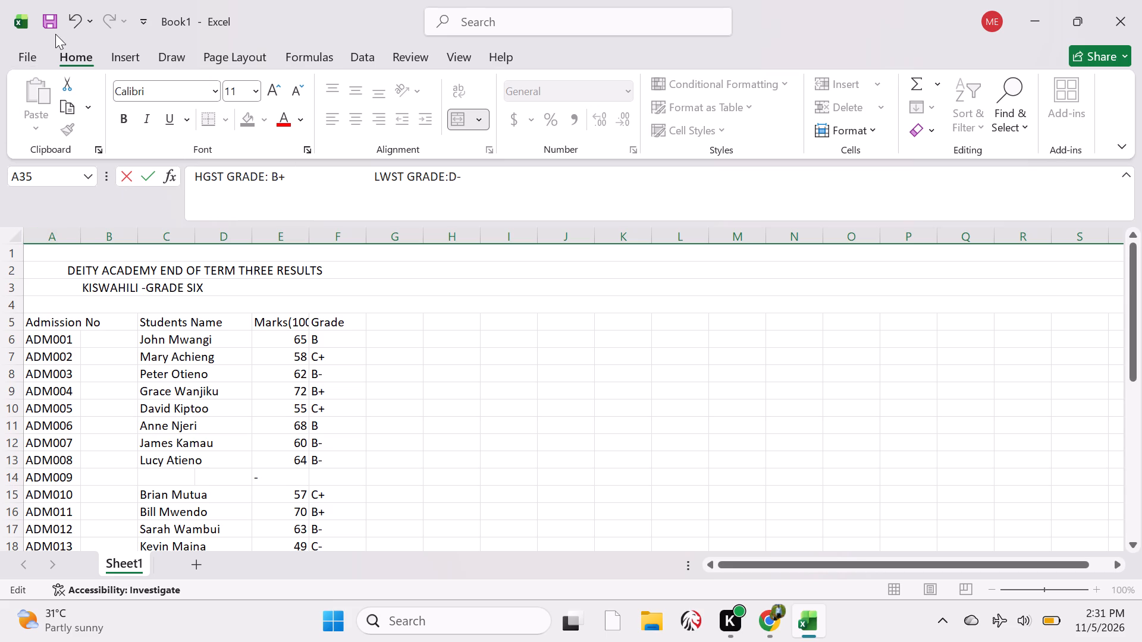
{"action": "left_click", "coordinate": [57, 29]}
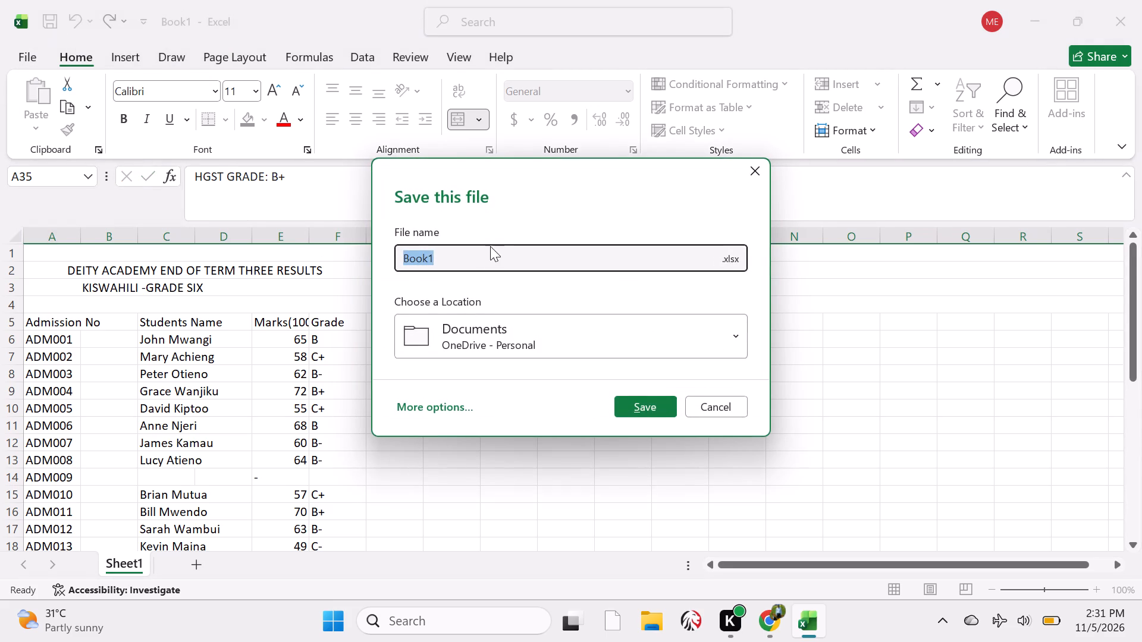
{"action": "left_click", "coordinate": [476, 261]}
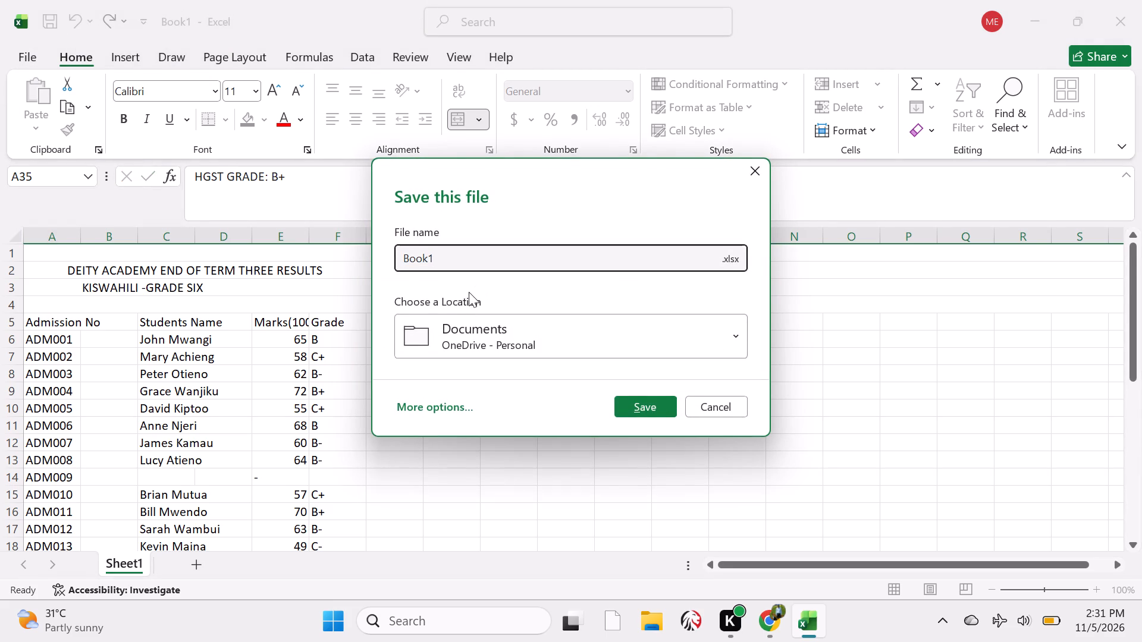
{"action": "key", "text": "BackSpace"}
{"action": "key", "text": "BackSpace"}
{"action": "key", "text": "BackSpace"}
{"action": "key", "text": "BackSpace"}
{"action": "key", "text": "BackSpace"}
{"action": "key", "text": "BackSpace"}
{"action": "key", "text": "BackSpace"}
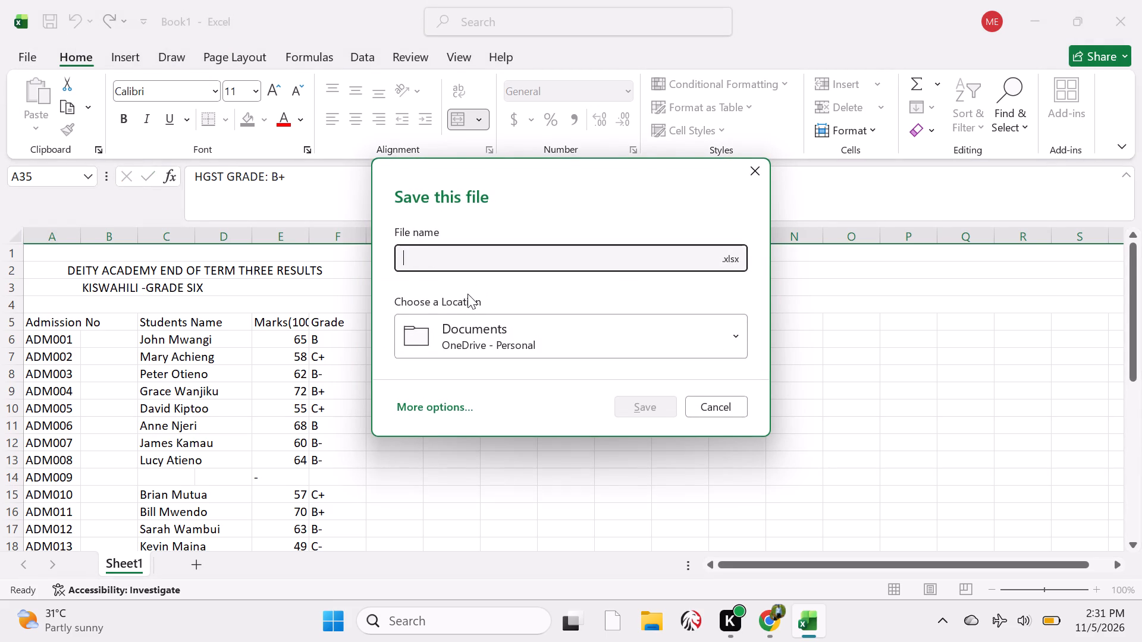
{"action": "type", "text": "KISWAHILI"}
{"action": "key", "text": "space"}
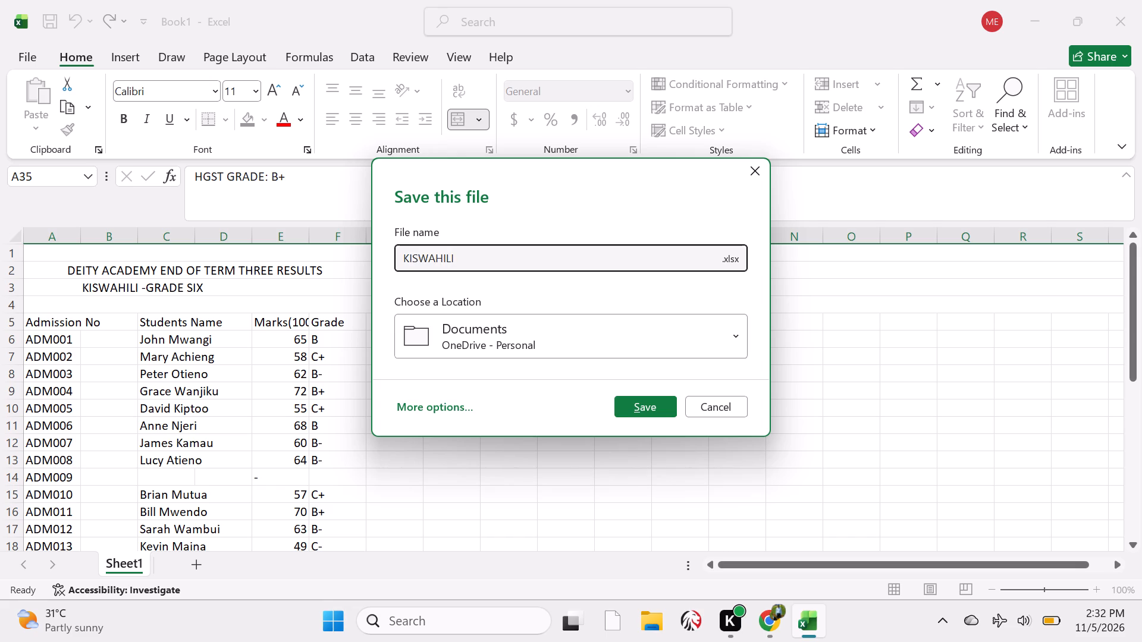
{"action": "type", "text": "GRADE"}
{"action": "key", "text": "space"}
{"action": "key", "text": "s"}
{"action": "type", "text": "IX"}
{"action": "left_click", "coordinate": [637, 415]}
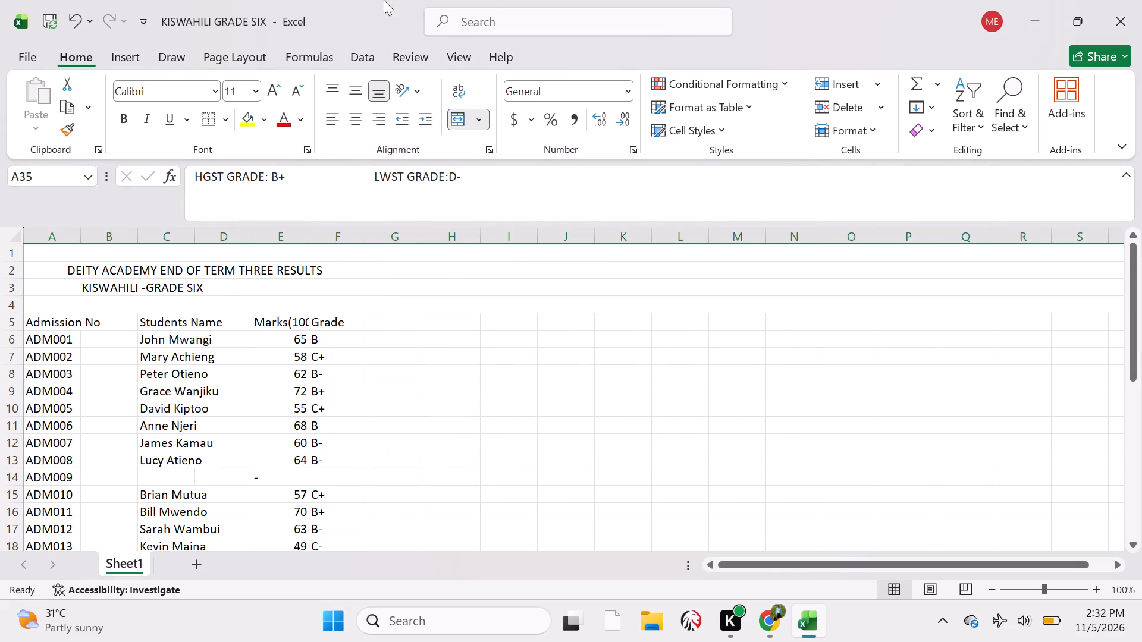
Close the saved KISWAHILI GRADE SIX workbook.
{"action": "left_click", "coordinate": [1141, 21]}
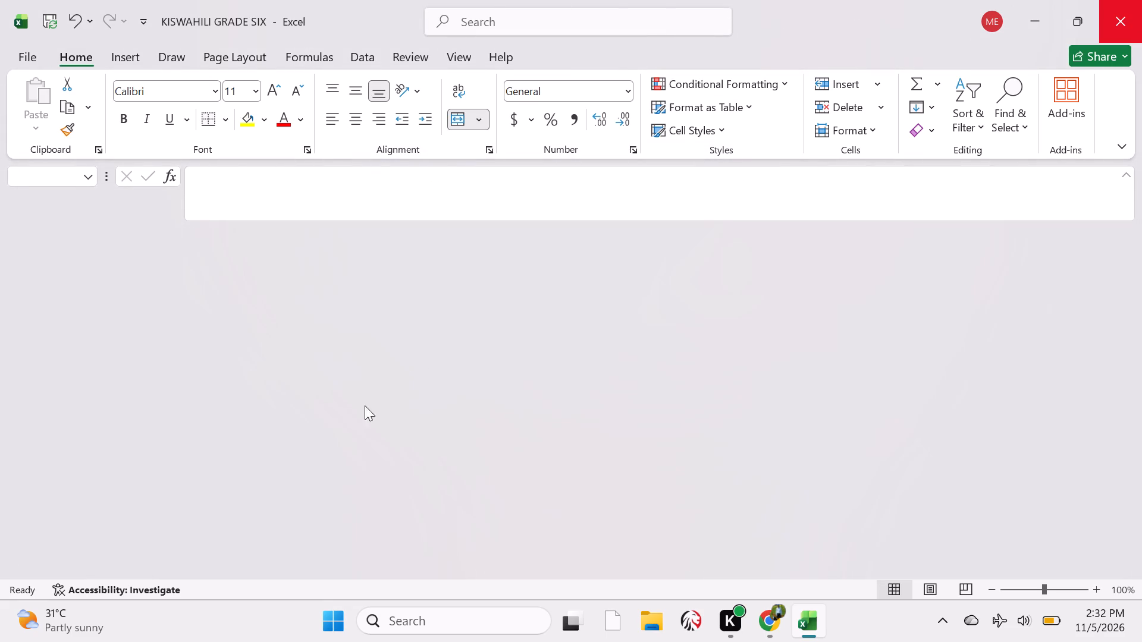